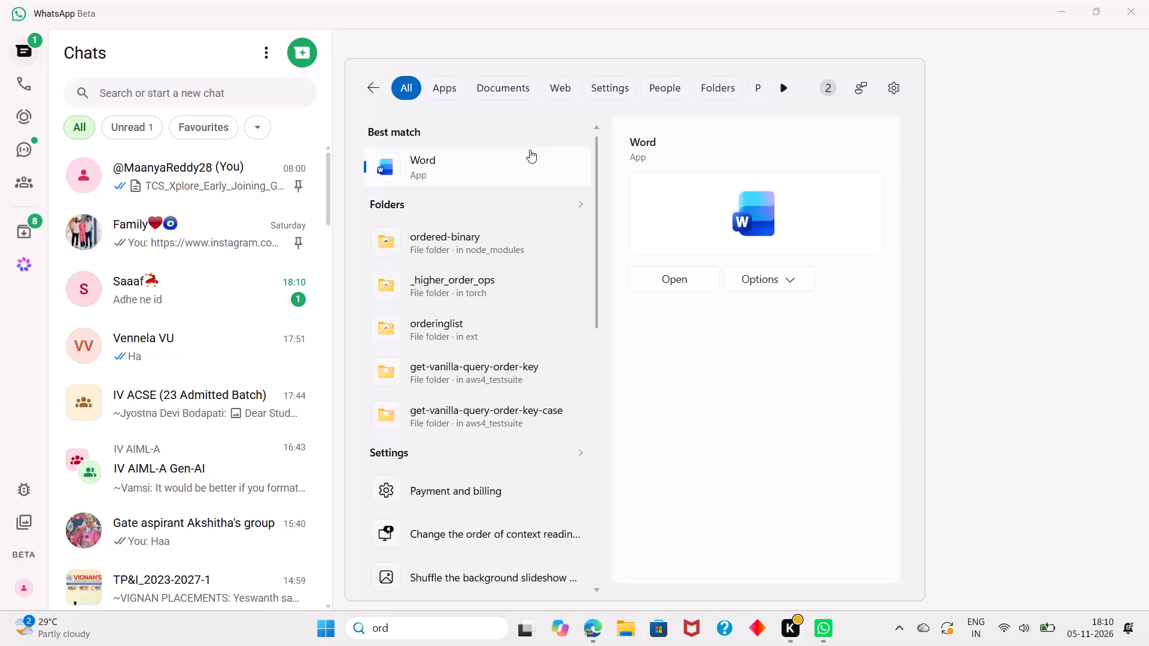
Launch Word from the search results.
{"action": "left_click", "coordinate": [503, 167]}
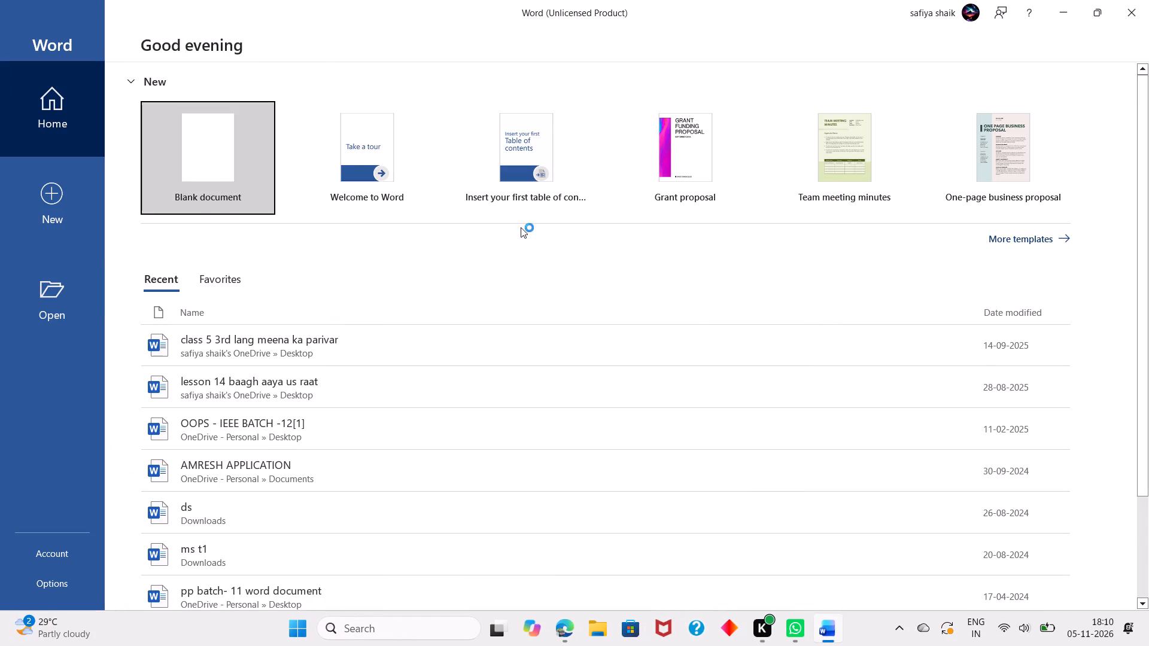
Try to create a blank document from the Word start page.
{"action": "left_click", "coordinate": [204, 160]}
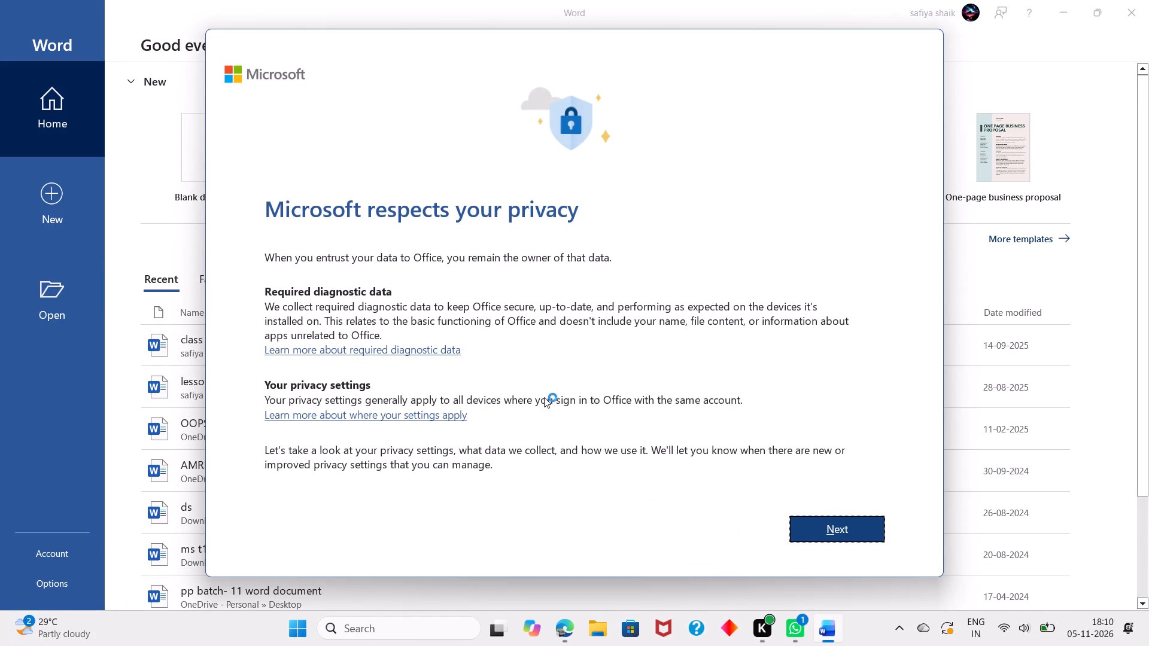
Proceed through the Microsoft privacy notice and acknowledge the applied privacy settings.
{"action": "scroll", "coordinate": [544, 397], "scroll_direction": "down", "scroll_amount": 1}
{"action": "left_click", "coordinate": [816, 526]}
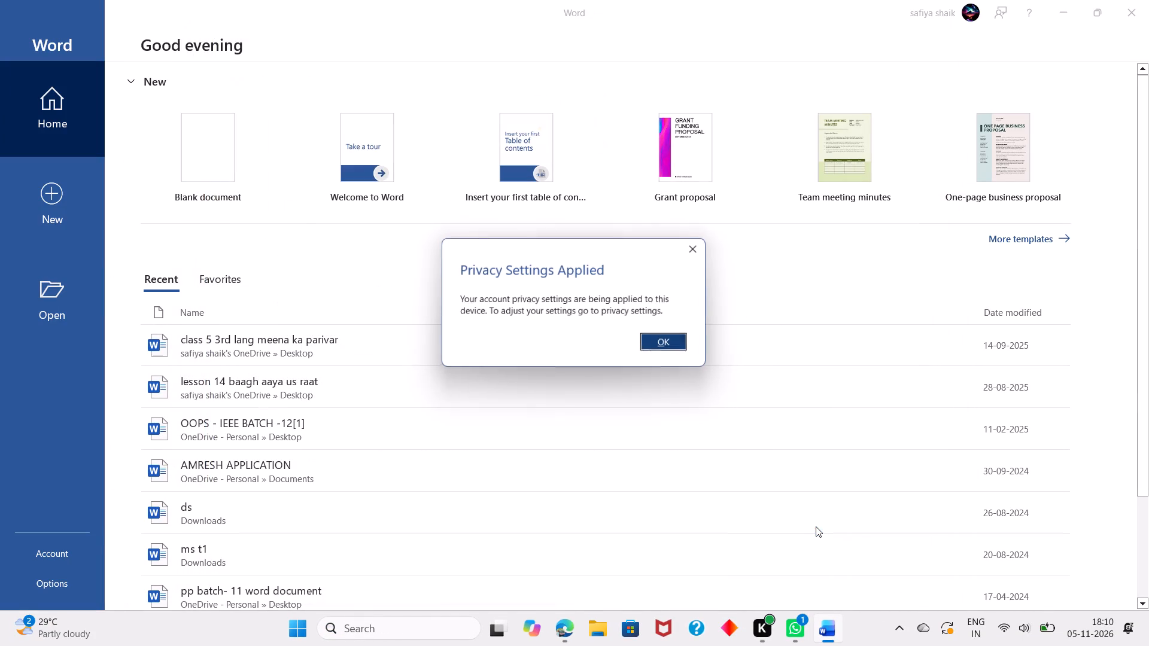
{"action": "left_click", "coordinate": [666, 340]}
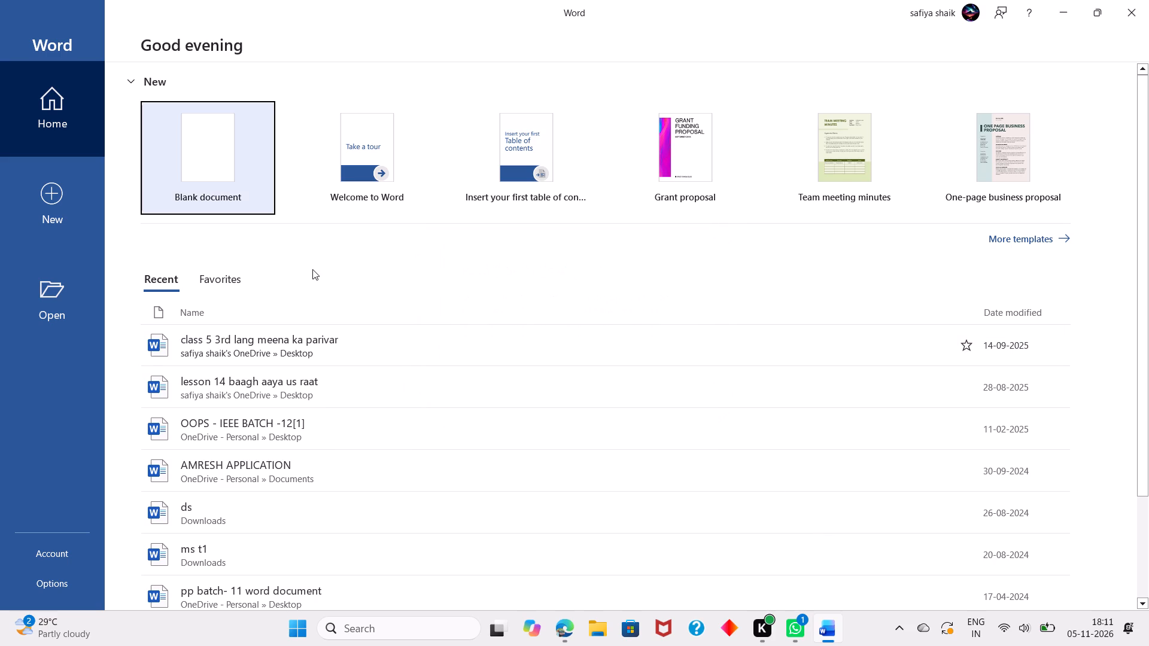
Create a new blank document and enter the text "ww" on its first line.
{"action": "left_click", "coordinate": [215, 150]}
{"action": "left_click", "coordinate": [215, 150]}
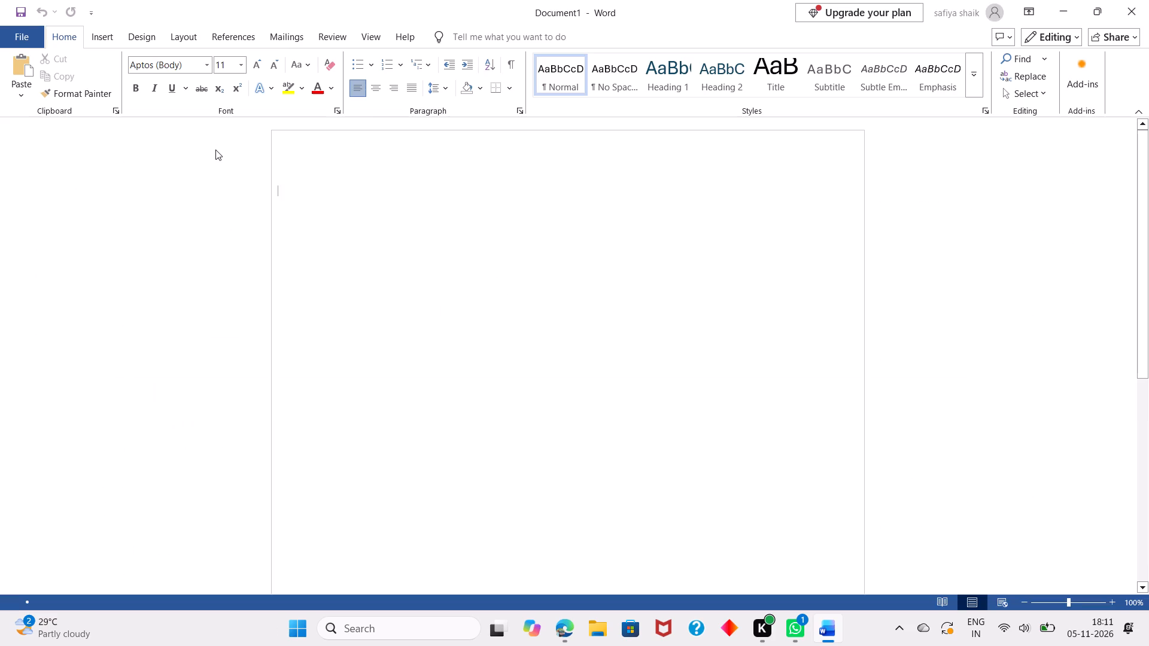
{"action": "type", "text": "ww"}
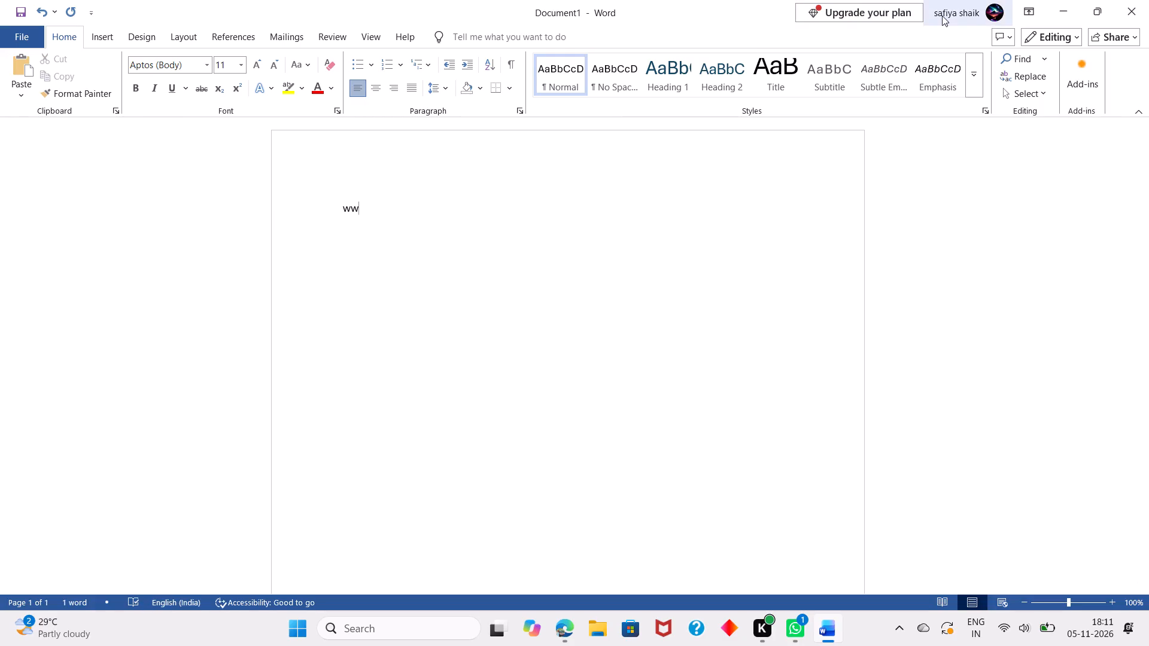
{"action": "left_click", "coordinate": [993, 10]}
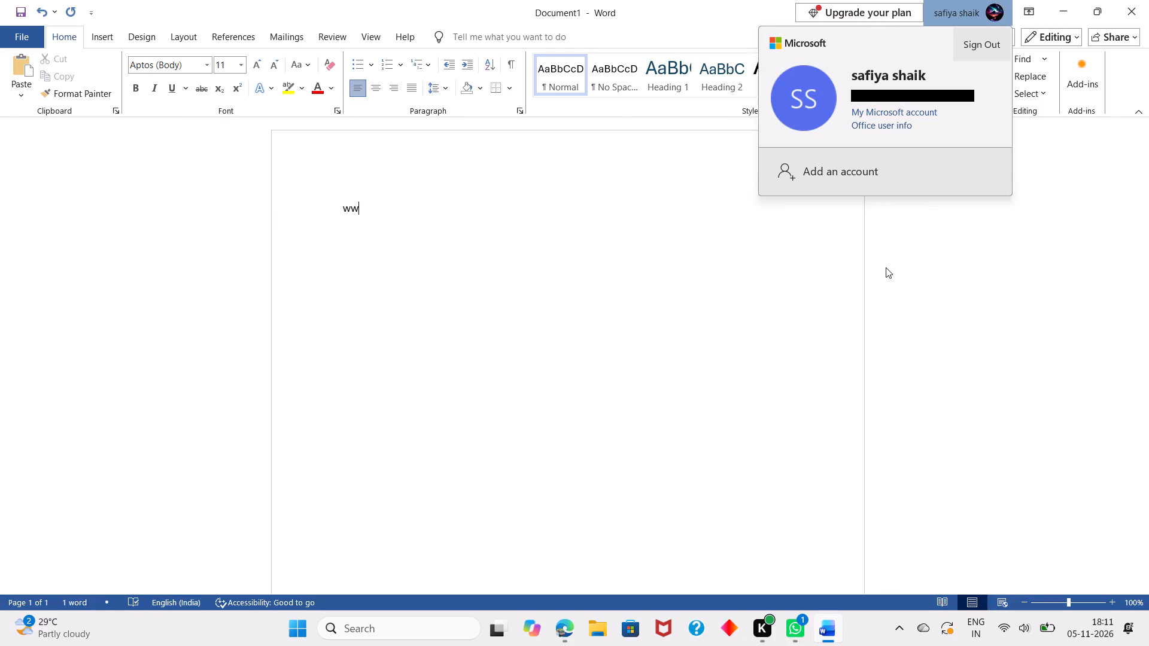
{"action": "key", "text": "Print"}
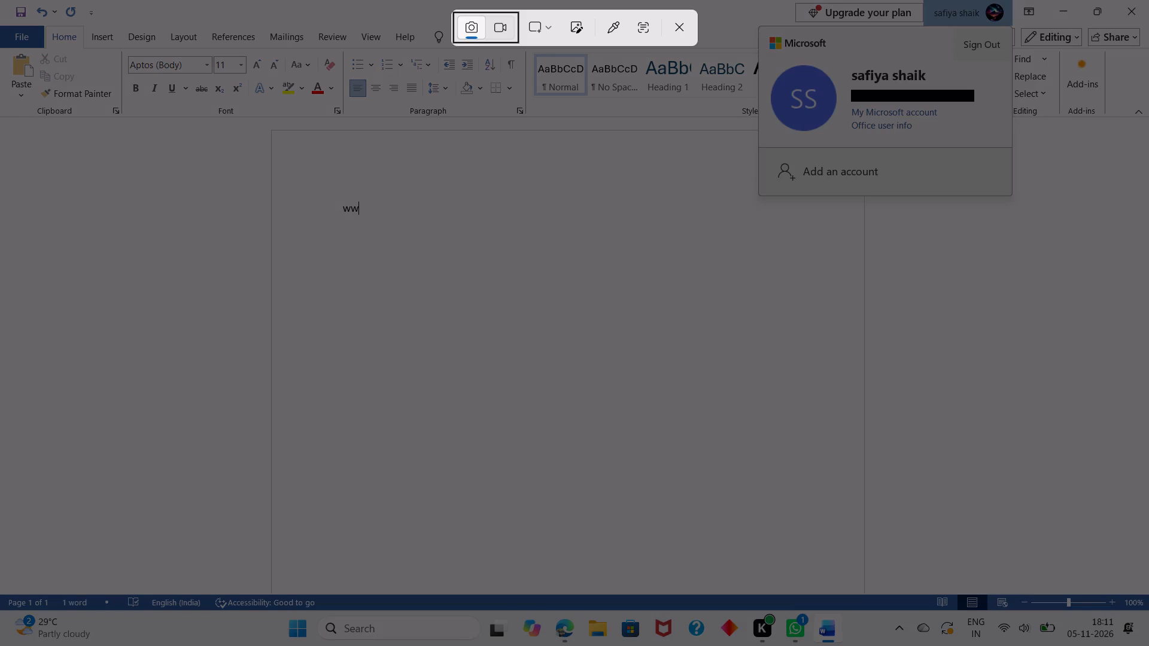
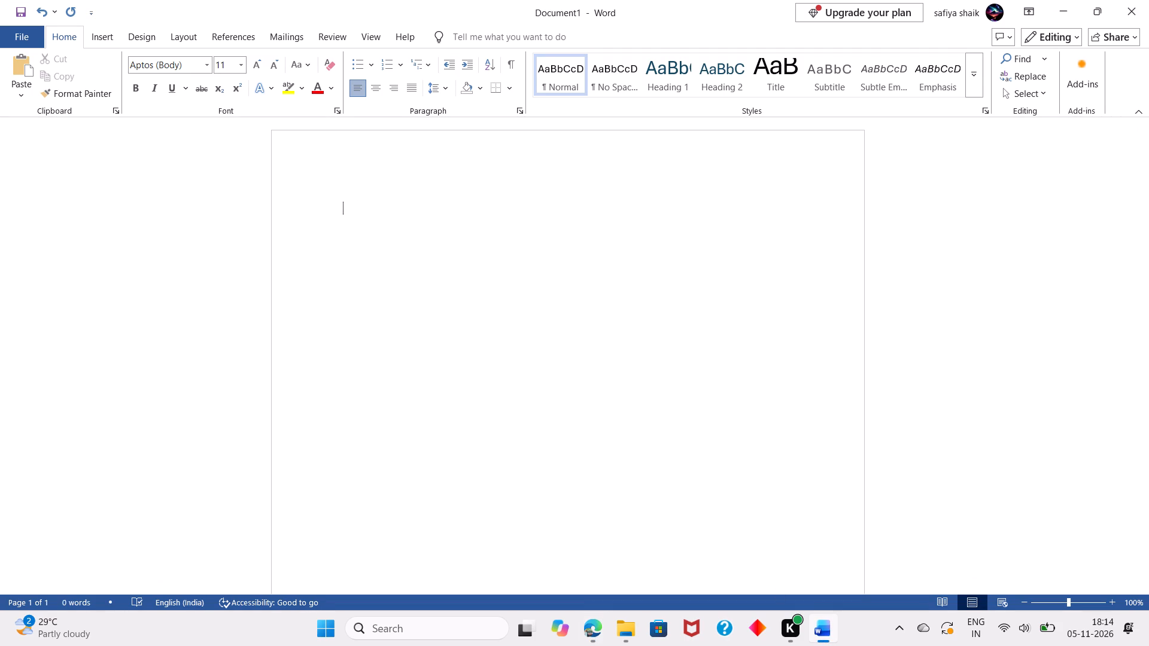
{"action": "key", "text": "ctrl+v"}
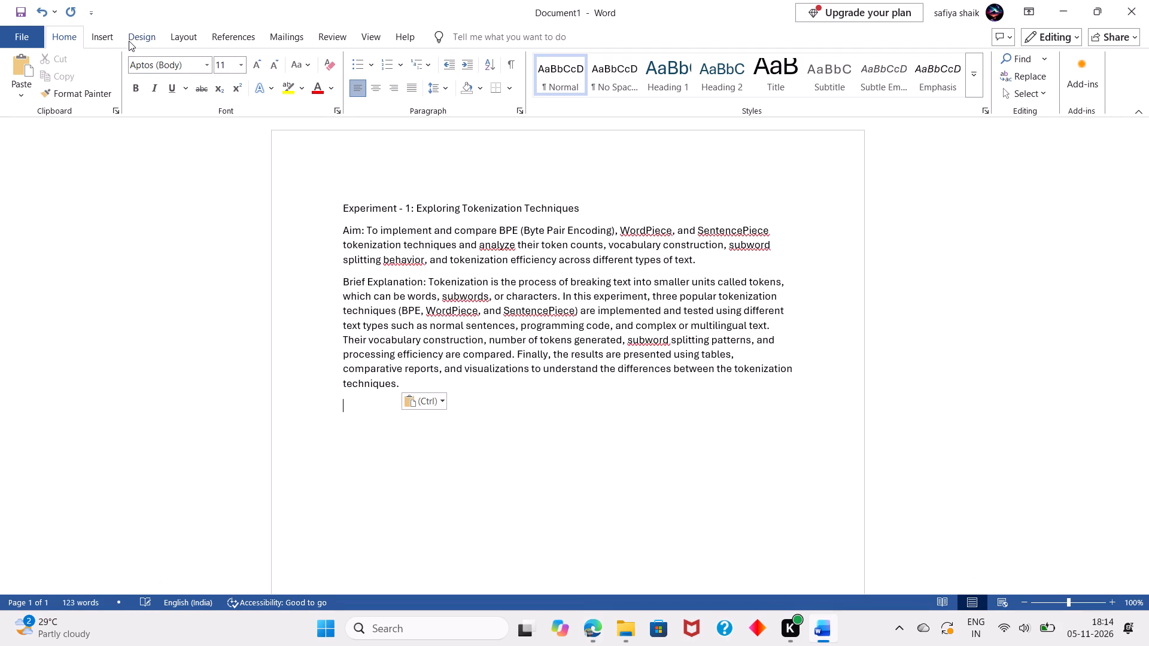
Apply a Box page border with a 1 pt line width to the whole document.
{"action": "left_click", "coordinate": [149, 35]}
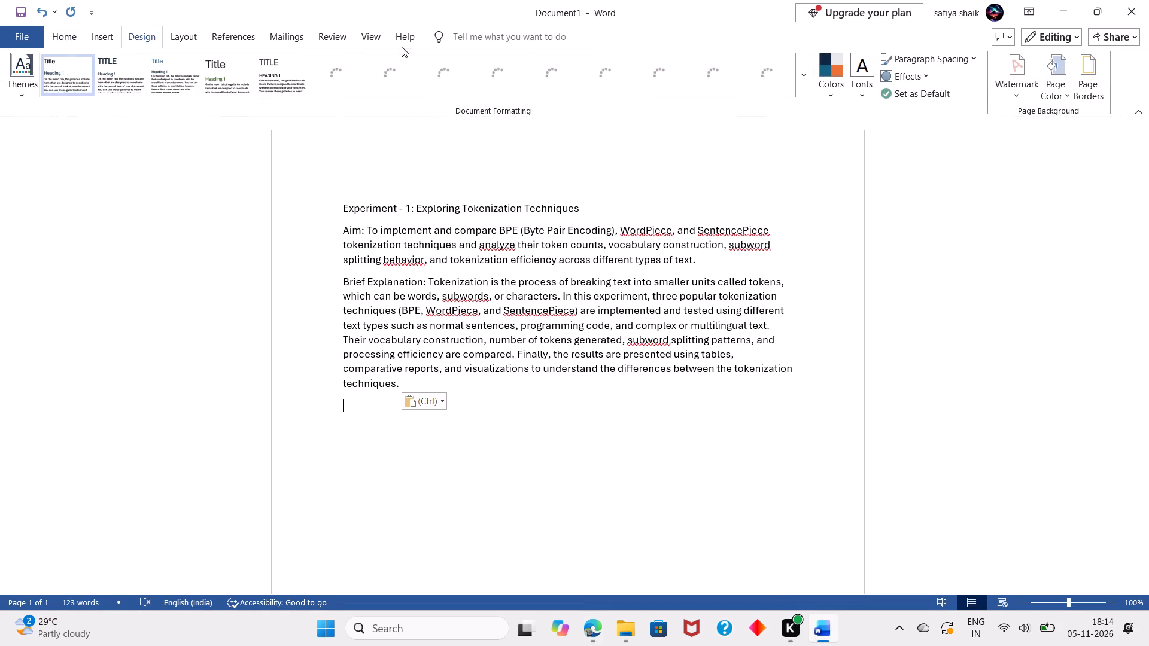
{"action": "left_click", "coordinate": [1096, 77]}
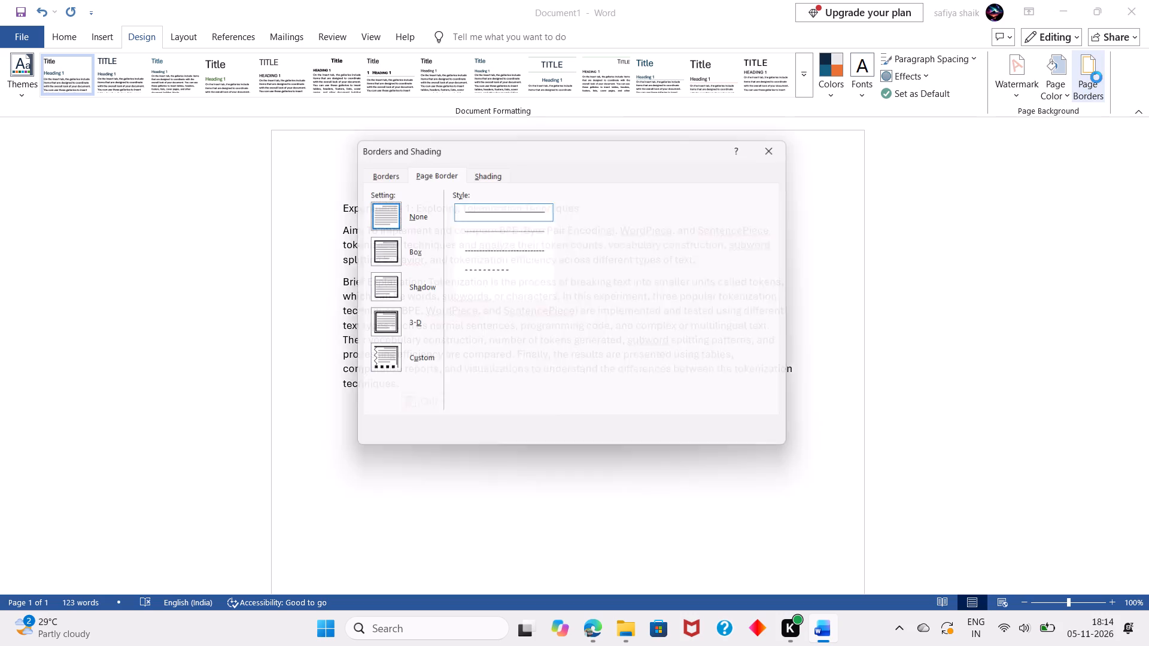
{"action": "left_click", "coordinate": [400, 260]}
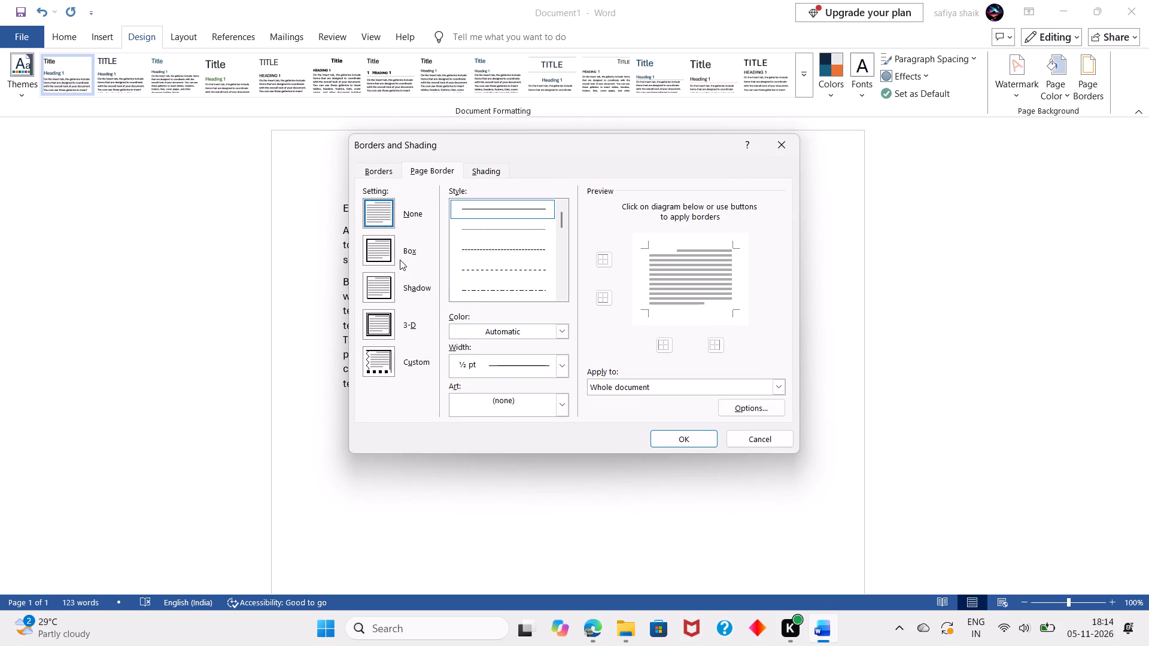
{"action": "left_click", "coordinate": [382, 252]}
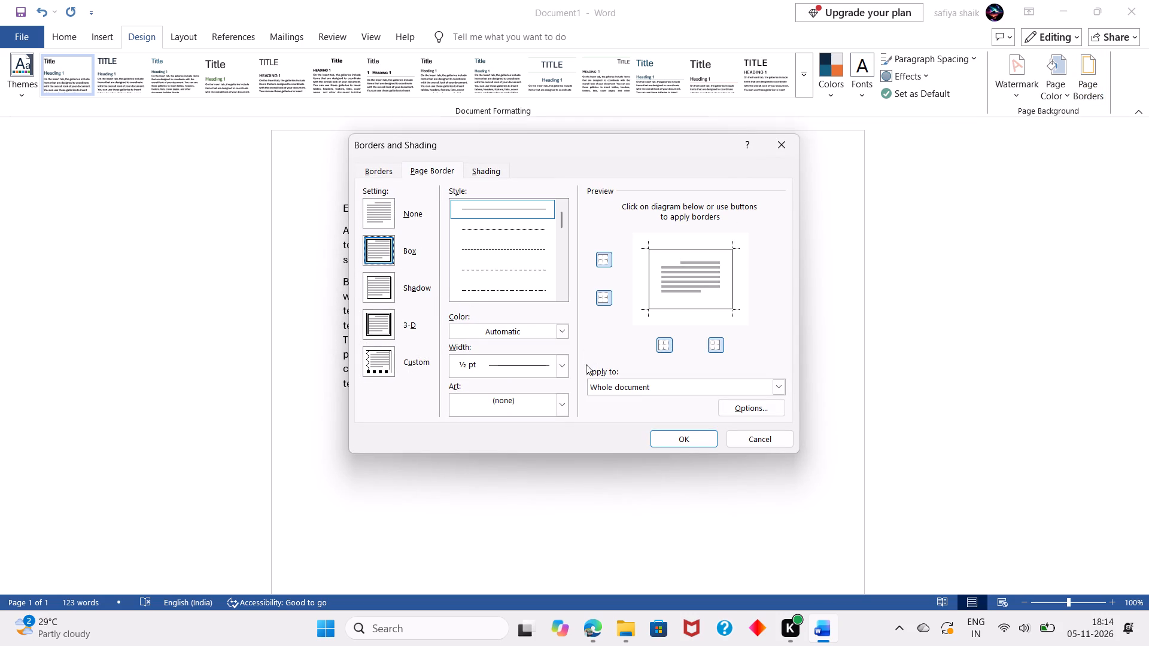
{"action": "left_click", "coordinate": [563, 361]}
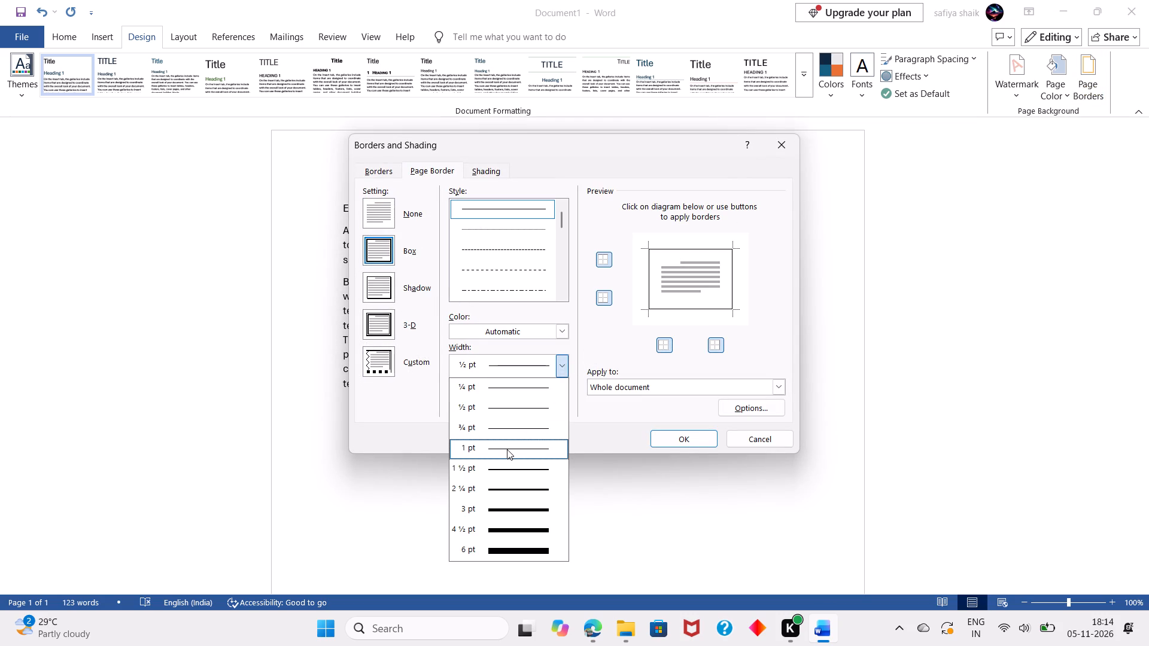
{"action": "left_click", "coordinate": [505, 449]}
{"action": "left_click", "coordinate": [674, 432]}
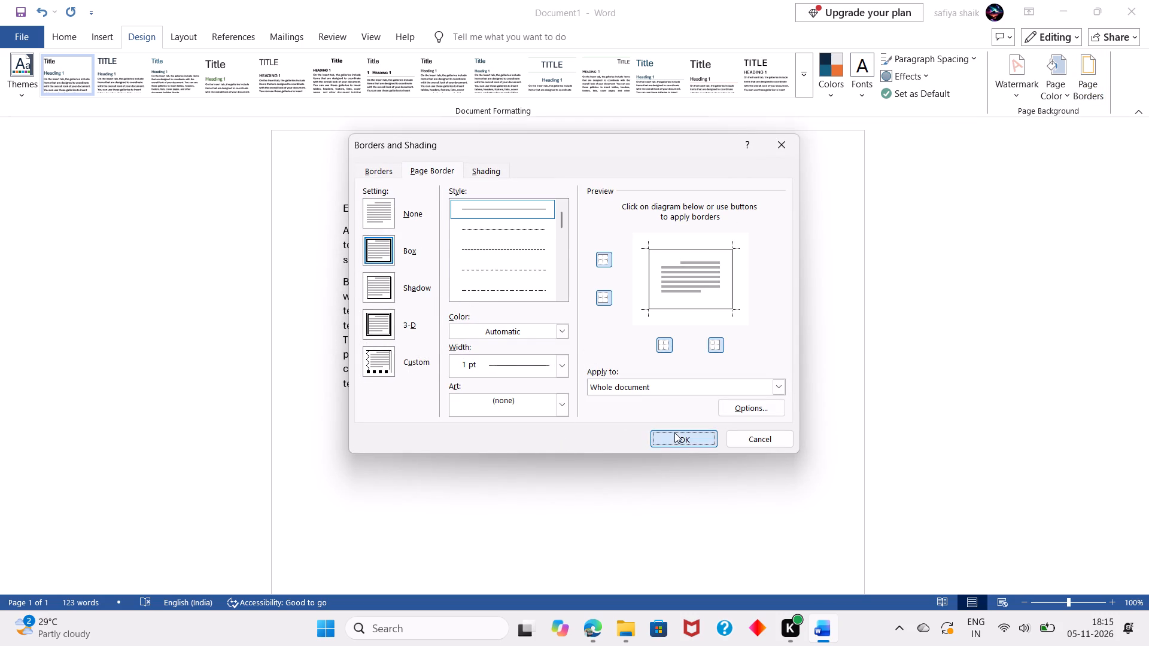
{"action": "scroll", "coordinate": [601, 342], "scroll_direction": "up", "scroll_amount": 3}
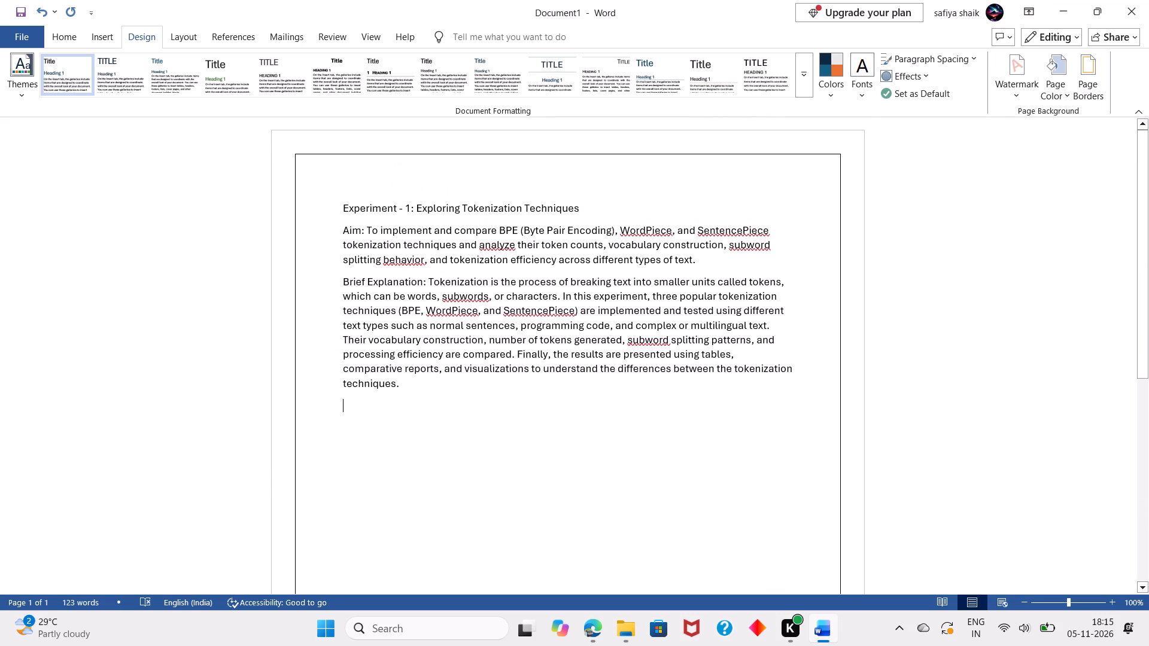
Switch to Microsoft Edge and search the web for "google colab" in a new tab.
{"action": "key", "text": "alt+Tab"}
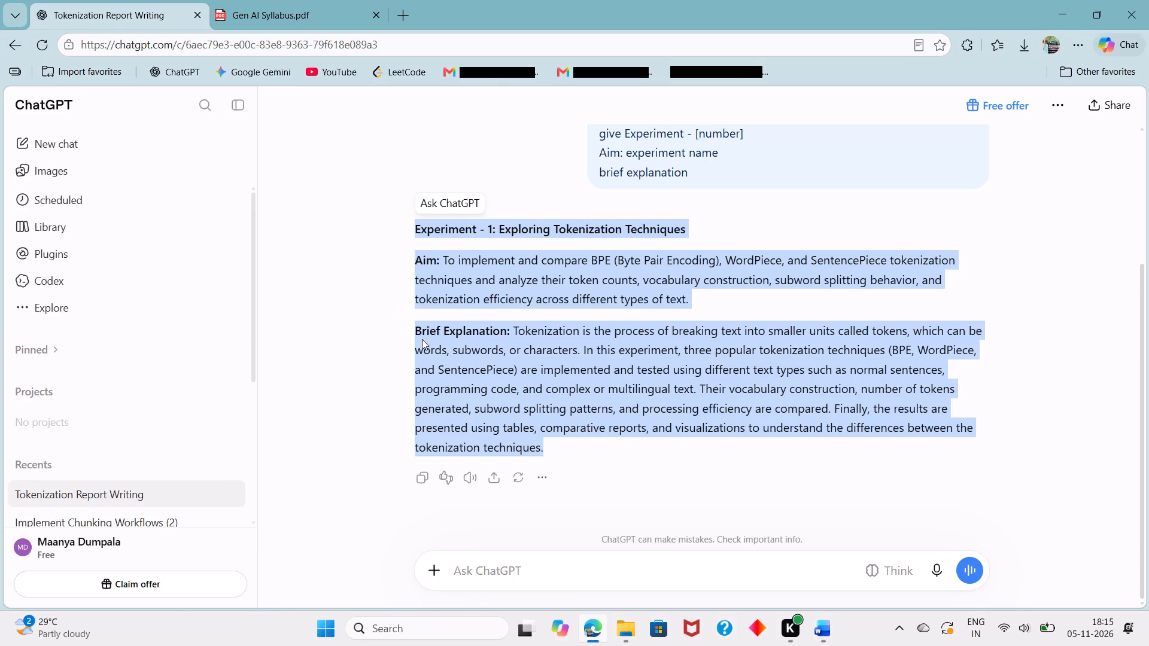
{"action": "left_click", "coordinate": [361, 315]}
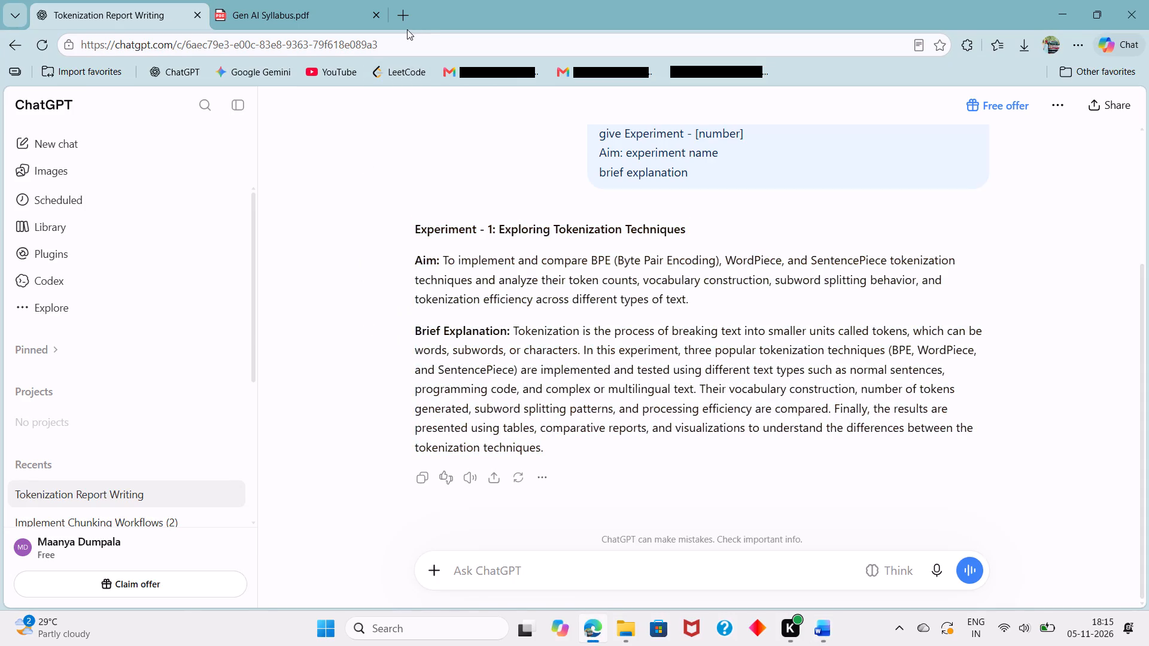
{"action": "left_click", "coordinate": [403, 22]}
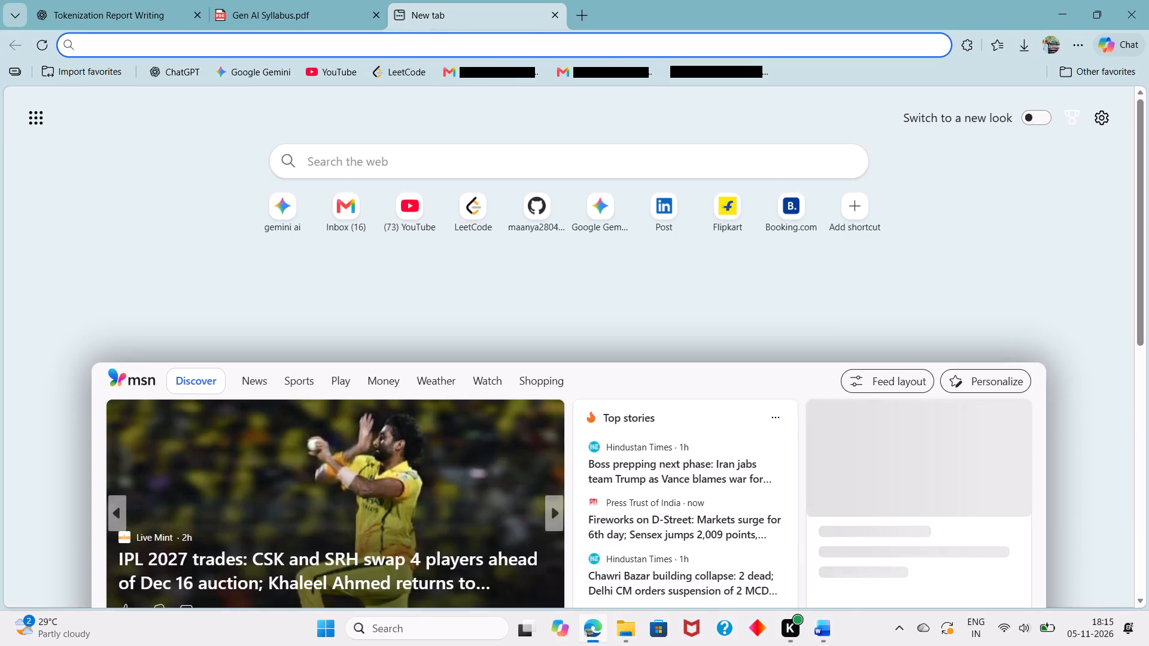
{"action": "left_click", "coordinate": [391, 44]}
{"action": "type", "text": "goog"}
{"action": "type", "text": "le colab"}
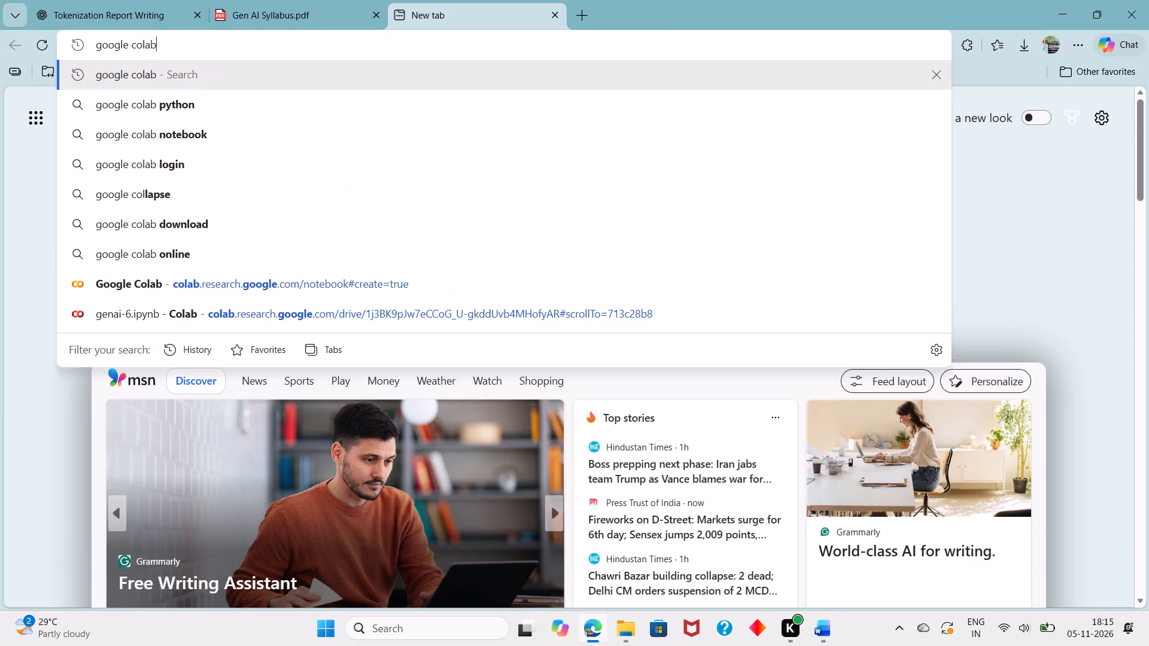
{"action": "key", "text": "Return"}
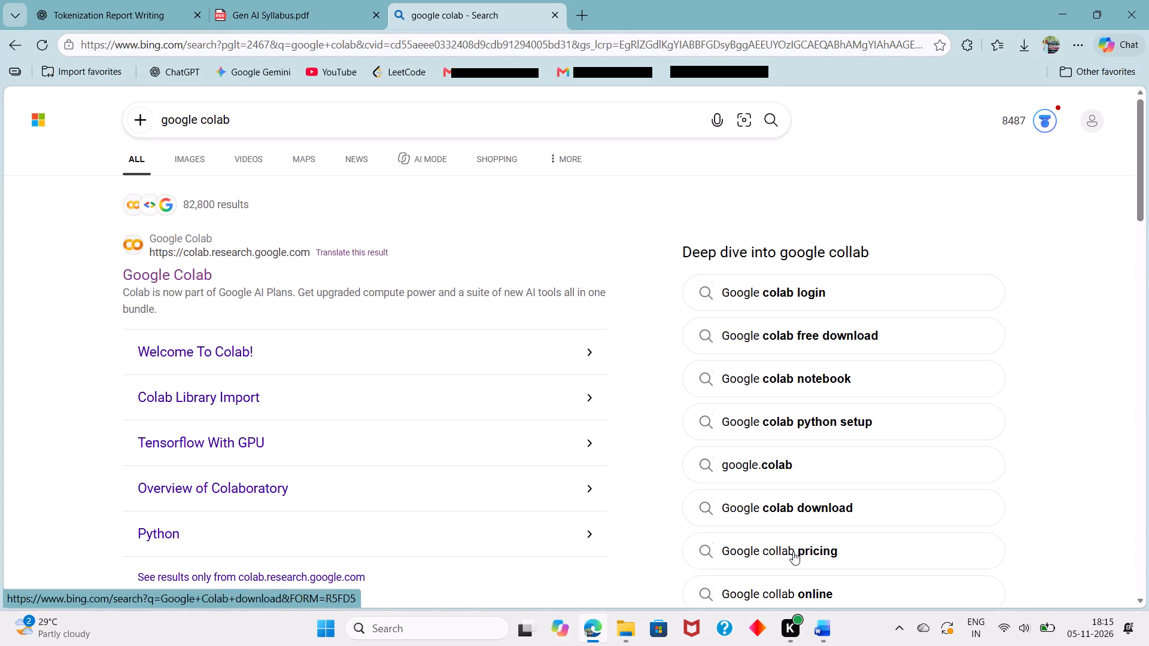
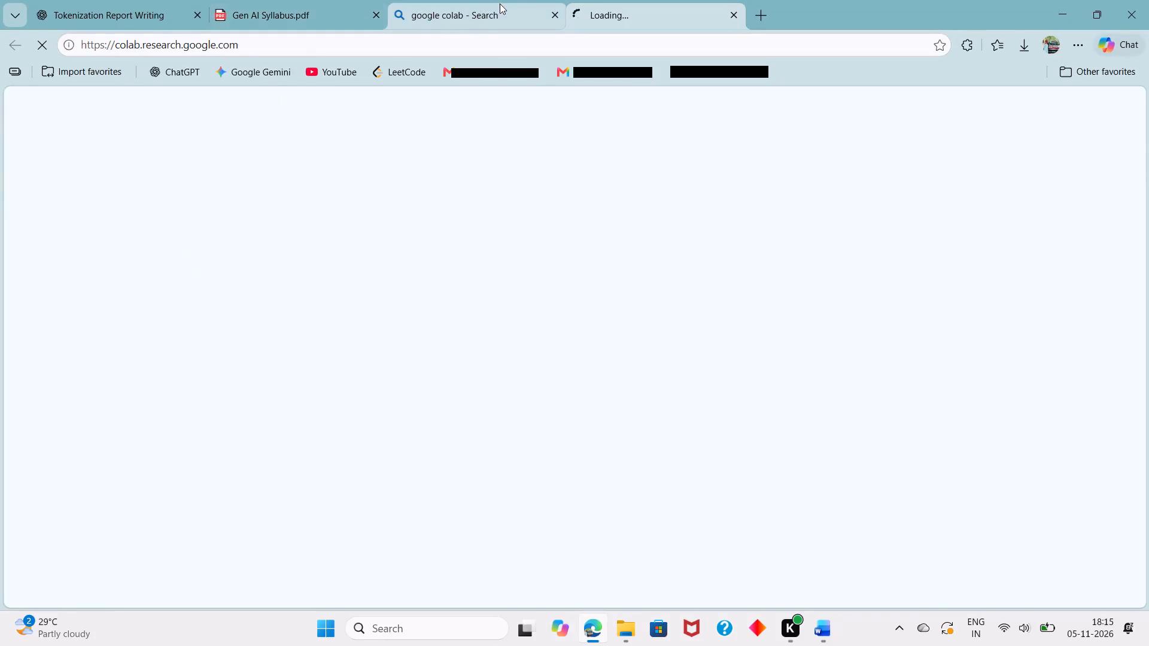
Close the google colab search tab and open the notebook genai-1.ipynb from Colab's recent notebooks.
{"action": "left_click", "coordinate": [557, 13]}
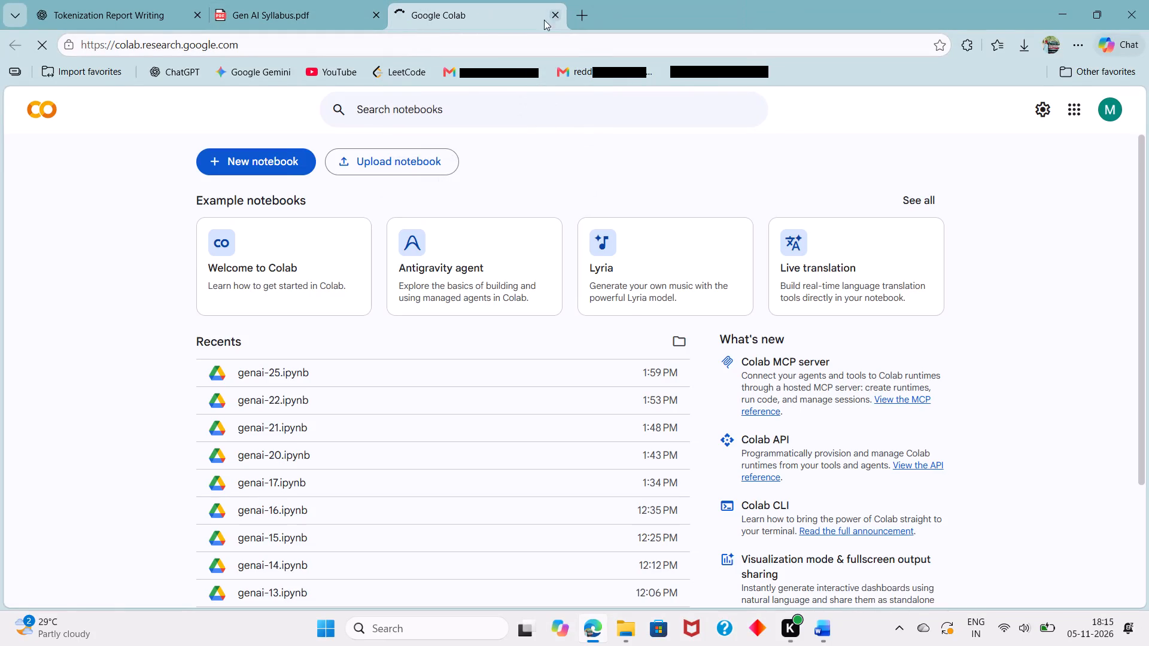
{"action": "scroll", "coordinate": [282, 406], "scroll_direction": "down", "scroll_amount": 4}
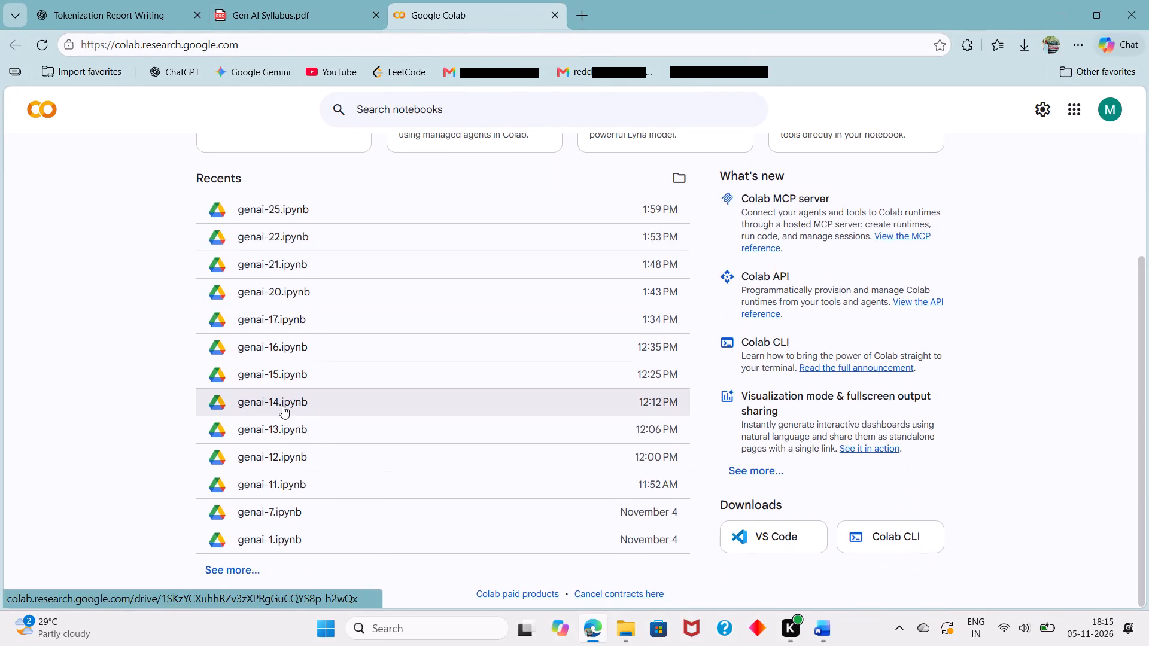
{"action": "left_click", "coordinate": [251, 540]}
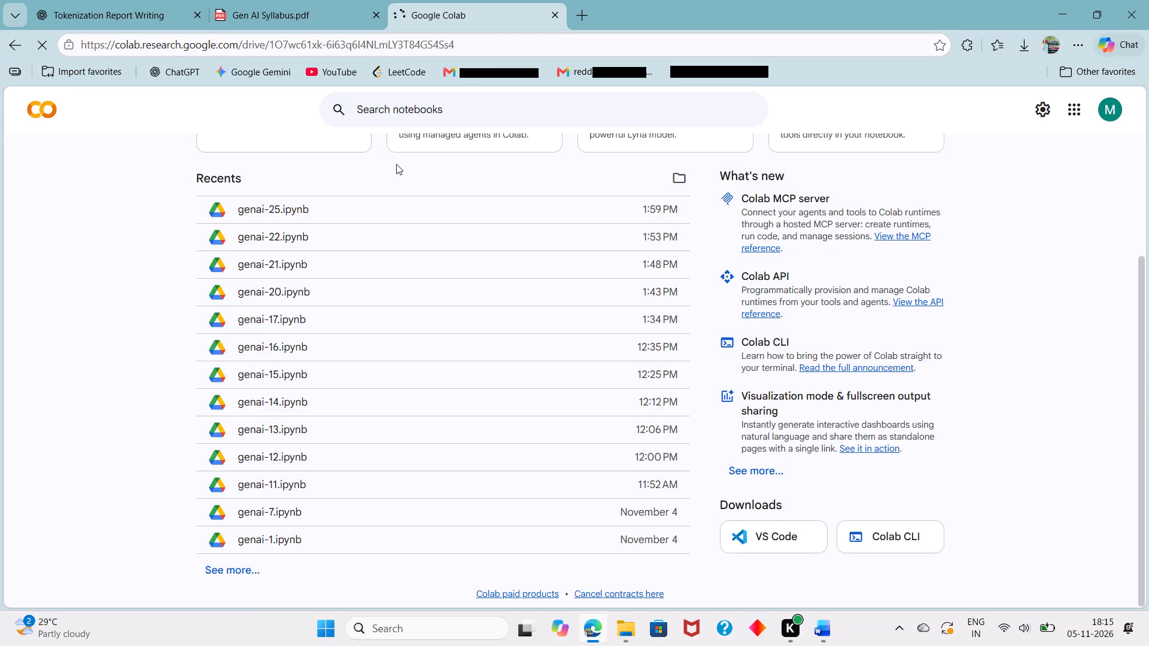
Move the Gen AI Syllabus.pdf tab ahead of the ChatGPT tab and clear the Experiment 1 text selection in it.
{"action": "left_click", "coordinate": [281, 0]}
{"action": "left_click", "coordinate": [111, 8]}
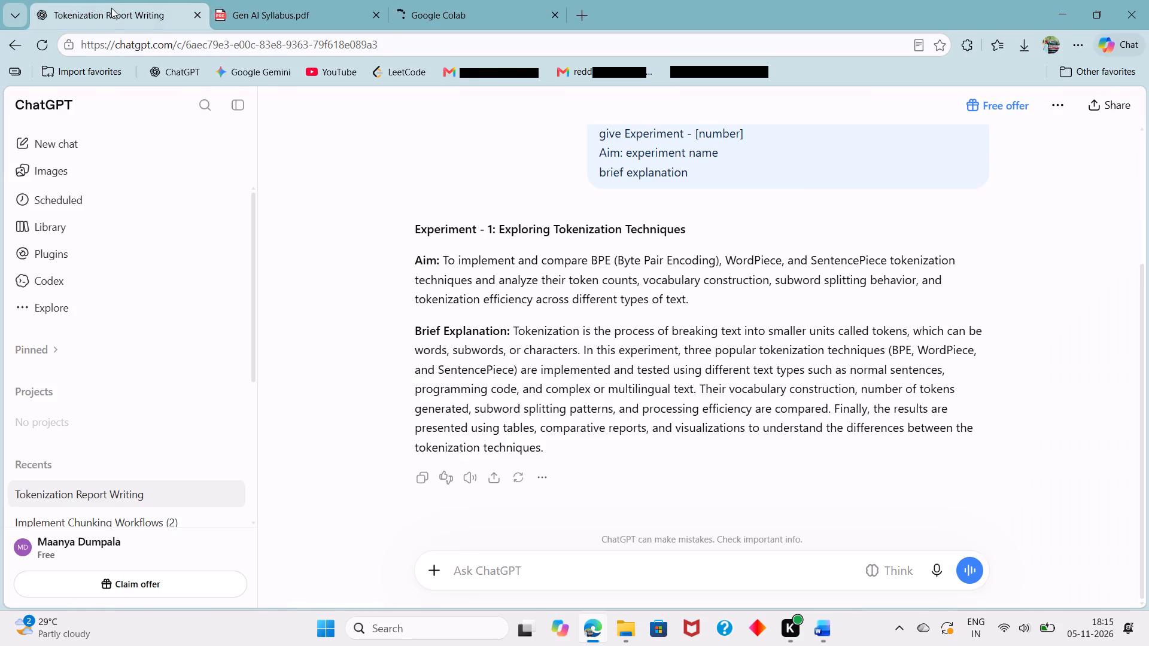
{"action": "left_click_drag", "start_coordinate": [290, 5], "coordinate": [107, 18]}
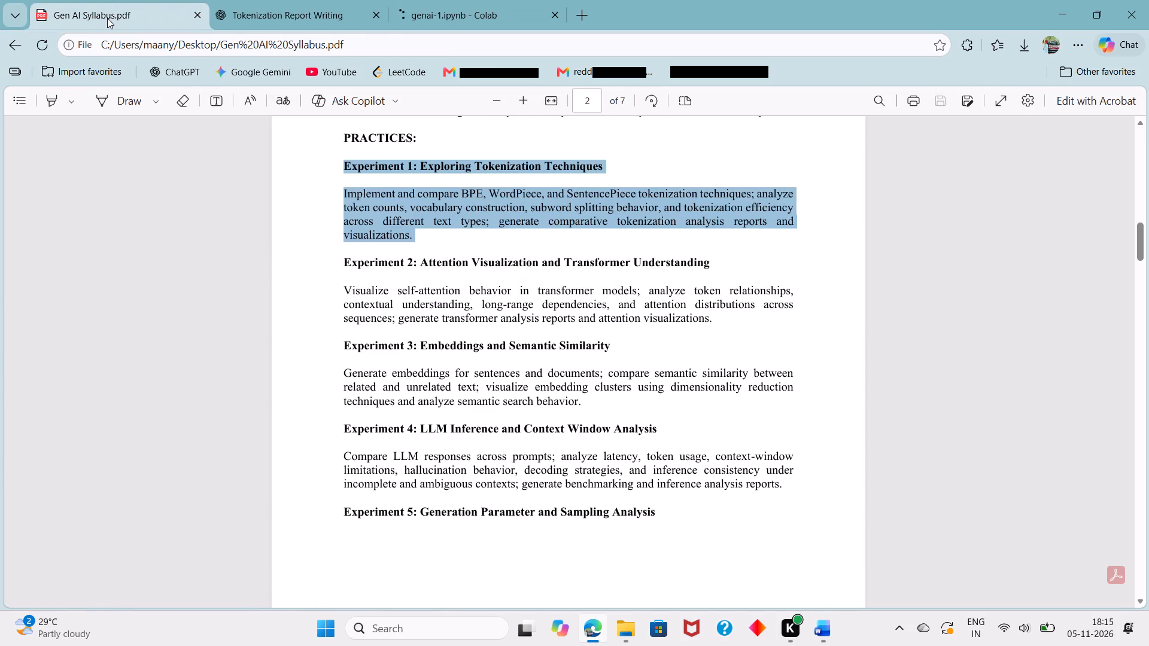
{"action": "left_click", "coordinate": [432, 213]}
{"action": "scroll", "coordinate": [393, 189], "scroll_direction": "up", "scroll_amount": 1}
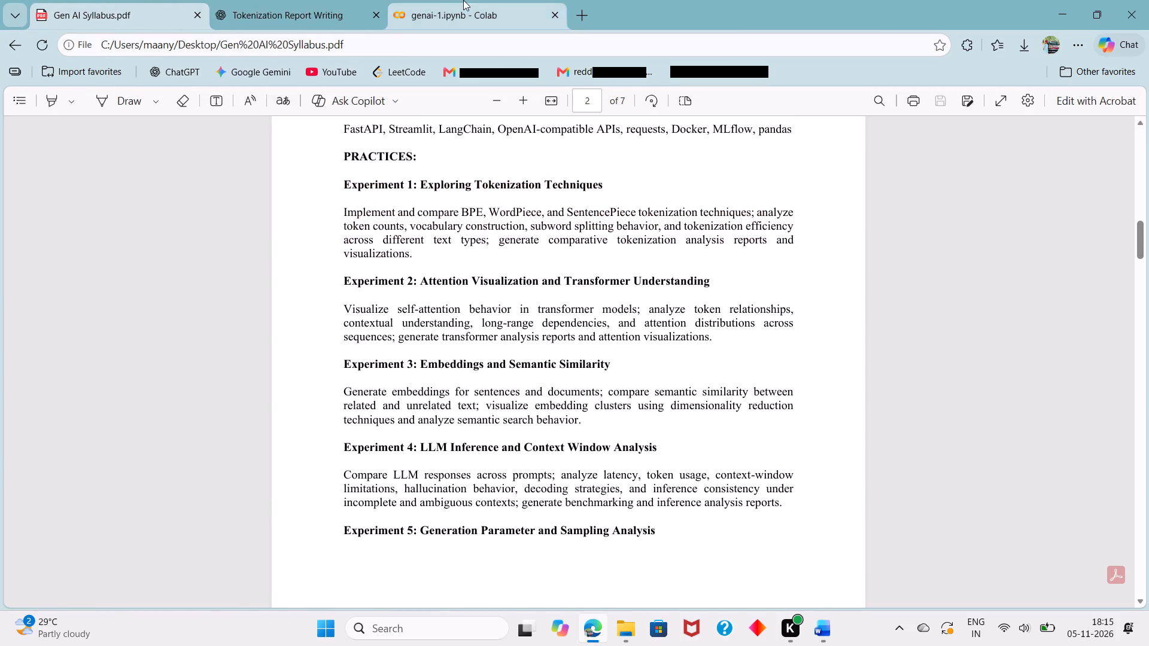
Select and copy all cells of the genai-1.ipynb notebook in Colab.
{"action": "left_click", "coordinate": [463, 0]}
{"action": "scroll", "coordinate": [508, 267], "scroll_direction": "down", "scroll_amount": 4}
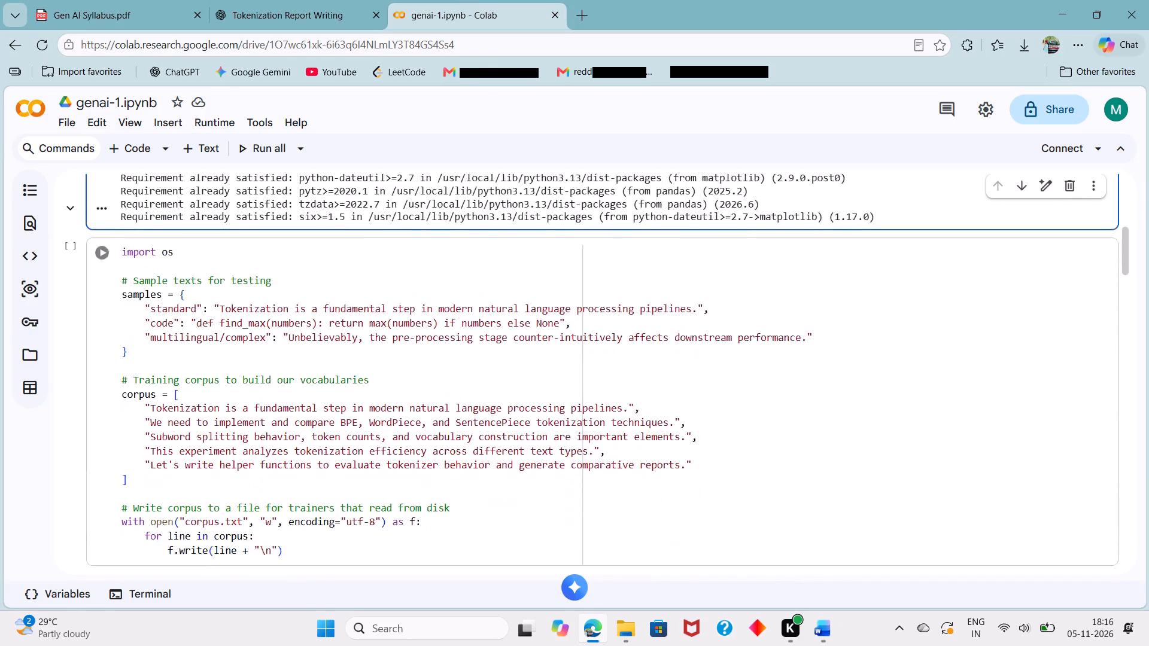
{"action": "scroll", "coordinate": [508, 267], "scroll_direction": "down", "scroll_amount": 6}
{"action": "scroll", "coordinate": [508, 267], "scroll_direction": "up", "scroll_amount": 1}
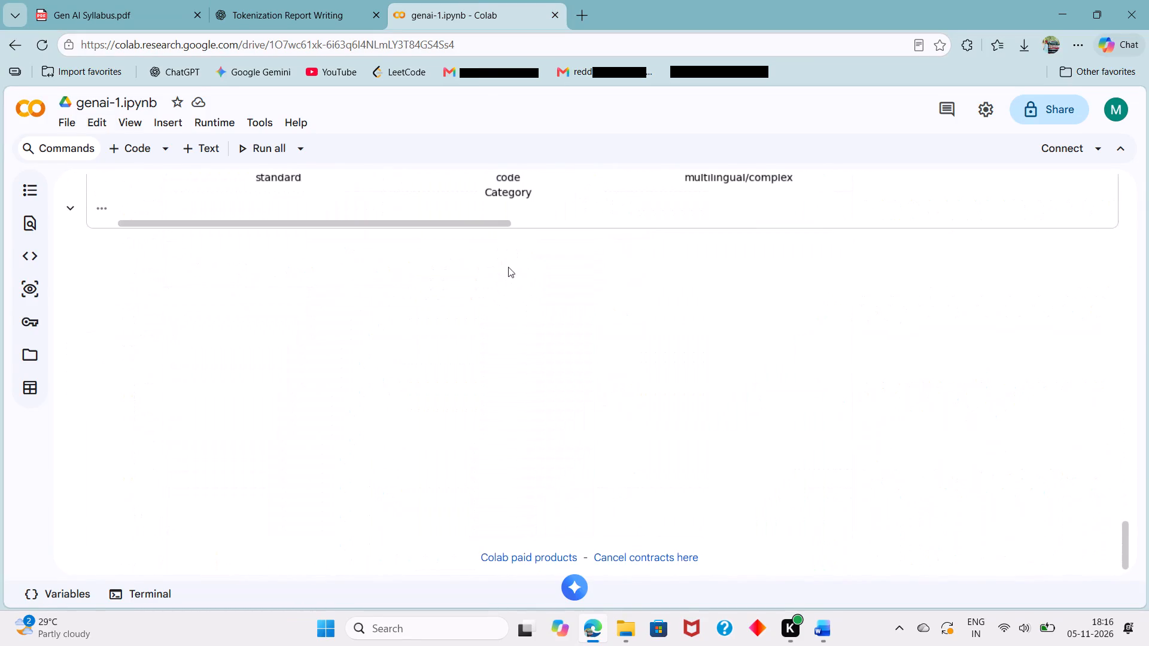
{"action": "scroll", "coordinate": [508, 267], "scroll_direction": "up", "scroll_amount": 2}
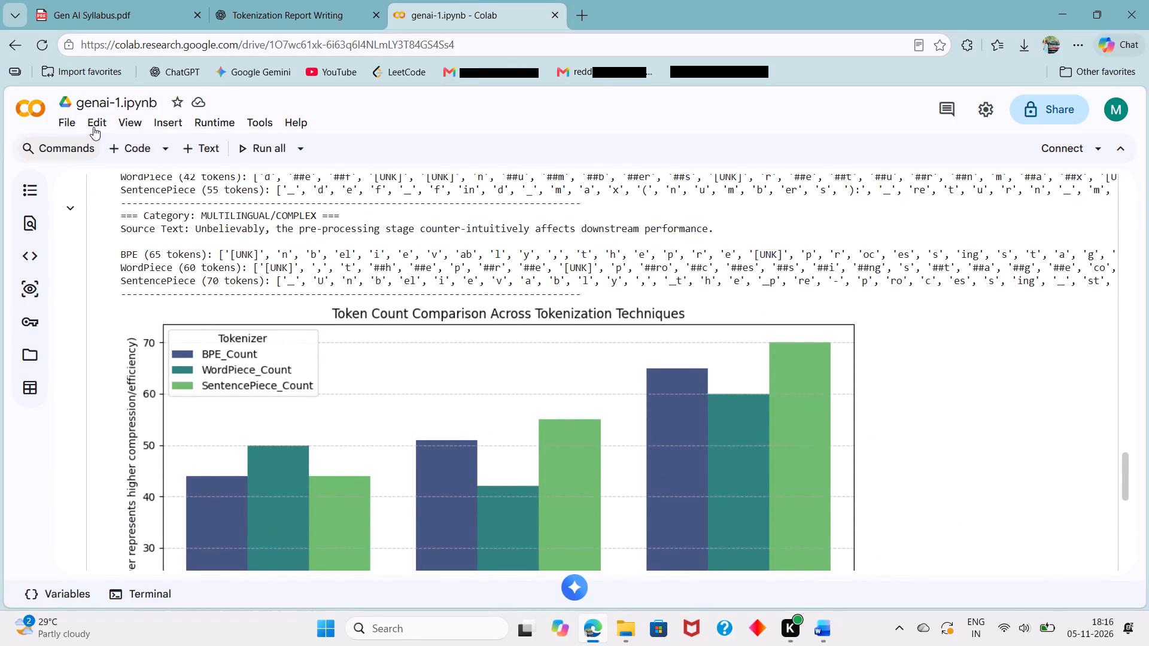
{"action": "left_click", "coordinate": [93, 127]}
{"action": "left_click", "coordinate": [120, 197]}
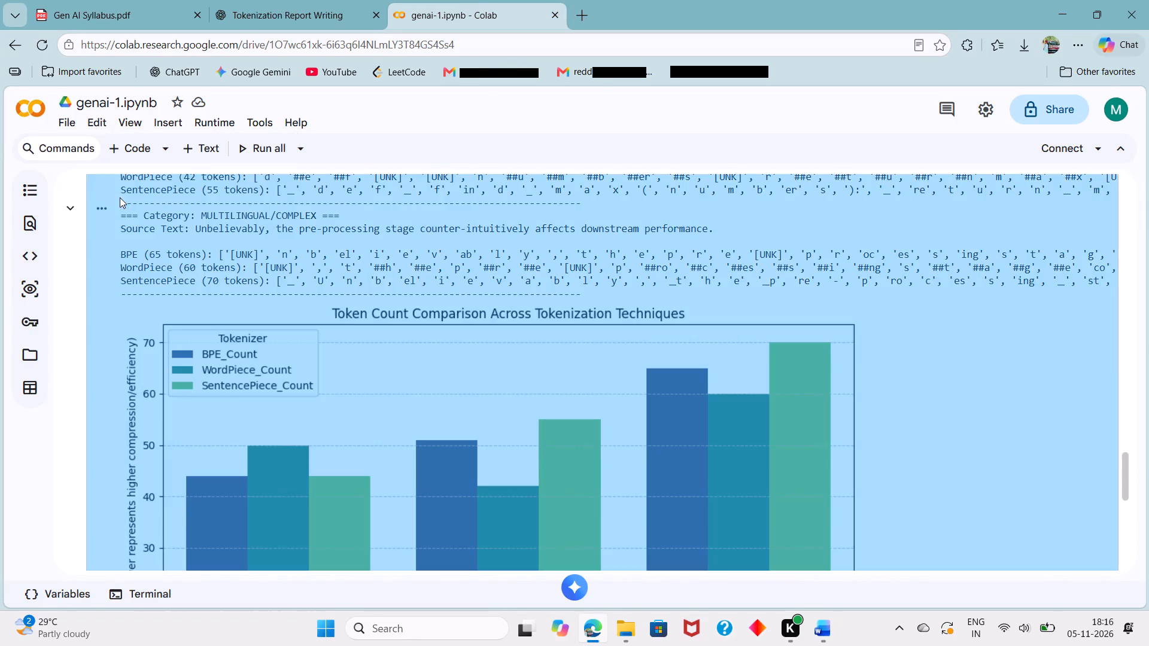
{"action": "key", "text": "ctrl+c"}
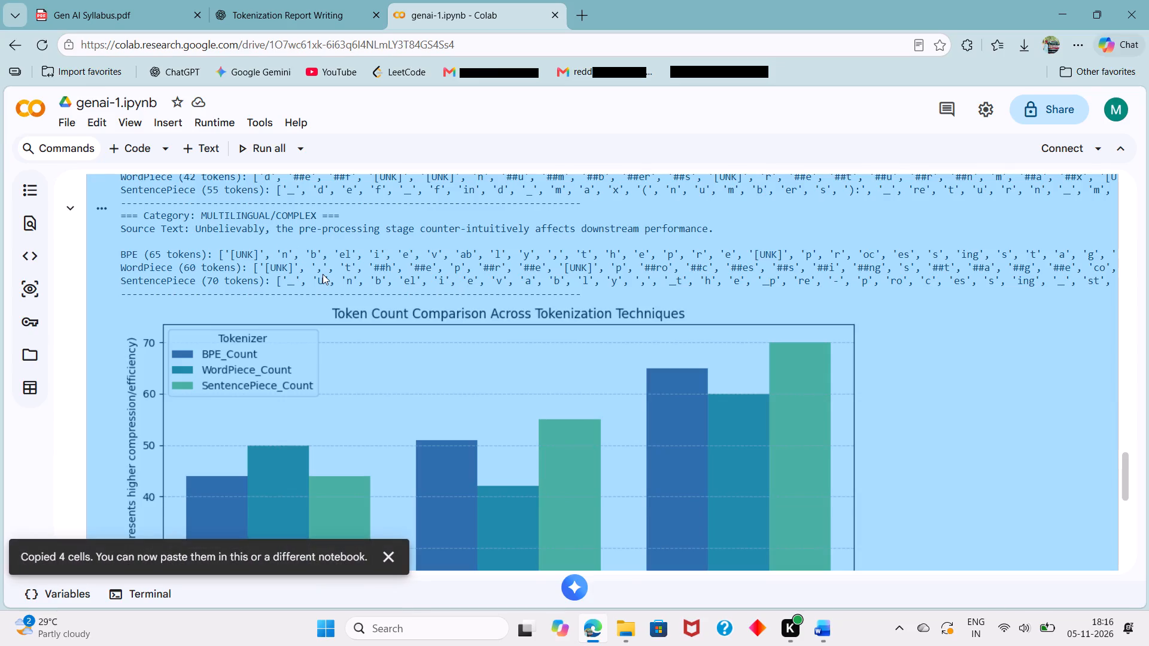
{"action": "left_click", "coordinate": [254, 314]}
{"action": "scroll", "coordinate": [254, 314], "scroll_direction": "up", "scroll_amount": 4}
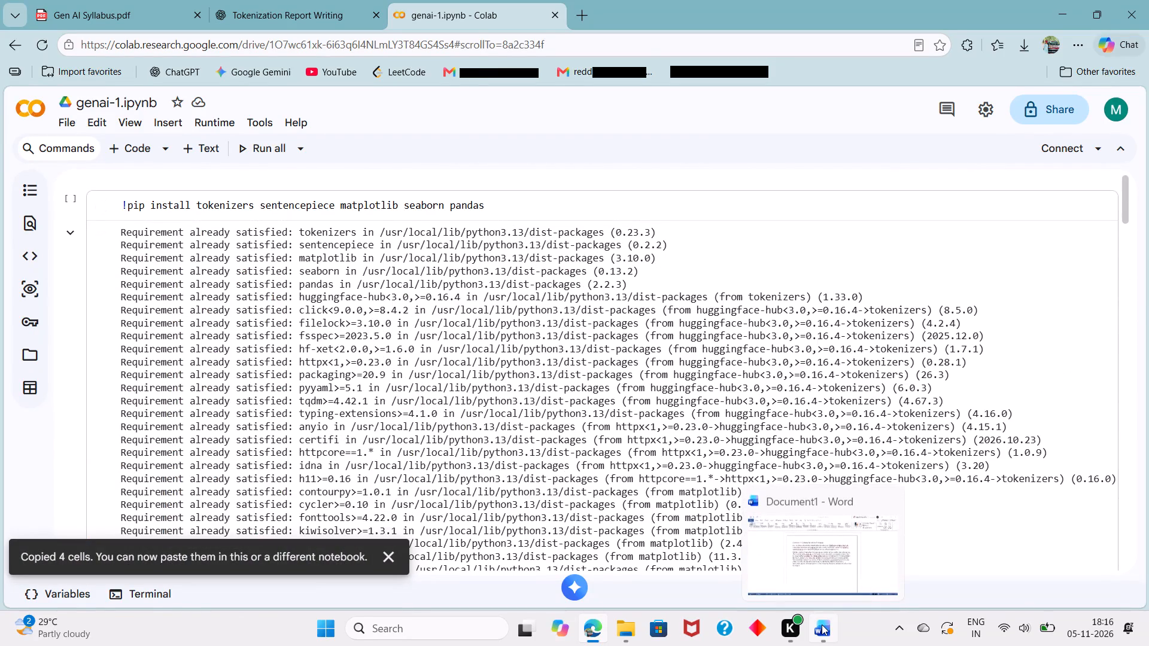
Switch to the Word document and paste the copied notebook code on a new line after the Aim paragraph.
{"action": "left_click", "coordinate": [822, 624]}
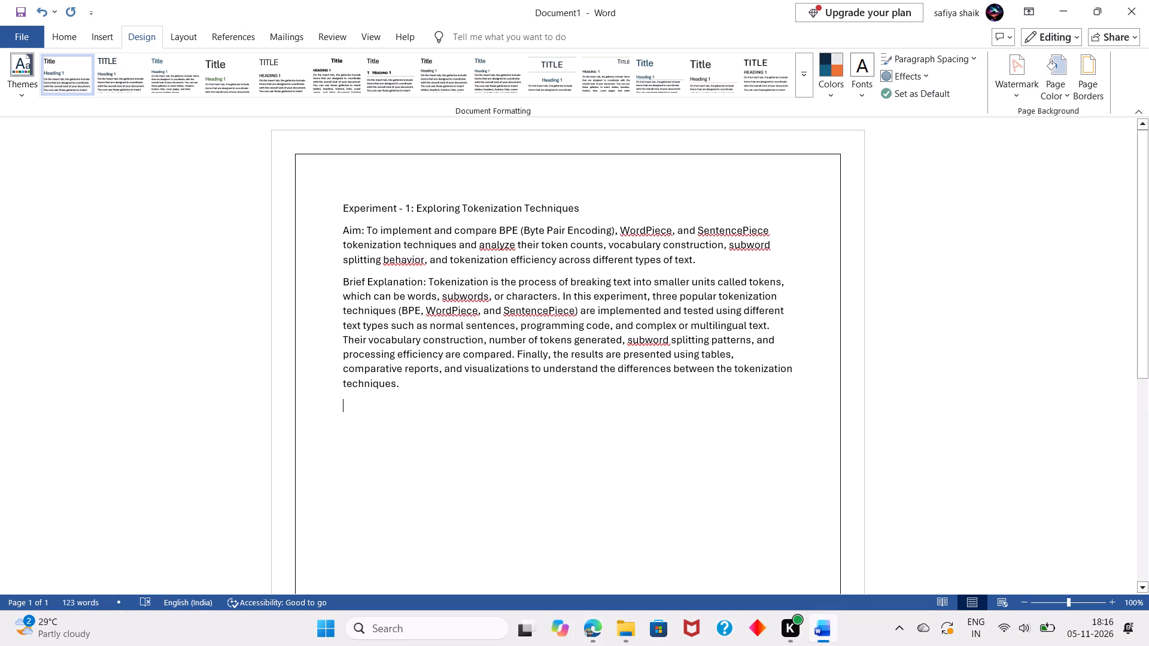
{"action": "left_click", "coordinate": [700, 265]}
{"action": "key", "text": "Return"}
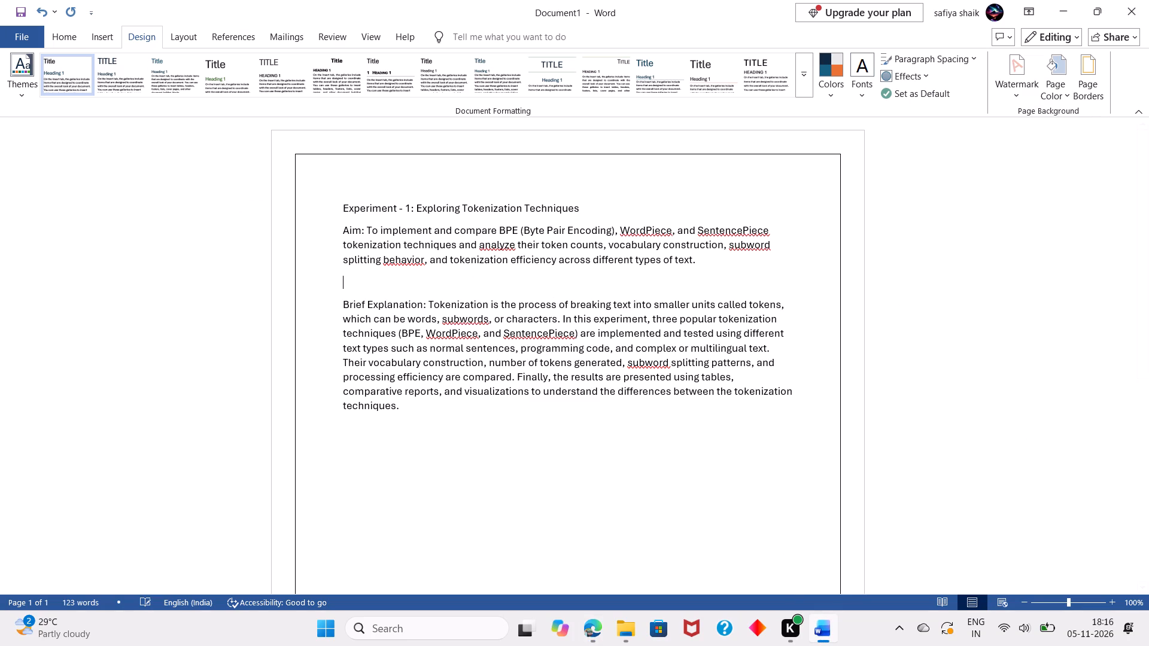
{"action": "key", "text": "ctrl+v"}
Review the pasted code through to the Brief Explanation at the end of the document.
{"action": "scroll", "coordinate": [645, 287], "scroll_direction": "up", "scroll_amount": 8}
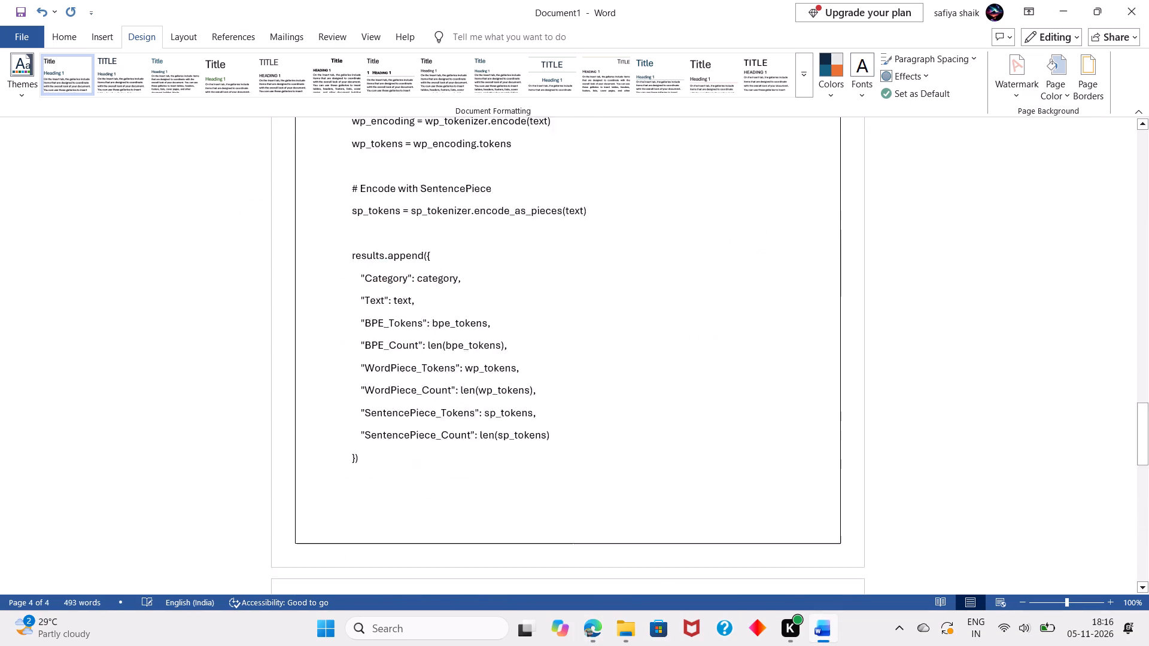
{"action": "scroll", "coordinate": [645, 287], "scroll_direction": "down", "scroll_amount": 9}
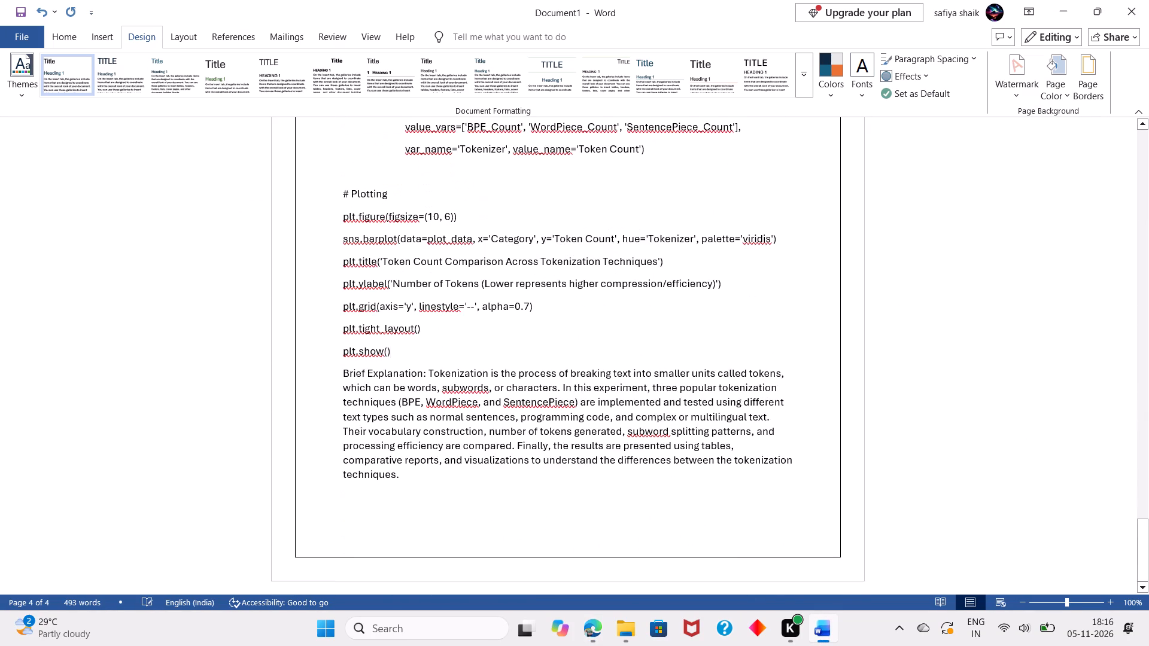
{"action": "scroll", "coordinate": [645, 287], "scroll_direction": "up", "scroll_amount": 9}
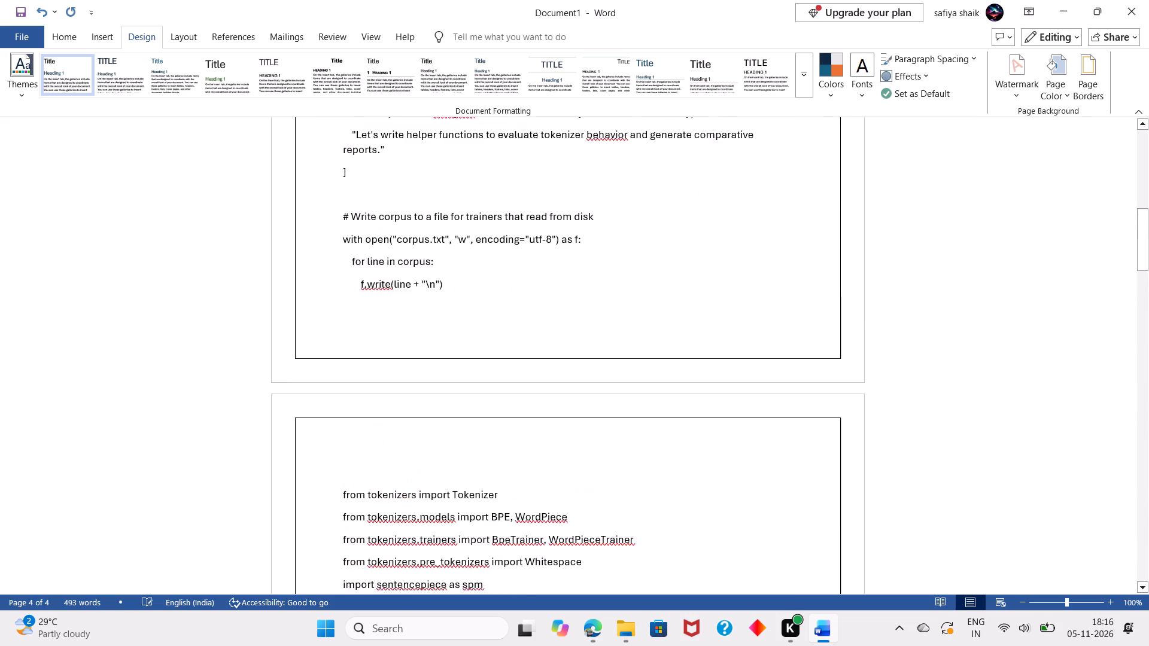
{"action": "scroll", "coordinate": [645, 287], "scroll_direction": "up", "scroll_amount": 7}
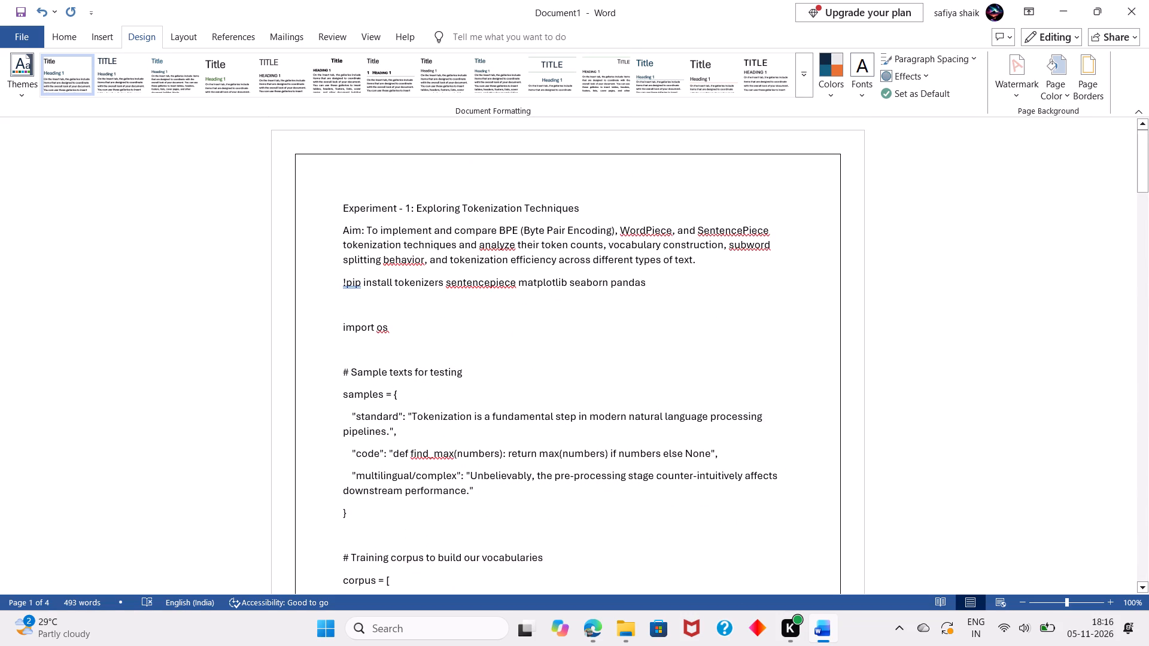
Add a line reading "Code:" between the Aim paragraph and the pasted code.
{"action": "left_click", "coordinate": [705, 256]}
{"action": "key", "text": "Return"}
{"action": "type", "text": "code"}
{"action": "key", "text": "BackSpace"}
{"action": "key", "text": "BackSpace"}
{"action": "key", "text": "BackSpace"}
{"action": "key", "text": "BackSpace"}
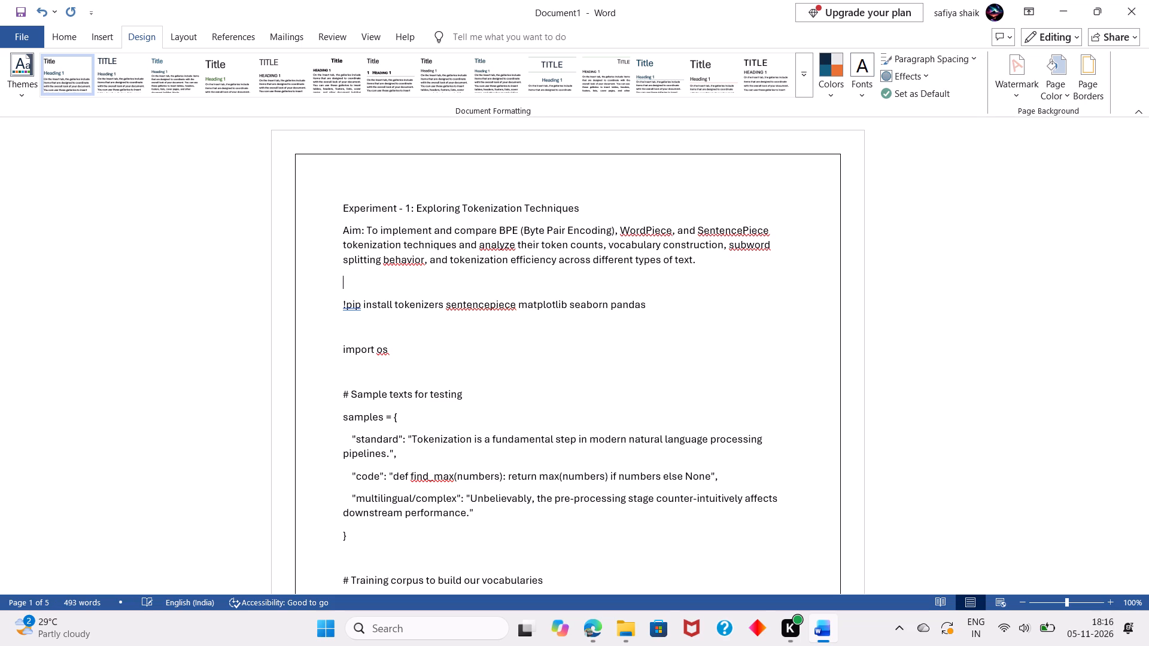
{"action": "type", "text": "Code:"}
Set the font size of the whole document to 12.
{"action": "left_click", "coordinate": [57, 39]}
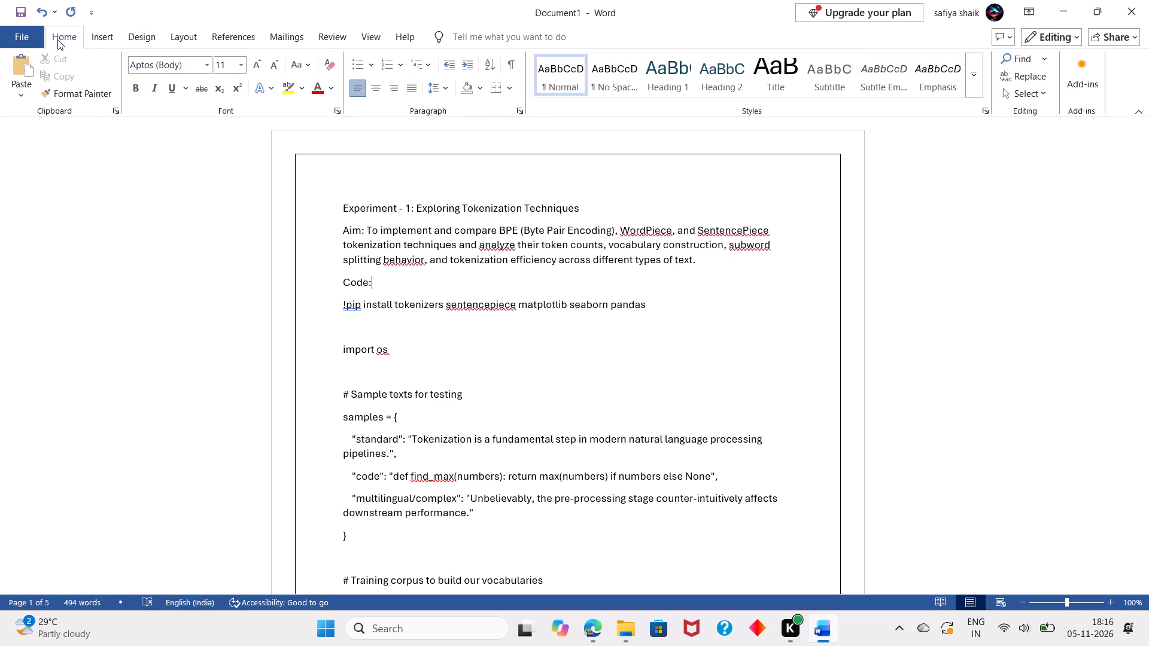
{"action": "left_click", "coordinate": [467, 336]}
{"action": "key", "text": "ctrl+a"}
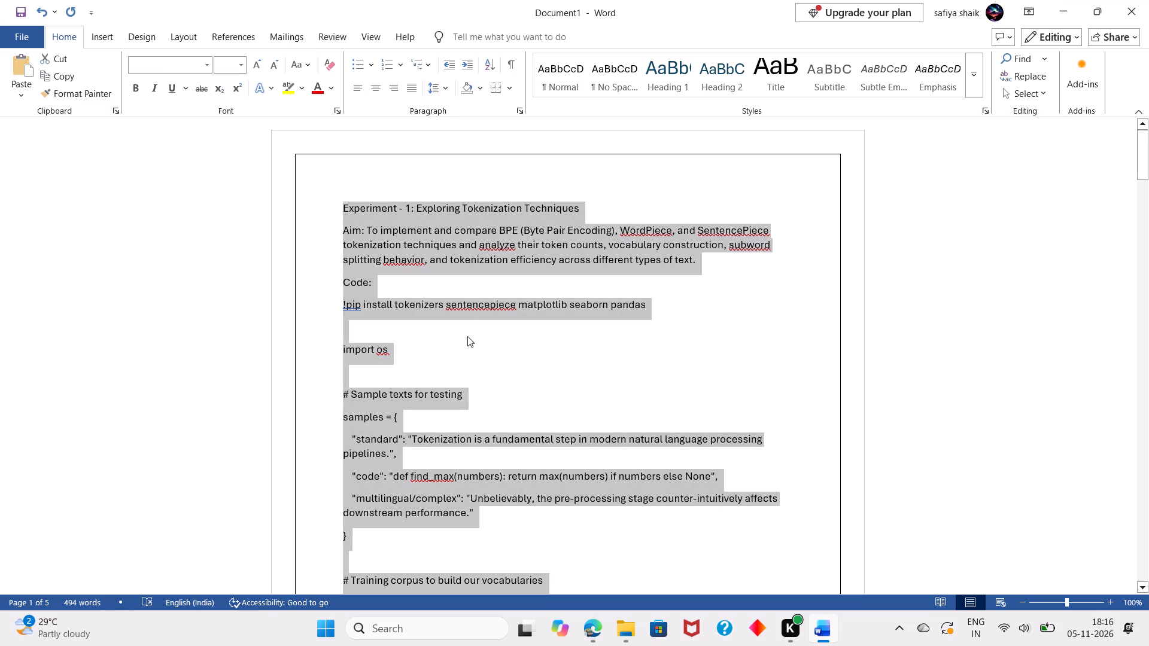
{"action": "left_click", "coordinate": [246, 68]}
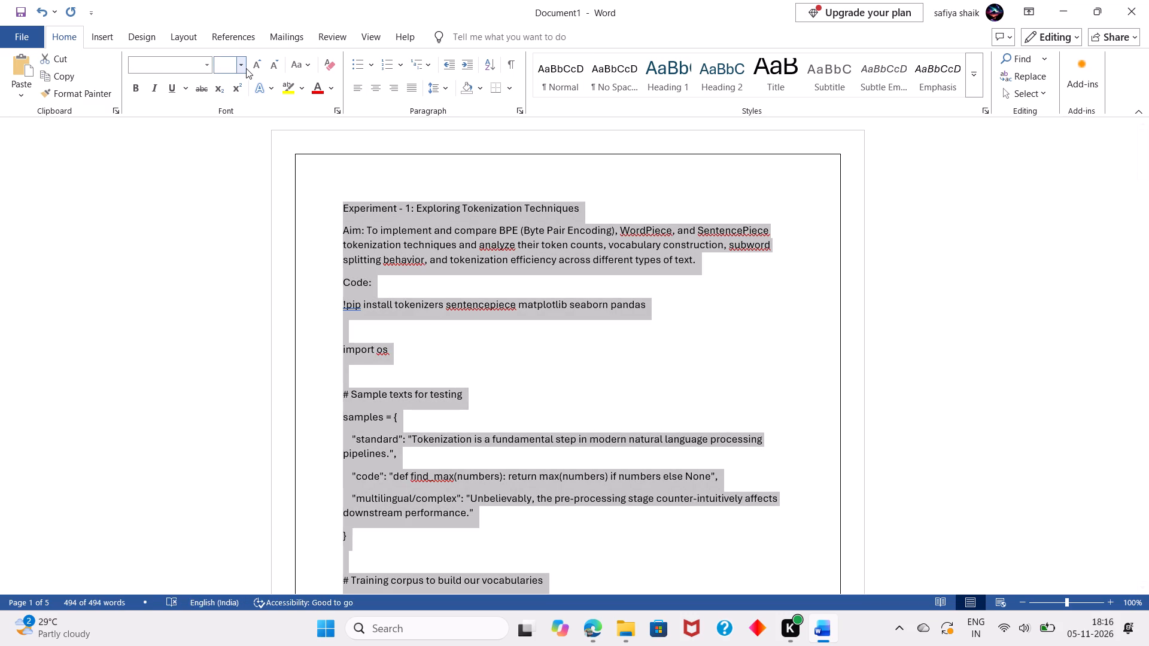
{"action": "left_click", "coordinate": [241, 67]}
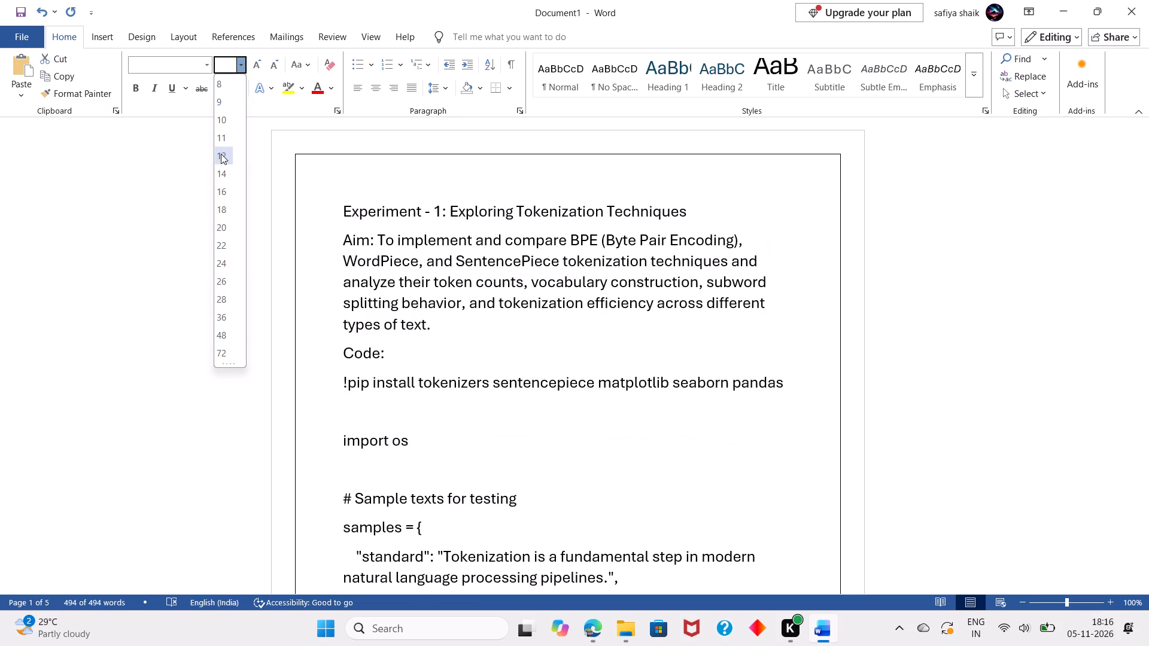
{"action": "left_click", "coordinate": [220, 151]}
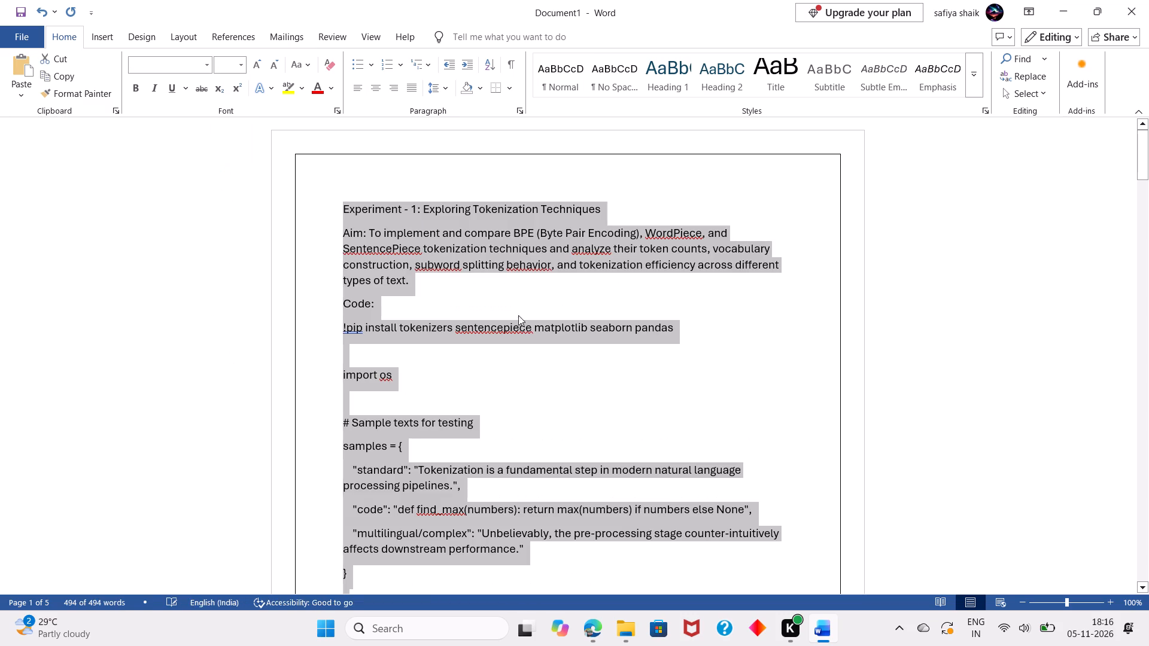
{"action": "left_click", "coordinate": [503, 312]}
Delete the blank line above "import os" and the "# Sample texts for testing" comment with its preceding blank line.
{"action": "left_click", "coordinate": [360, 365]}
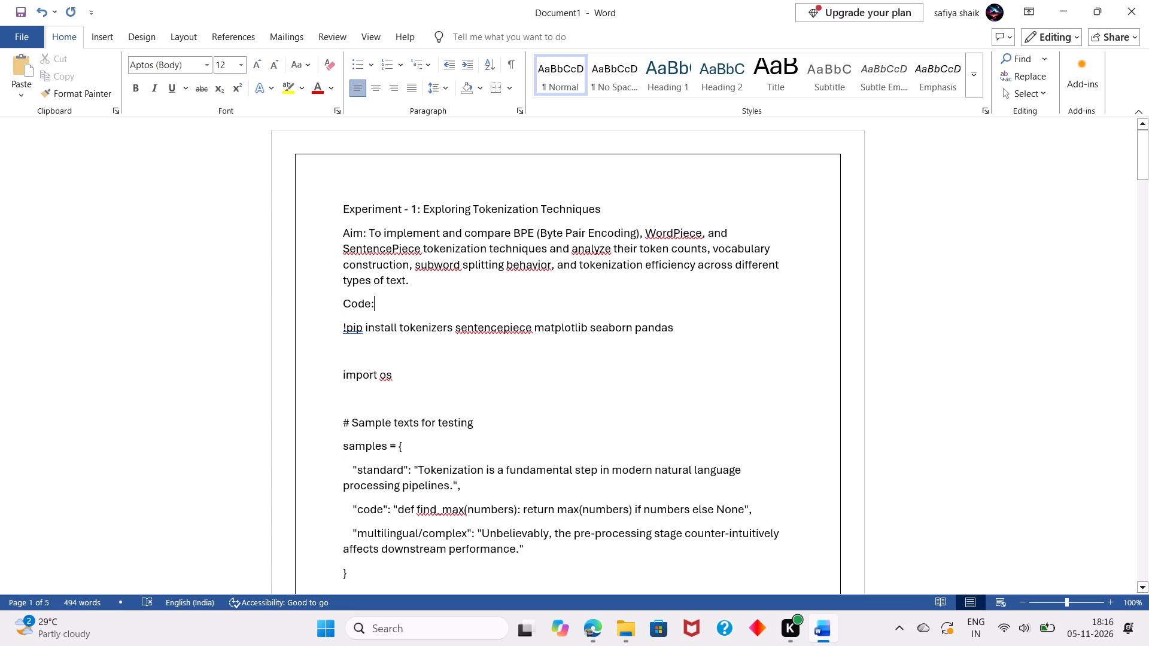
{"action": "key", "text": "BackSpace"}
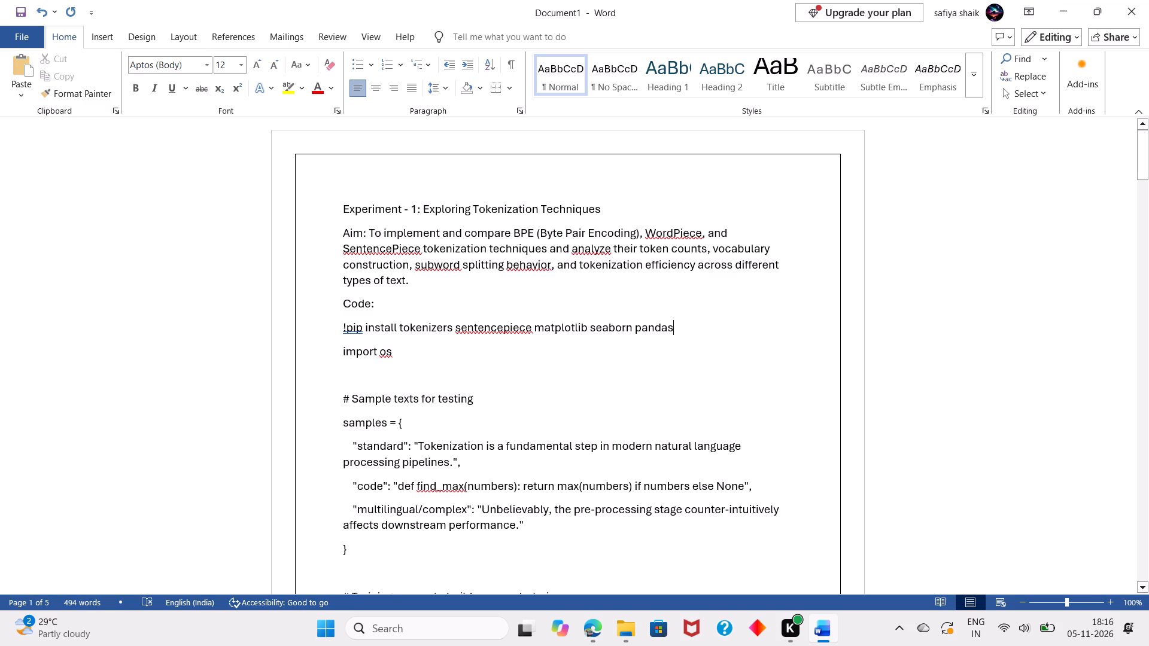
{"action": "left_click_drag", "start_coordinate": [474, 396], "coordinate": [355, 379]}
{"action": "key", "text": "BackSpace"}
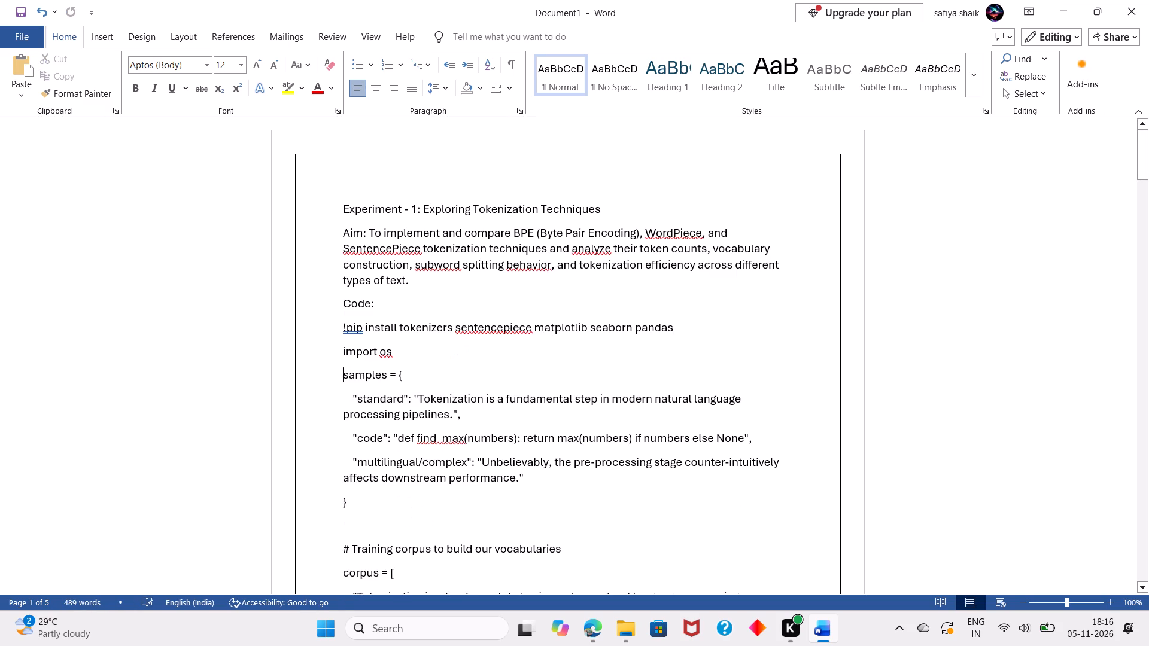
Remove the space after paragraphs throughout the whole document.
{"action": "key", "text": "ctrl+a"}
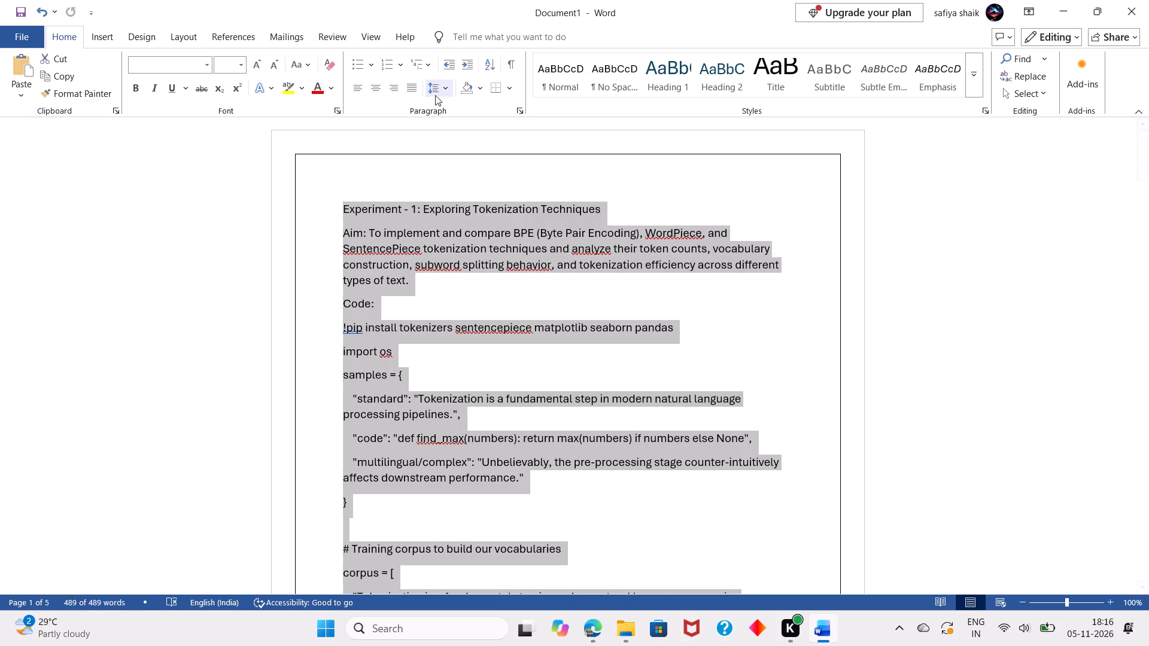
{"action": "left_click", "coordinate": [442, 93]}
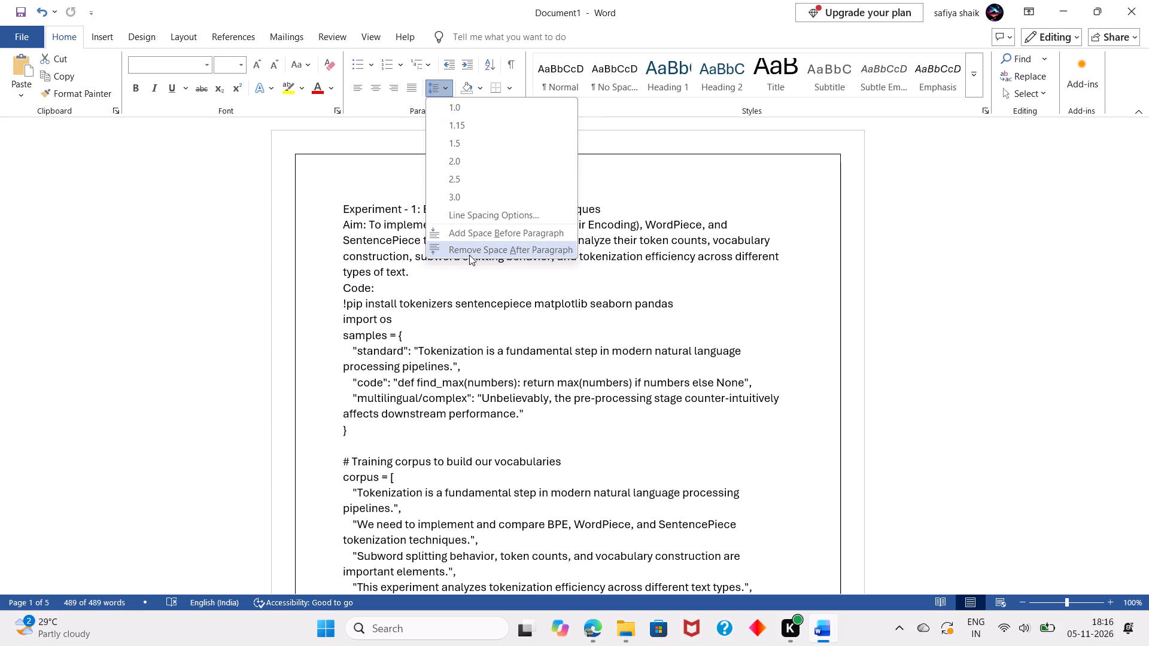
{"action": "left_click", "coordinate": [470, 253]}
{"action": "left_click", "coordinate": [409, 294]}
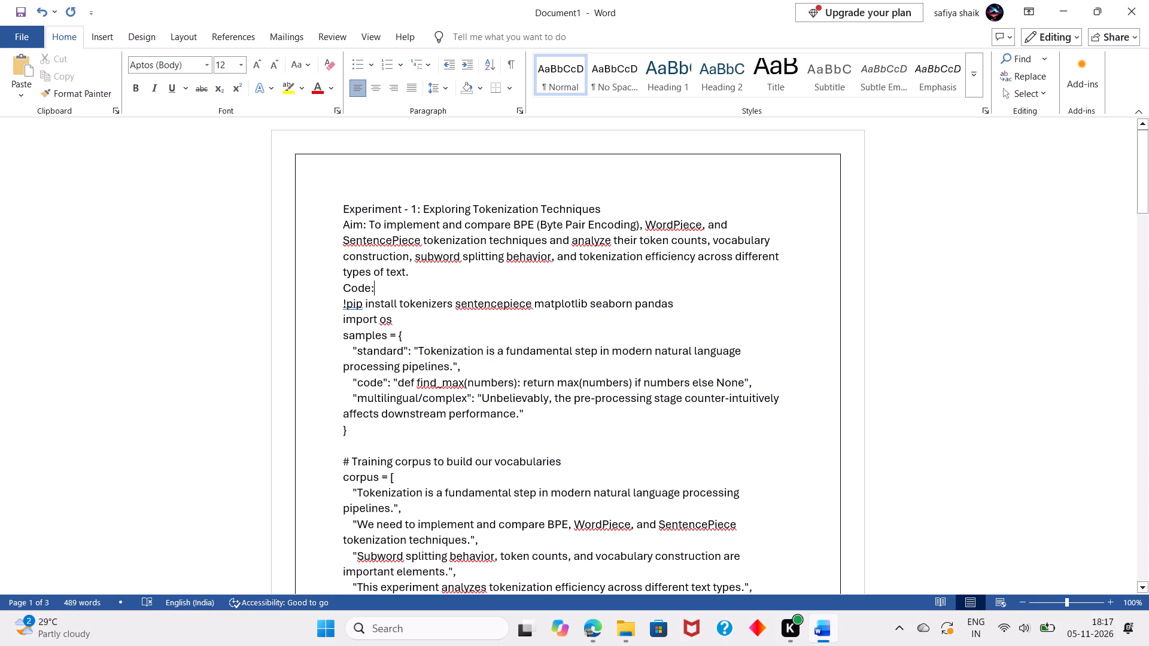
Delete the "# Training corpus to build our vocabularies" comment together with the blank line above it.
{"action": "left_click_drag", "start_coordinate": [342, 449], "coordinate": [607, 455]}
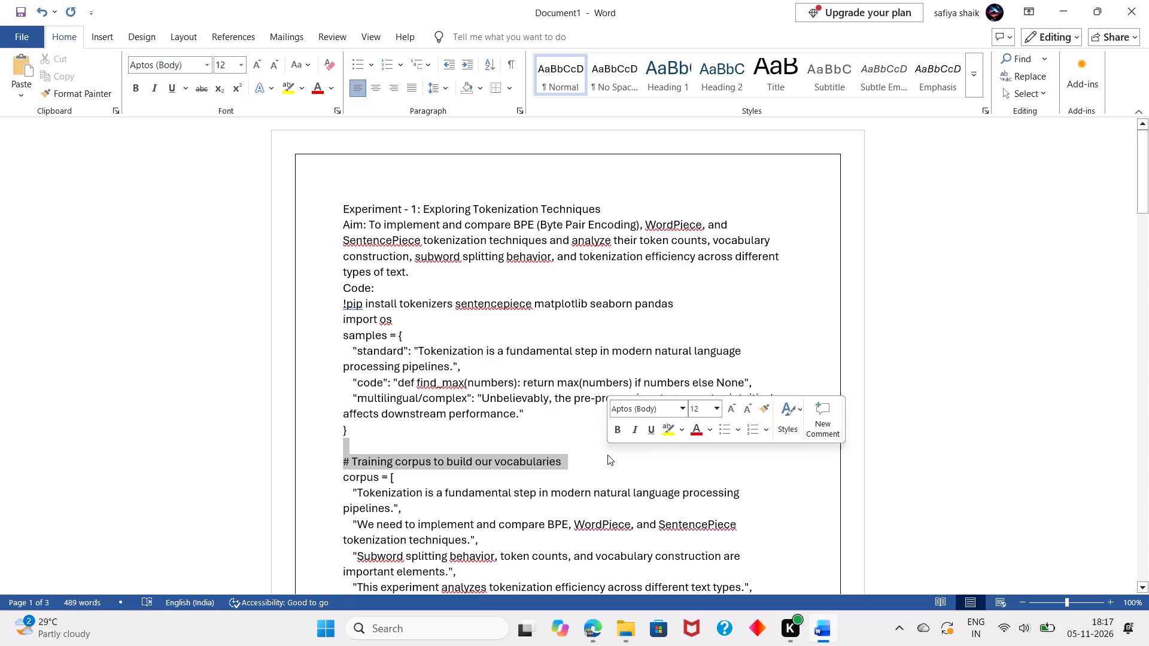
{"action": "key", "text": "BackSpace"}
Delete the "# Write corpus to a file for trainers that read from disk" comment together with the blank line above it.
{"action": "scroll", "coordinate": [607, 455], "scroll_direction": "down", "scroll_amount": 3}
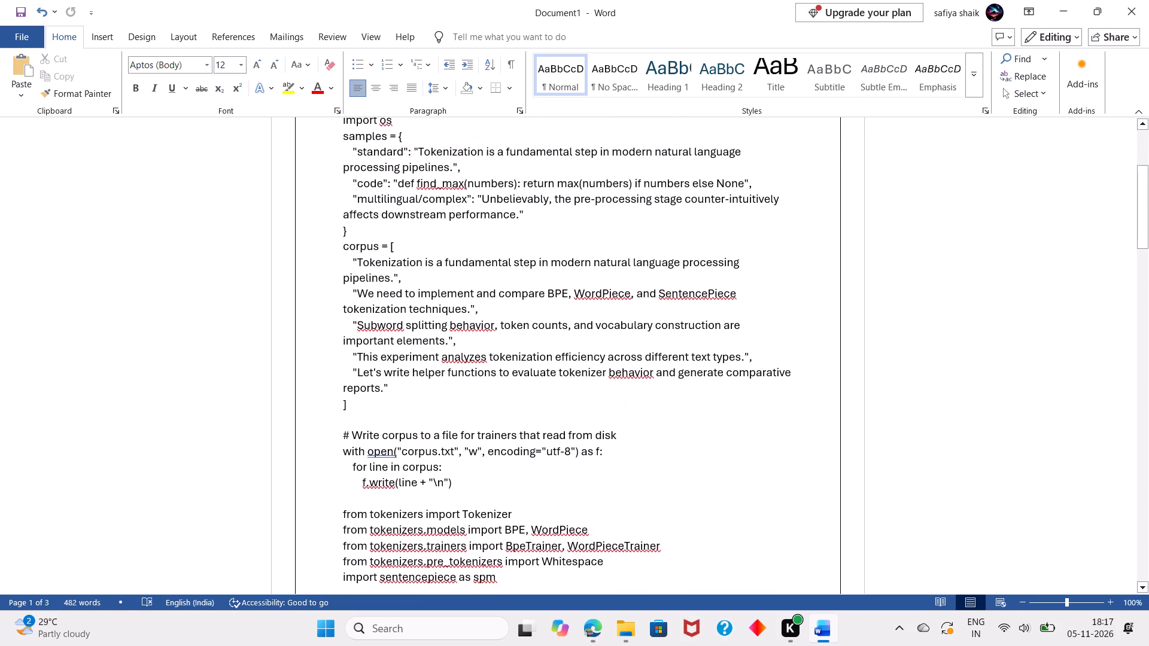
{"action": "left_click_drag", "start_coordinate": [338, 426], "coordinate": [624, 432]}
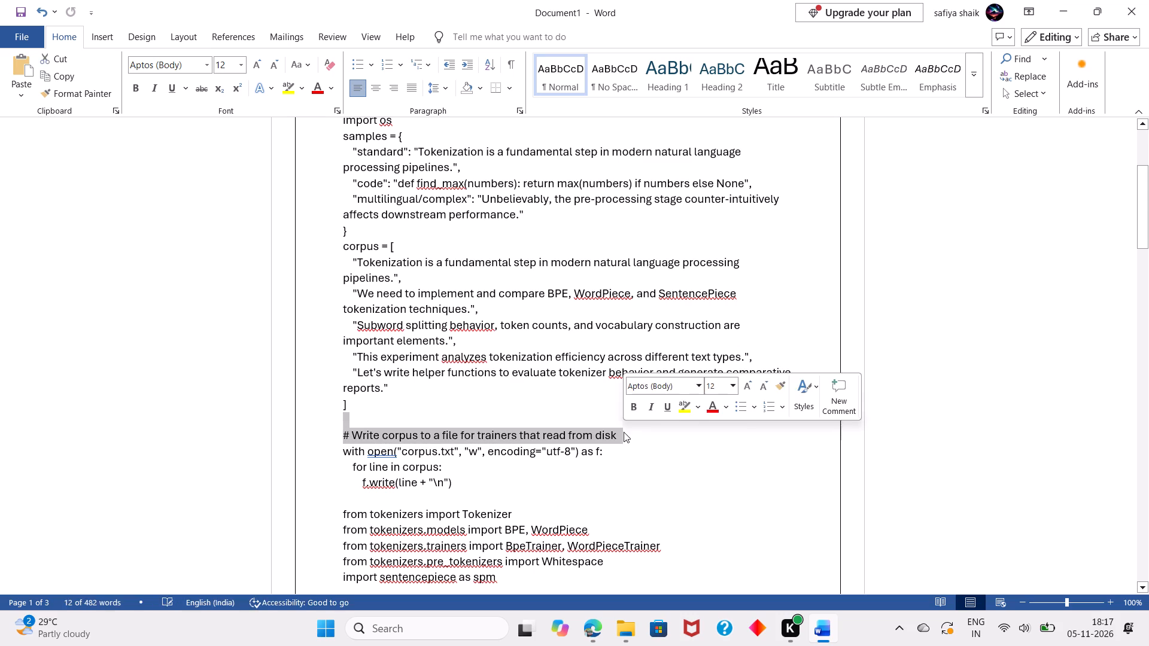
{"action": "key", "text": "BackSpace"}
Remove the blank lines above "from tokenizers import Tokenizer" and above "vocab_size = 100".
{"action": "scroll", "coordinate": [624, 432], "scroll_direction": "down", "scroll_amount": 2}
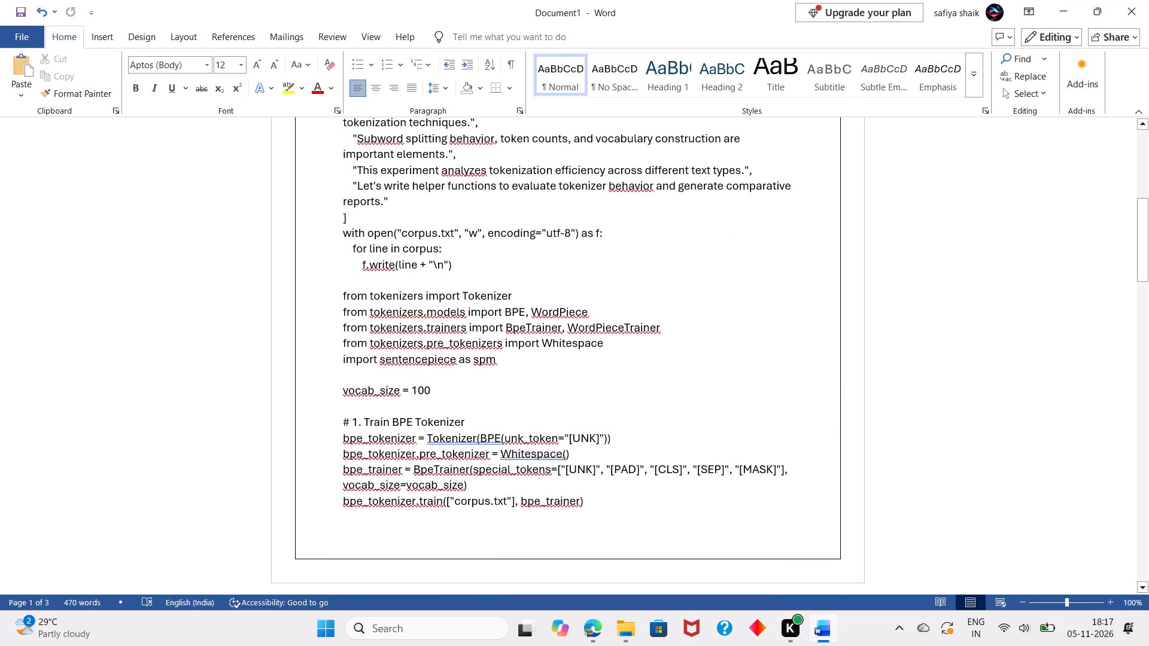
{"action": "key", "text": "Down"}
{"action": "key", "text": "Down"}
{"action": "key", "text": "Down"}
{"action": "key", "text": "BackSpace"}
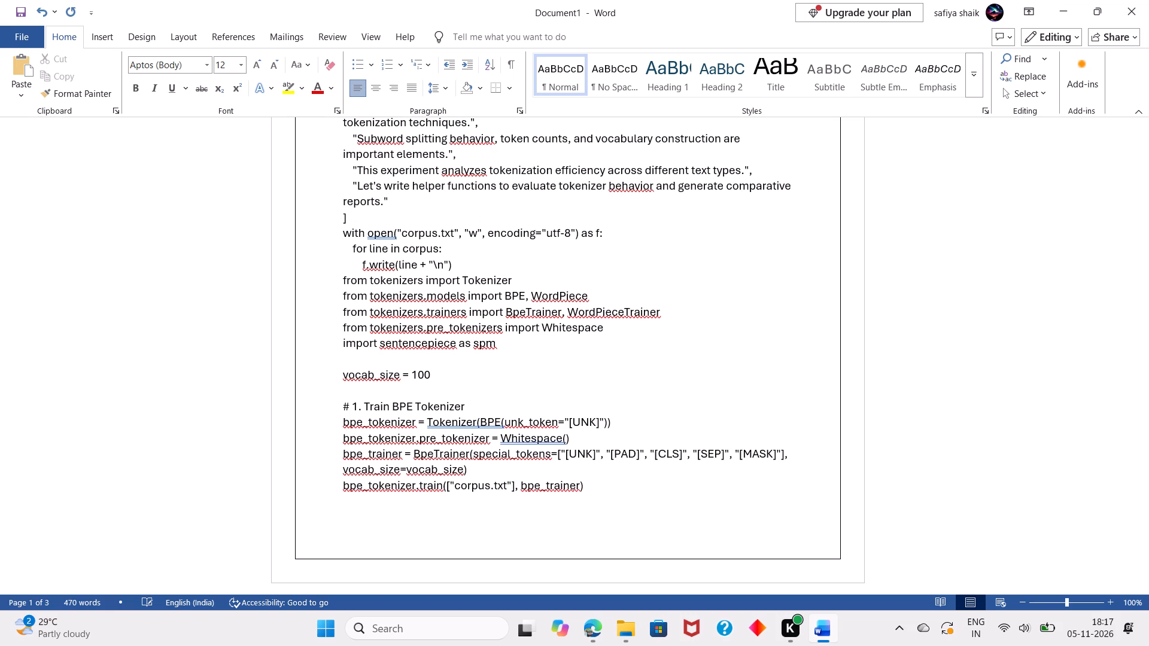
{"action": "left_click", "coordinate": [357, 358]}
{"action": "key", "text": "BackSpace"}
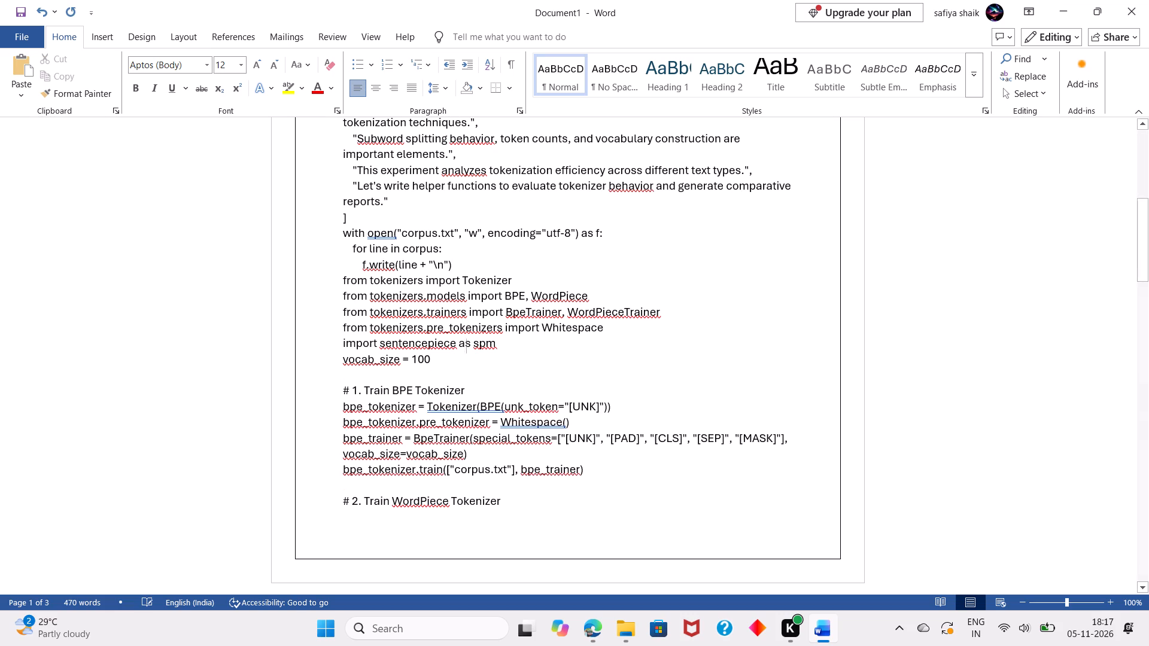
Delete the "# 1. Train BPE Tokenizer" comment together with the blank line above it.
{"action": "key", "text": "Down"}
{"action": "key", "text": "Down"}
{"action": "key", "text": "Down"}
{"action": "key", "text": "BackSpace"}
{"action": "key", "text": "BackSpace"}
{"action": "key", "text": "BackSpace"}
{"action": "key", "text": "BackSpace"}
{"action": "key", "text": "BackSpace"}
{"action": "key", "text": "BackSpace"}
{"action": "key", "text": "BackSpace"}
{"action": "key", "text": "BackSpace"}
{"action": "key", "text": "BackSpace"}
{"action": "key", "text": "BackSpace"}
{"action": "key", "text": "BackSpace"}
{"action": "key", "text": "BackSpace"}
{"action": "key", "text": "BackSpace"}
{"action": "key", "text": "BackSpace"}
{"action": "key", "text": "BackSpace"}
{"action": "key", "text": "BackSpace"}
{"action": "key", "text": "BackSpace"}
{"action": "key", "text": "BackSpace"}
{"action": "key", "text": "BackSpace"}
{"action": "key", "text": "BackSpace"}
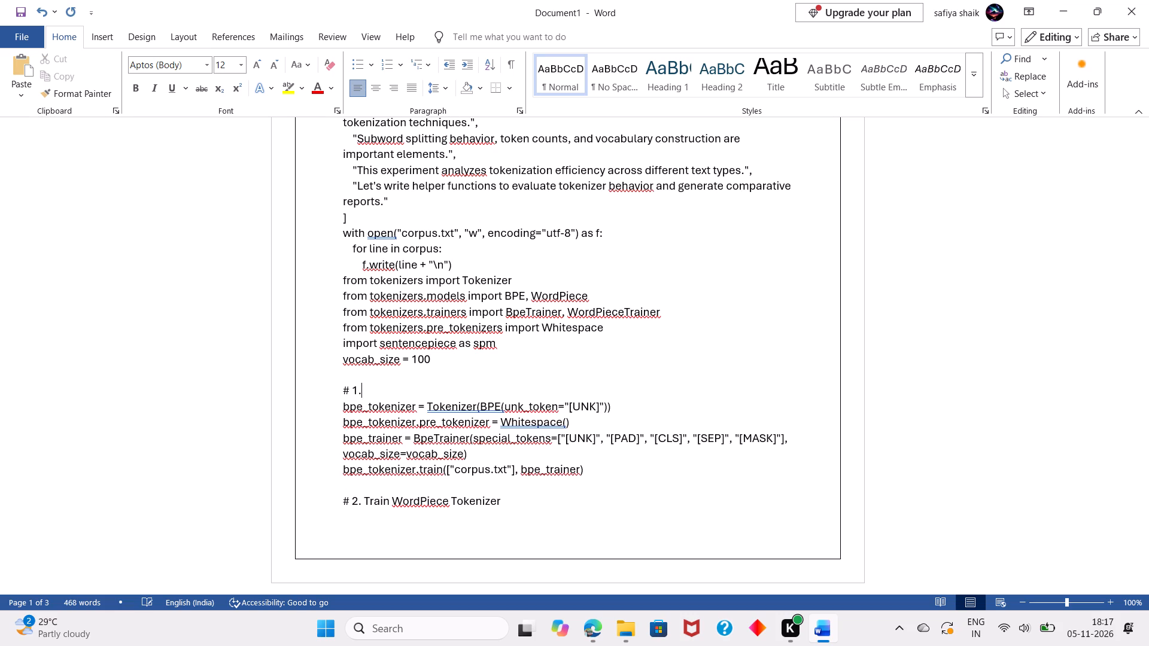
{"action": "key", "text": "BackSpace"}
{"action": "key", "text": "BackSpace"}
{"action": "key", "text": "BackSpace"}
{"action": "key", "text": "BackSpace"}
{"action": "key", "text": "BackSpace"}
{"action": "key", "text": "BackSpace"}
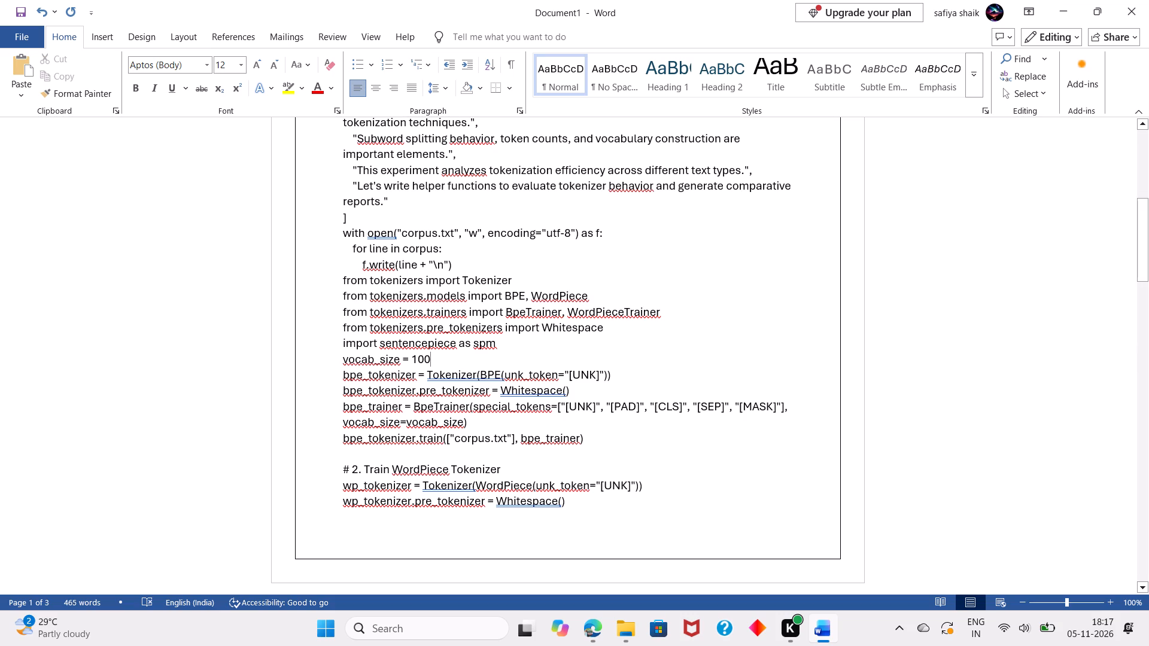
Delete the "# 2. Train WordPiece Tokenizer" comment together with the blank line above it.
{"action": "left_click_drag", "start_coordinate": [338, 456], "coordinate": [525, 462]}
{"action": "key", "text": "BackSpace"}
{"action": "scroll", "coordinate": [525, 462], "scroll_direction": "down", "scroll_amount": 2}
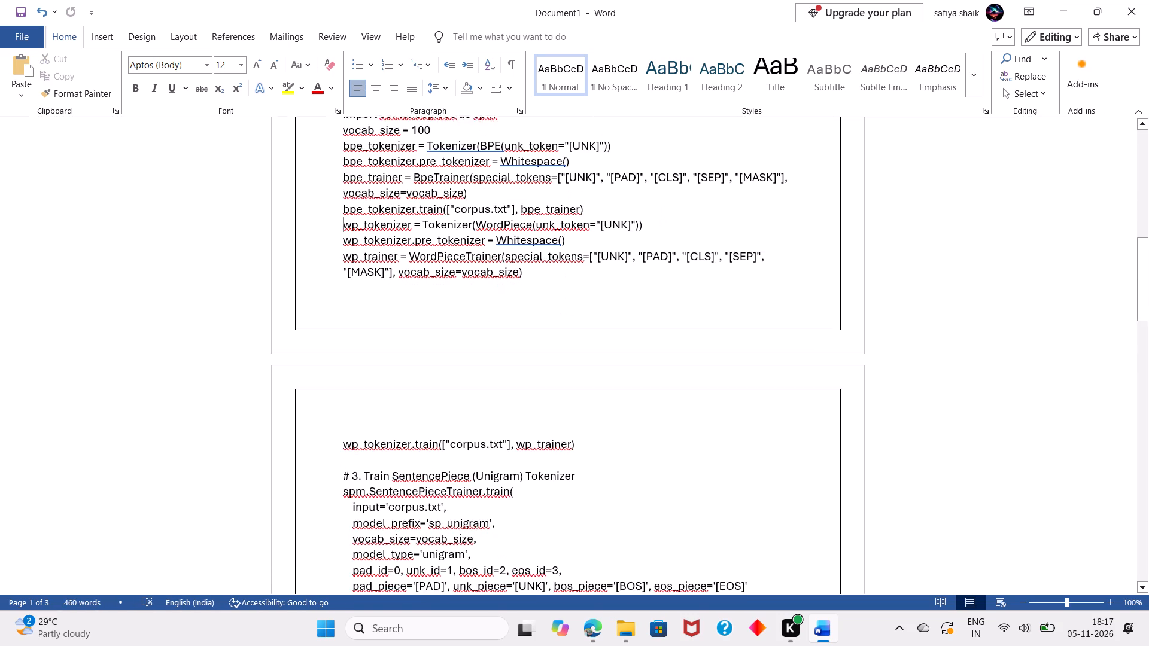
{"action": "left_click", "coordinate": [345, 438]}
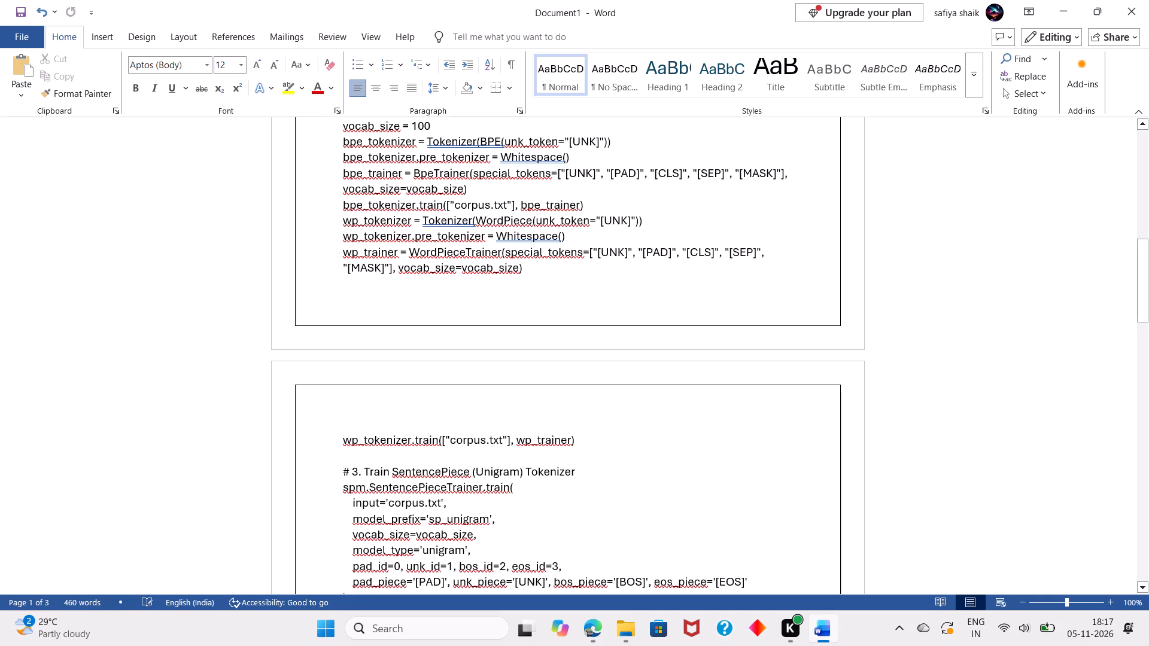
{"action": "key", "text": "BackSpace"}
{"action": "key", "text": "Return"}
Delete the "# 3. Train SentencePiece (Unigram) Tokenizer" comment together with the blank line above it.
{"action": "left_click_drag", "start_coordinate": [580, 468], "coordinate": [348, 456]}
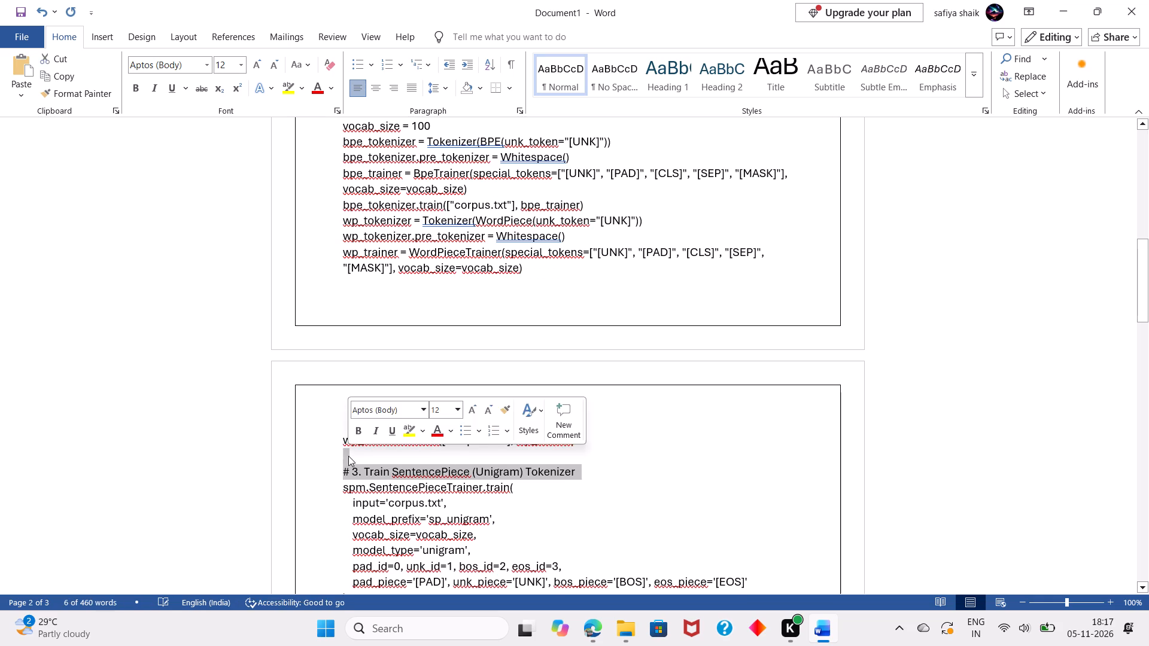
{"action": "key", "text": "BackSpace"}
Remove the blank lines above "import pandas as pd" and above "results = []".
{"action": "scroll", "coordinate": [348, 456], "scroll_direction": "down", "scroll_amount": 4}
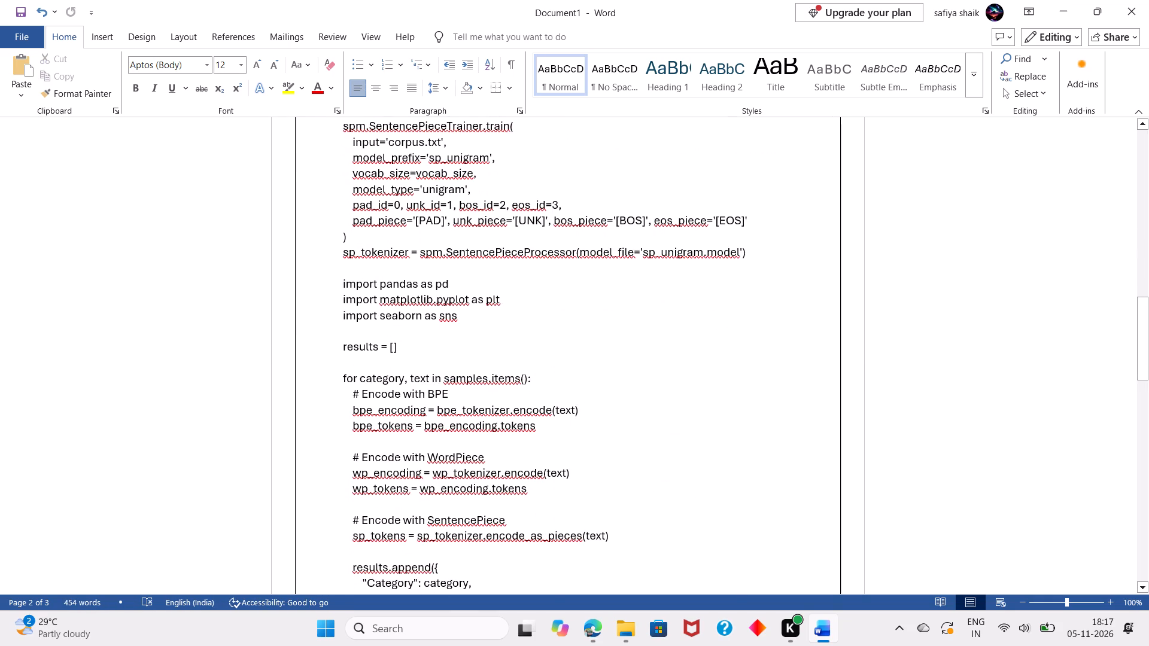
{"action": "left_click", "coordinate": [350, 267]}
{"action": "key", "text": "BackSpace"}
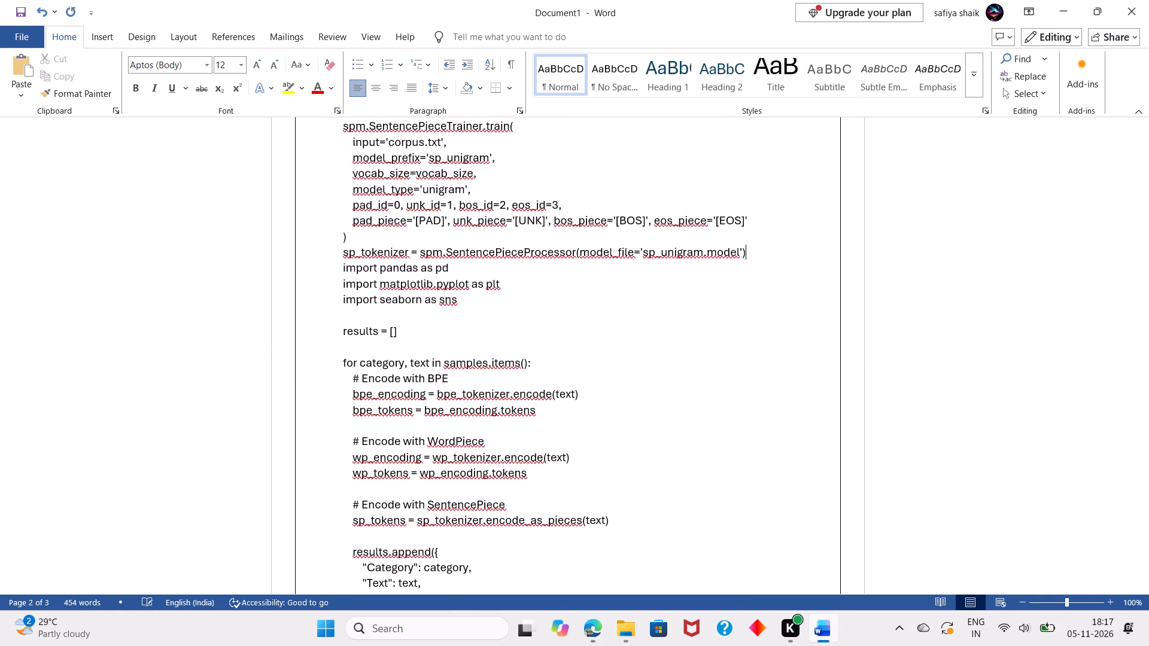
{"action": "left_click", "coordinate": [358, 315]}
{"action": "key", "text": "BackSpace"}
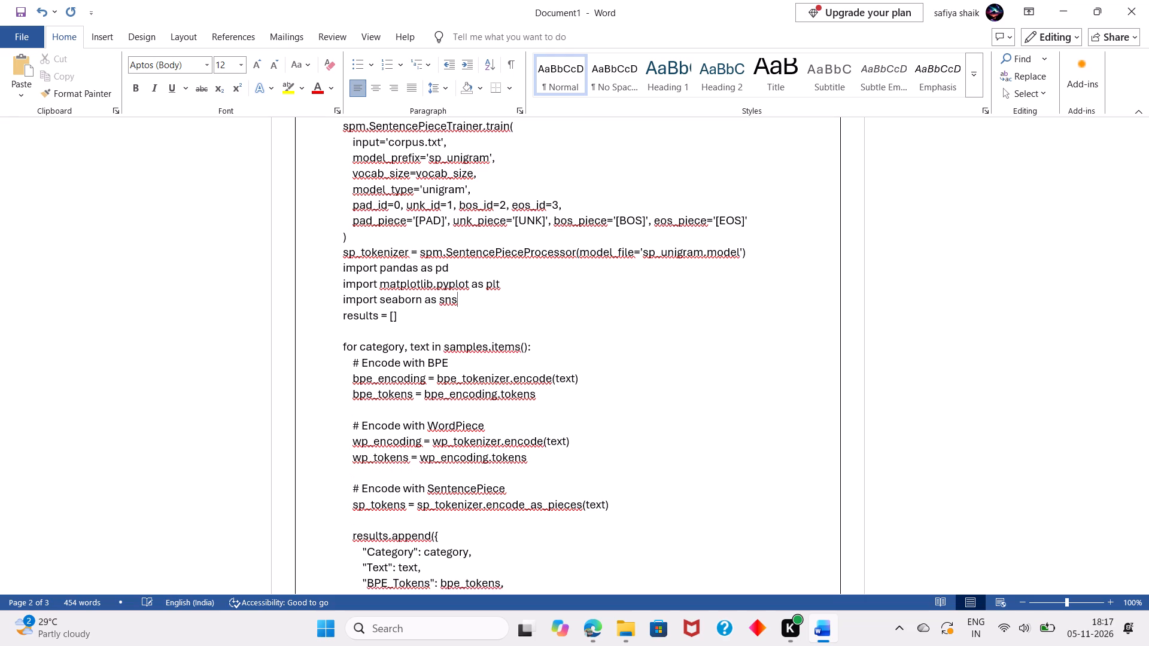
Delete the pandas, matplotlib.pyplot and seaborn import lines above "results = []".
{"action": "key", "text": "BackSpace"}
{"action": "key", "text": "BackSpace"}
{"action": "key", "text": "BackSpace"}
{"action": "key", "text": "BackSpace"}
{"action": "key", "text": "BackSpace"}
{"action": "key", "text": "BackSpace"}
{"action": "key", "text": "BackSpace"}
{"action": "key", "text": "BackSpace"}
{"action": "key", "text": "BackSpace"}
{"action": "key", "text": "BackSpace"}
{"action": "key", "text": "BackSpace"}
{"action": "key", "text": "BackSpace"}
{"action": "key", "text": "BackSpace"}
{"action": "key", "text": "BackSpace"}
{"action": "key", "text": "BackSpace"}
{"action": "key", "text": "BackSpace"}
{"action": "key", "text": "BackSpace"}
{"action": "key", "text": "BackSpace"}
{"action": "key", "text": "BackSpace"}
{"action": "key", "text": "BackSpace"}
{"action": "key", "text": "BackSpace"}
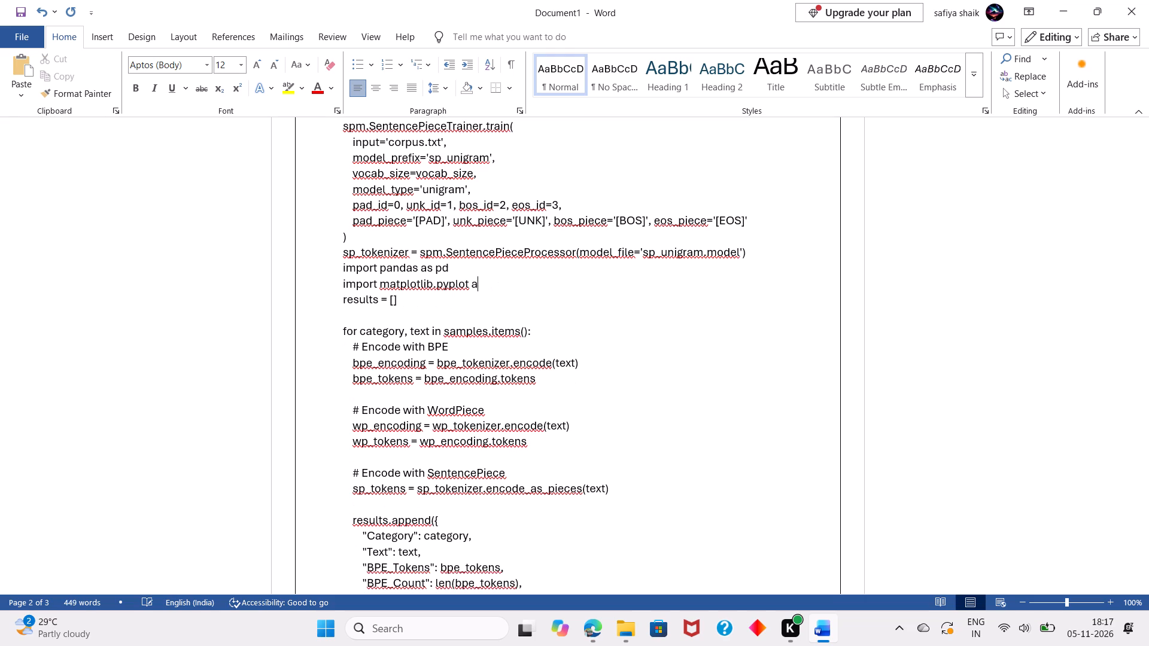
{"action": "key", "text": "BackSpace"}
{"action": "key", "text": "BackSpace"}
{"action": "key", "text": "BackSpace"}
{"action": "key", "text": "BackSpace"}
{"action": "key", "text": "BackSpace"}
{"action": "key", "text": "BackSpace"}
{"action": "key", "text": "BackSpace"}
{"action": "key", "text": "BackSpace"}
{"action": "key", "text": "BackSpace"}
{"action": "key", "text": "BackSpace"}
{"action": "key", "text": "BackSpace"}
{"action": "key", "text": "BackSpace"}
{"action": "key", "text": "BackSpace"}
{"action": "key", "text": "BackSpace"}
{"action": "key", "text": "BackSpace"}
{"action": "key", "text": "BackSpace"}
{"action": "key", "text": "BackSpace"}
{"action": "key", "text": "BackSpace"}
{"action": "key", "text": "BackSpace"}
{"action": "key", "text": "BackSpace"}
{"action": "key", "text": "BackSpace"}
{"action": "key", "text": "BackSpace"}
{"action": "key", "text": "BackSpace"}
{"action": "key", "text": "BackSpace"}
{"action": "key", "text": "BackSpace"}
{"action": "key", "text": "BackSpace"}
{"action": "key", "text": "BackSpace"}
{"action": "key", "text": "BackSpace"}
{"action": "key", "text": "BackSpace"}
{"action": "key", "text": "BackSpace"}
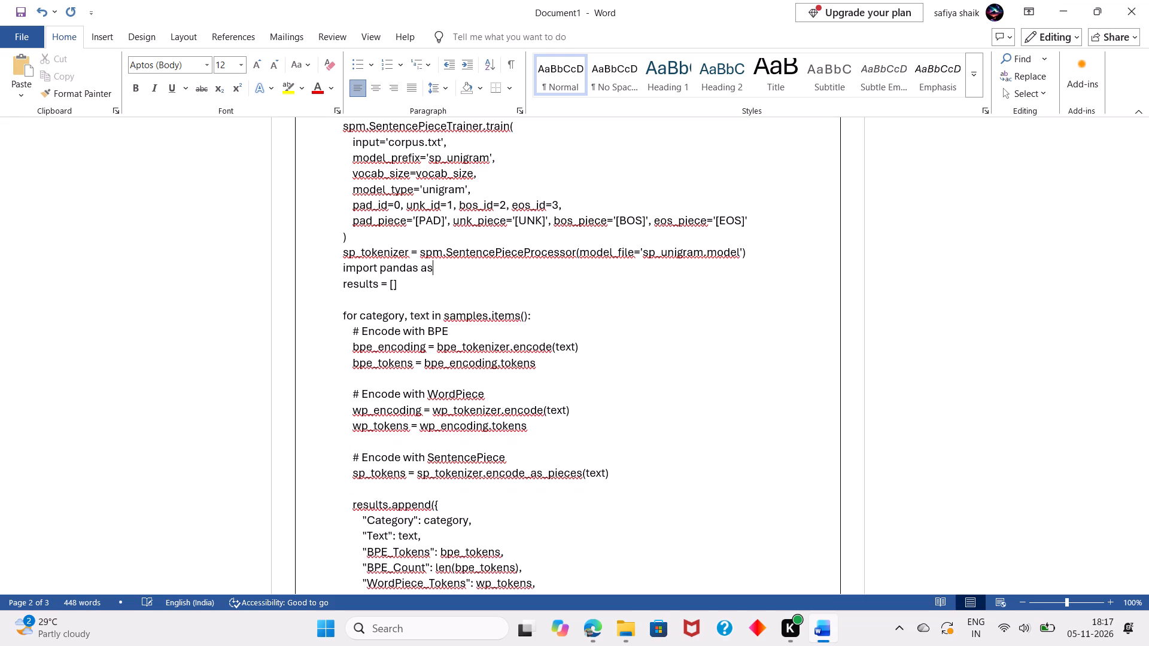
{"action": "key", "text": "BackSpace"}
{"action": "key", "text": "BackSpace"}
{"action": "key", "text": "BackSpace"}
{"action": "key", "text": "BackSpace"}
{"action": "key", "text": "BackSpace"}
{"action": "key", "text": "BackSpace"}
{"action": "key", "text": "BackSpace"}
{"action": "key", "text": "BackSpace"}
{"action": "key", "text": "BackSpace"}
{"action": "key", "text": "BackSpace"}
{"action": "key", "text": "BackSpace"}
{"action": "key", "text": "BackSpace"}
{"action": "key", "text": "BackSpace"}
{"action": "key", "text": "BackSpace"}
{"action": "key", "text": "BackSpace"}
{"action": "key", "text": "BackSpace"}
{"action": "key", "text": "BackSpace"}
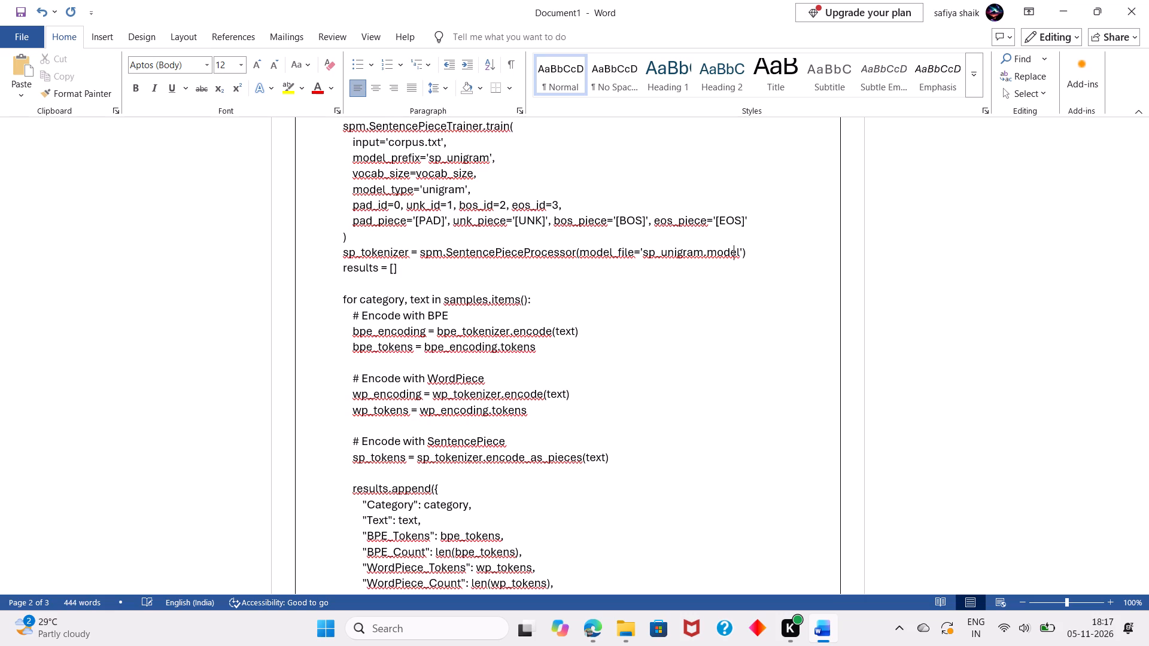
Remove the blank line between "results = []" and the "for category, text in samples.items():" loop.
{"action": "key", "text": "Down"}
{"action": "key", "text": "Down"}
{"action": "key", "text": "Down"}
{"action": "key", "text": "BackSpace"}
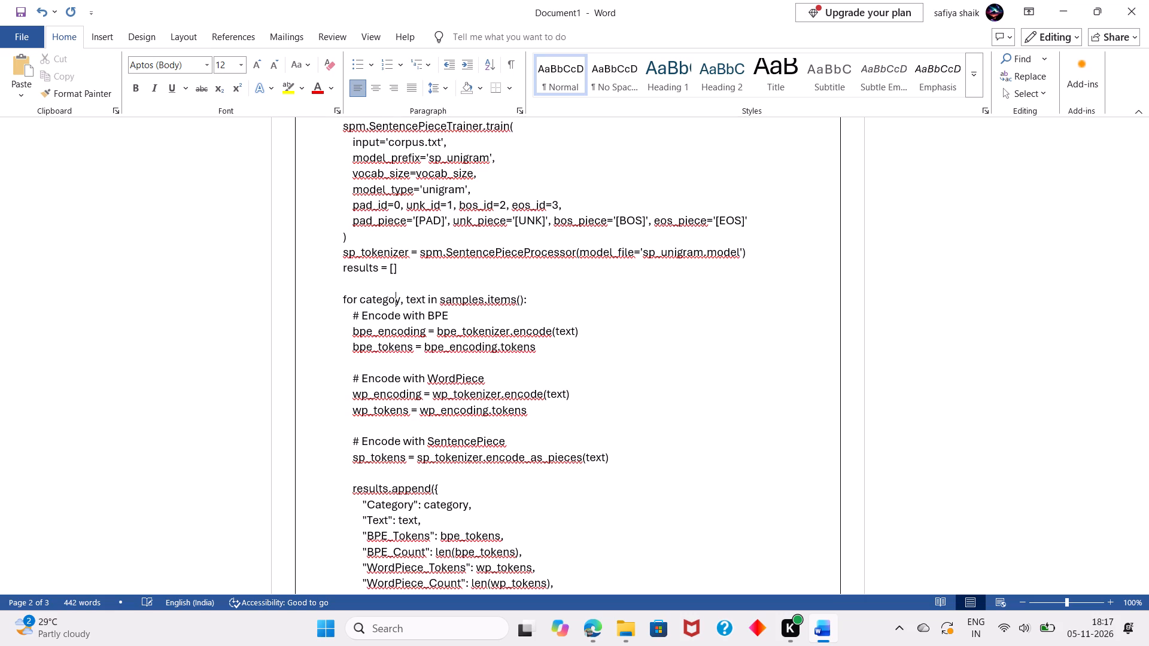
{"action": "key", "text": "r"}
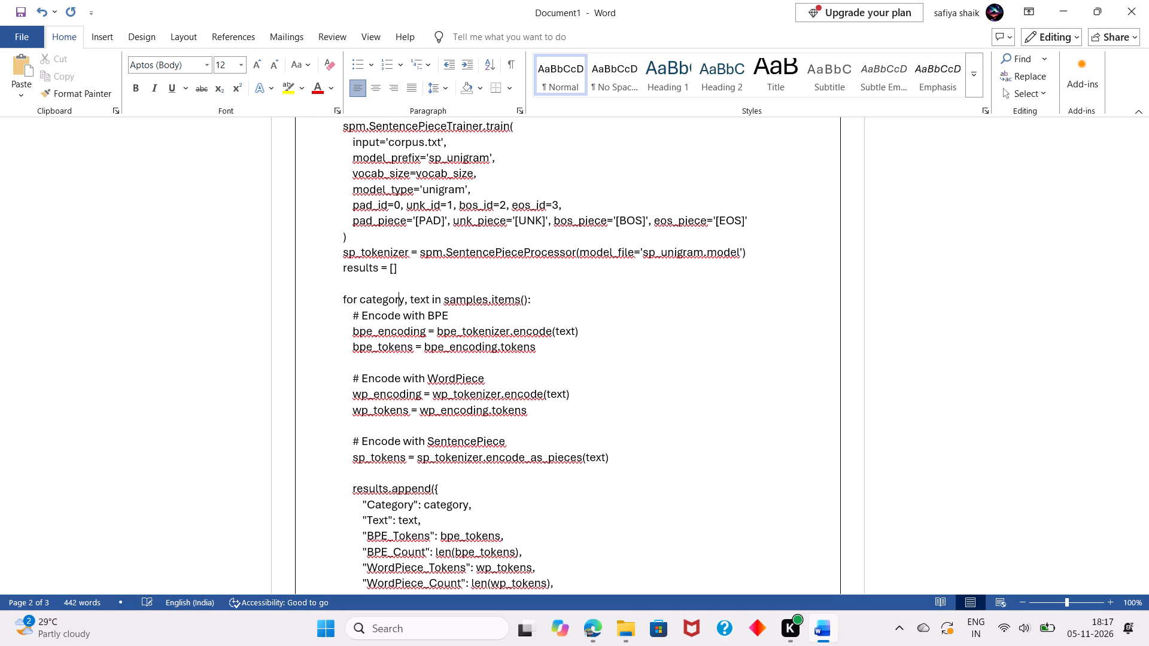
{"action": "key", "text": "Up"}
{"action": "key", "text": "BackSpace"}
Compare the Word report's code with the code cells, printed output and chart of the Colab notebook genai-1.ipynb in Edge.
{"action": "key", "text": "alt+Tab"}
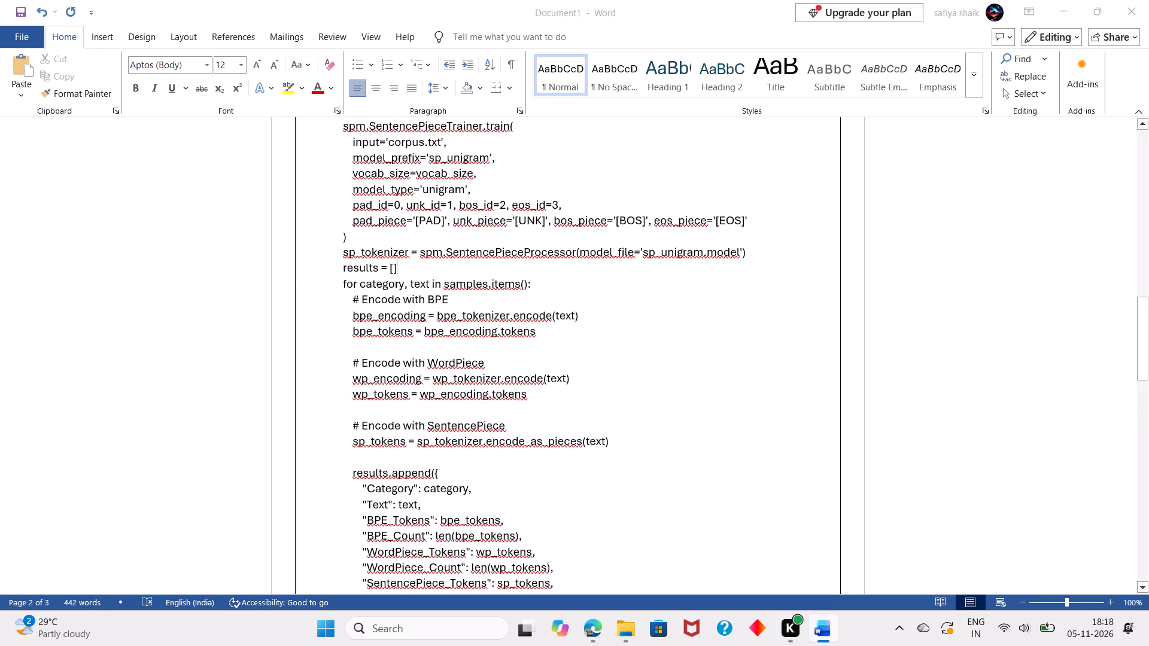
{"action": "scroll", "coordinate": [385, 291], "scroll_direction": "down", "scroll_amount": 4}
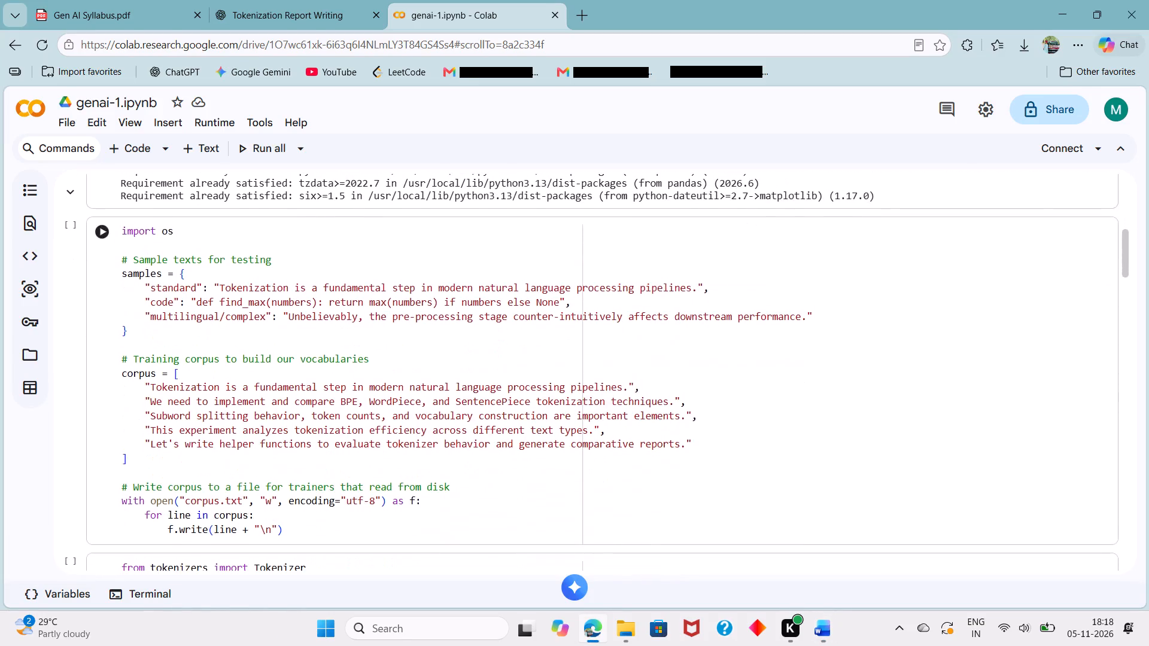
{"action": "key", "text": "alt+Tab"}
{"action": "scroll", "coordinate": [497, 285], "scroll_direction": "up", "scroll_amount": 11}
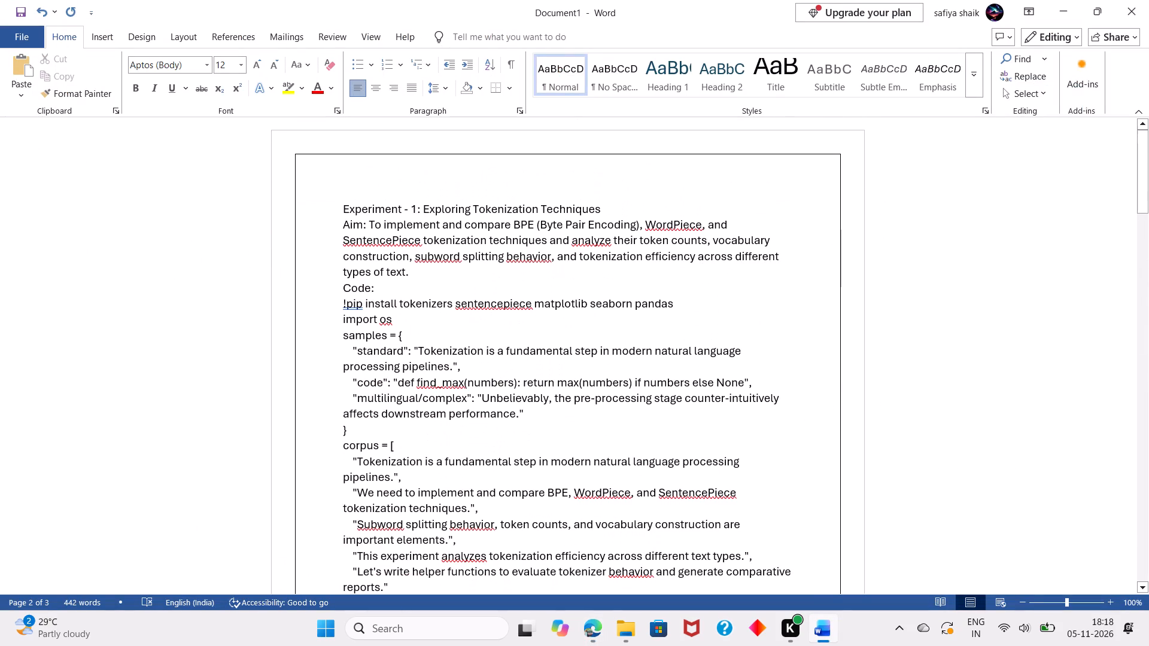
{"action": "scroll", "coordinate": [497, 285], "scroll_direction": "up", "scroll_amount": 1}
{"action": "scroll", "coordinate": [497, 285], "scroll_direction": "down", "scroll_amount": 1}
{"action": "key", "text": "alt+Tab"}
{"action": "scroll", "coordinate": [336, 397], "scroll_direction": "down", "scroll_amount": 5}
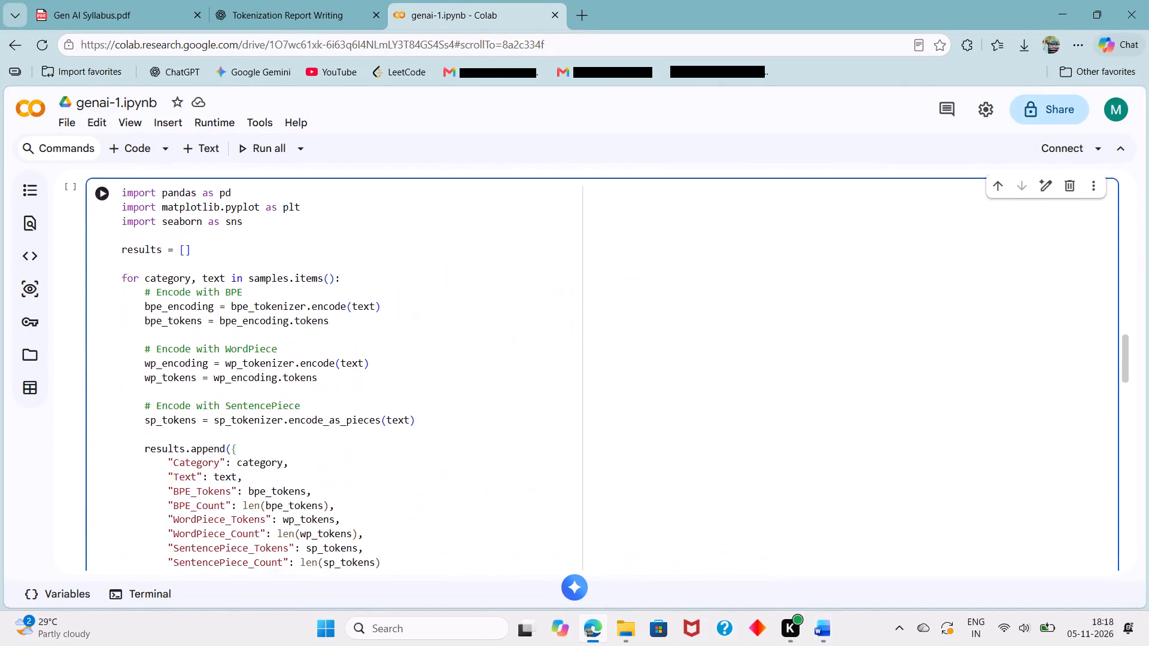
{"action": "scroll", "coordinate": [336, 397], "scroll_direction": "down", "scroll_amount": 2}
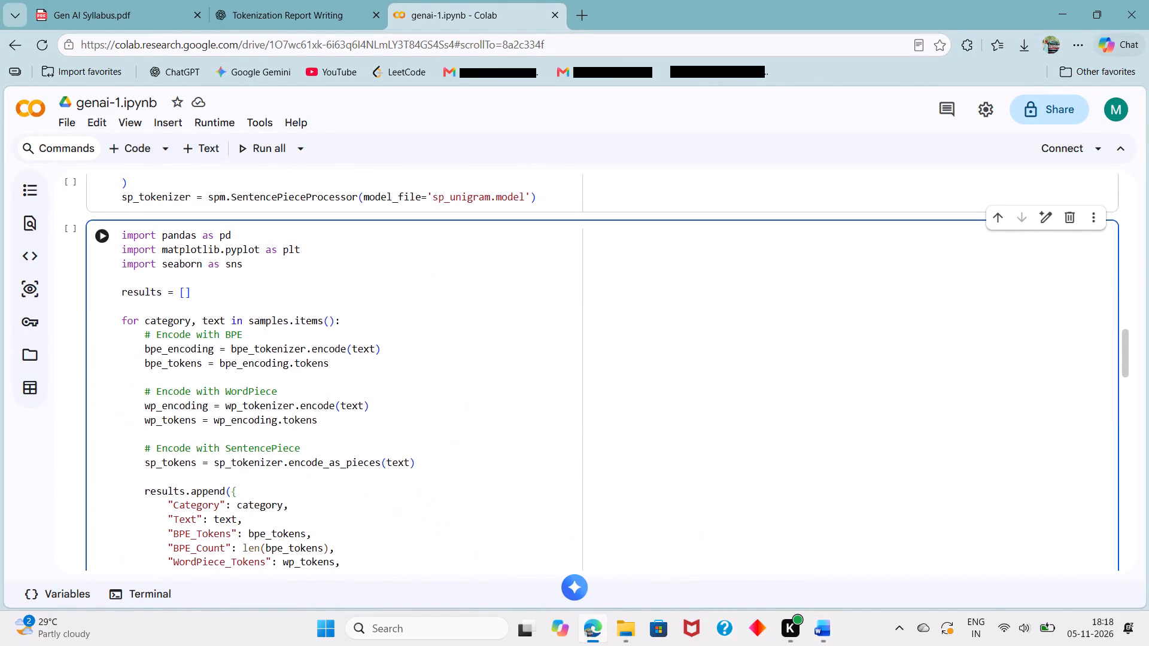
{"action": "scroll", "coordinate": [336, 397], "scroll_direction": "down", "scroll_amount": 4}
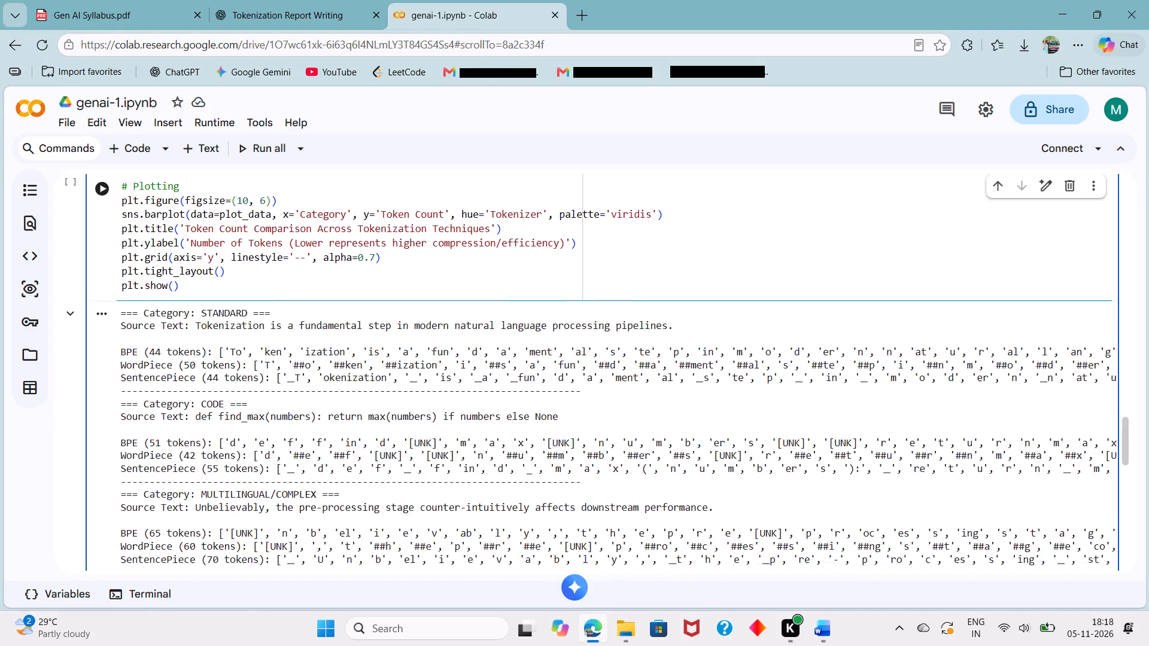
{"action": "scroll", "coordinate": [336, 397], "scroll_direction": "down", "scroll_amount": 2}
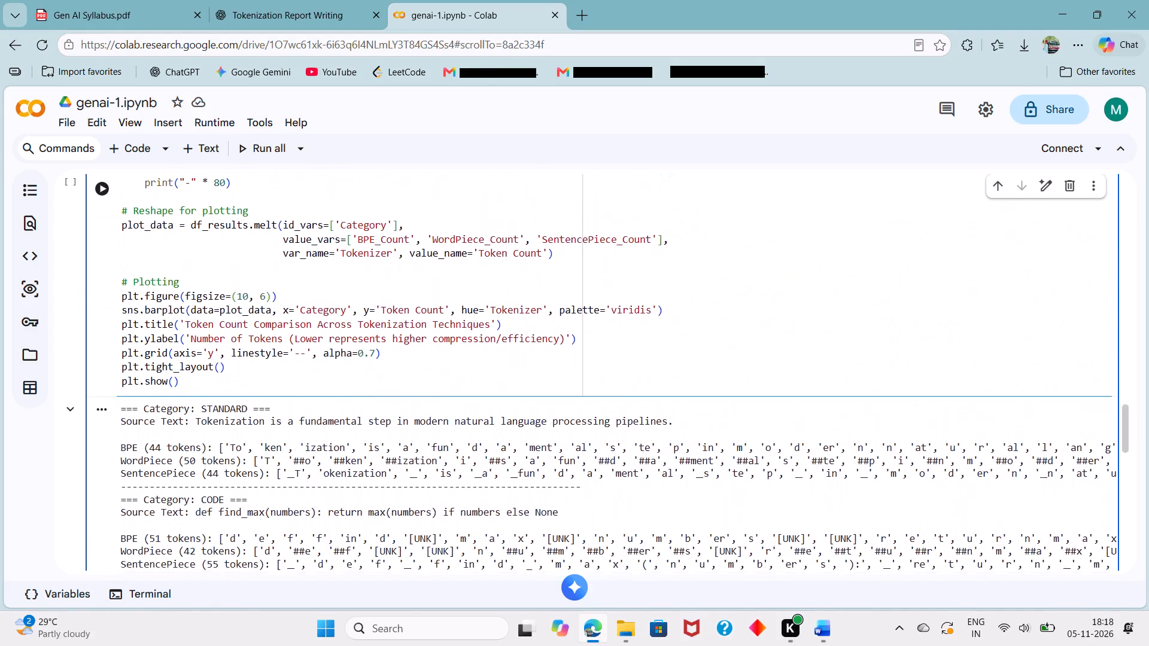
{"action": "scroll", "coordinate": [336, 397], "scroll_direction": "down", "scroll_amount": 4}
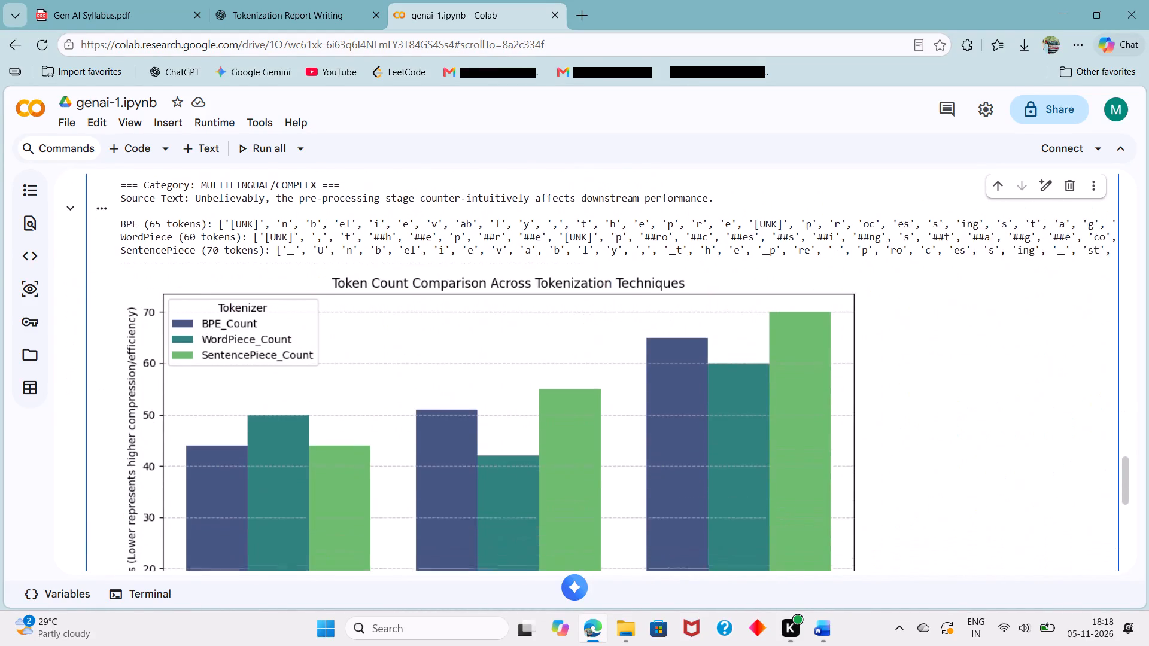
{"action": "scroll", "coordinate": [336, 397], "scroll_direction": "down", "scroll_amount": 2}
{"action": "scroll", "coordinate": [336, 397], "scroll_direction": "up", "scroll_amount": 2}
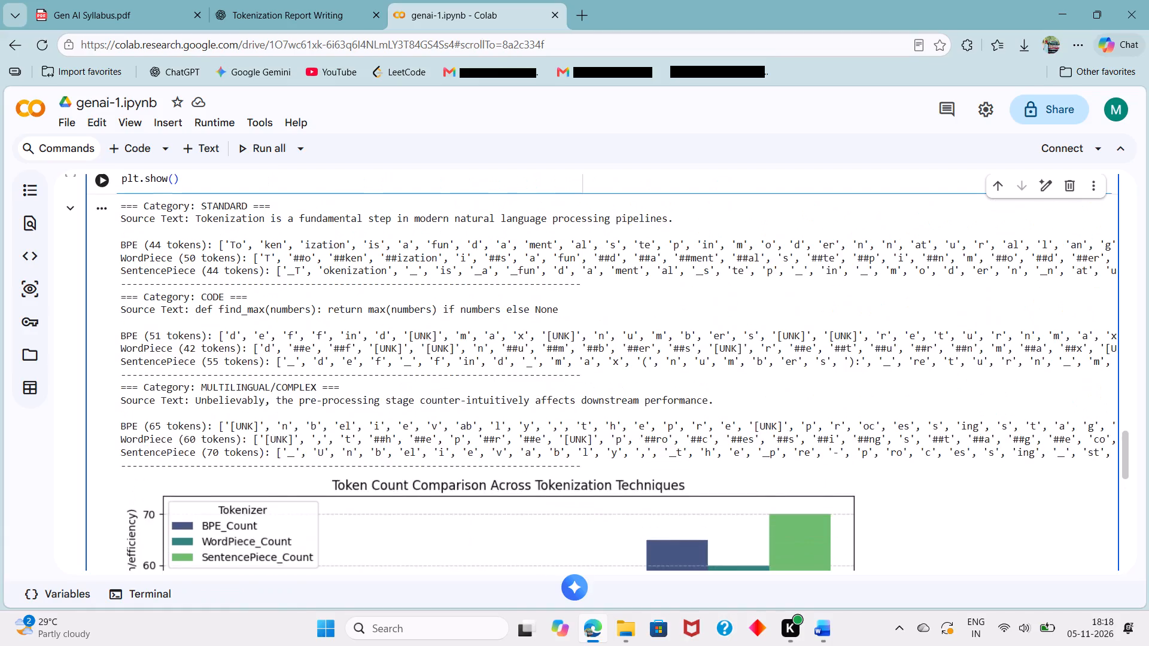
{"action": "key", "text": "alt+Tab"}
{"action": "scroll", "coordinate": [336, 397], "scroll_direction": "down", "scroll_amount": 1}
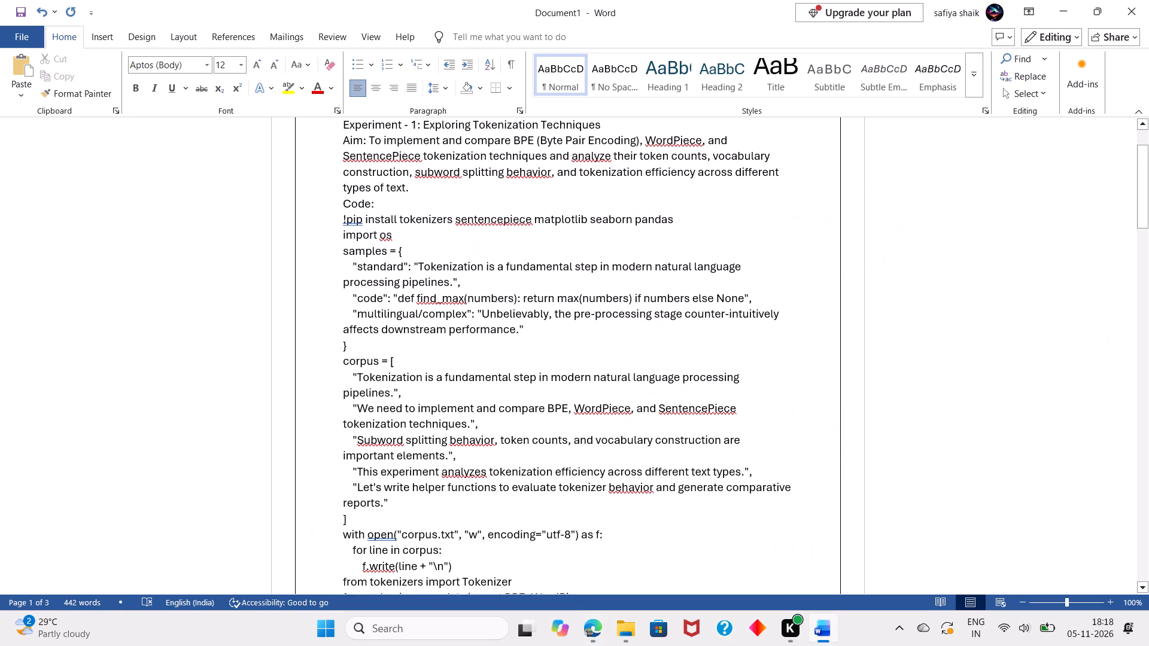
{"action": "scroll", "coordinate": [336, 397], "scroll_direction": "down", "scroll_amount": 1}
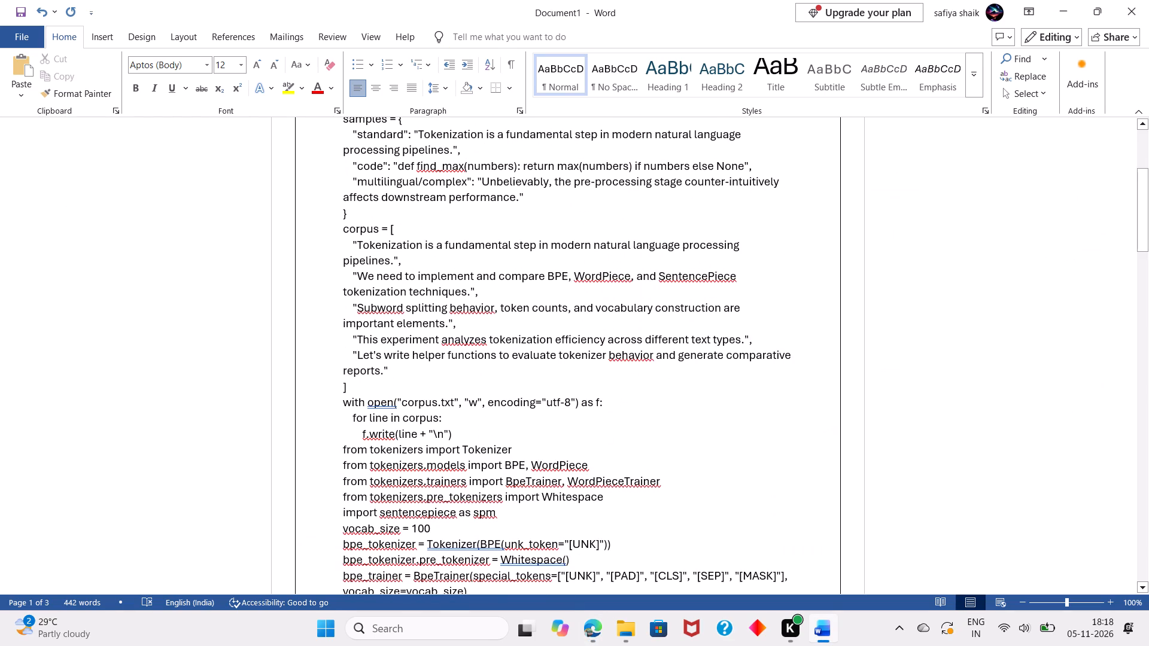
{"action": "scroll", "coordinate": [342, 198], "scroll_direction": "up", "scroll_amount": 12}
{"action": "scroll", "coordinate": [342, 198], "scroll_direction": "down", "scroll_amount": 1}
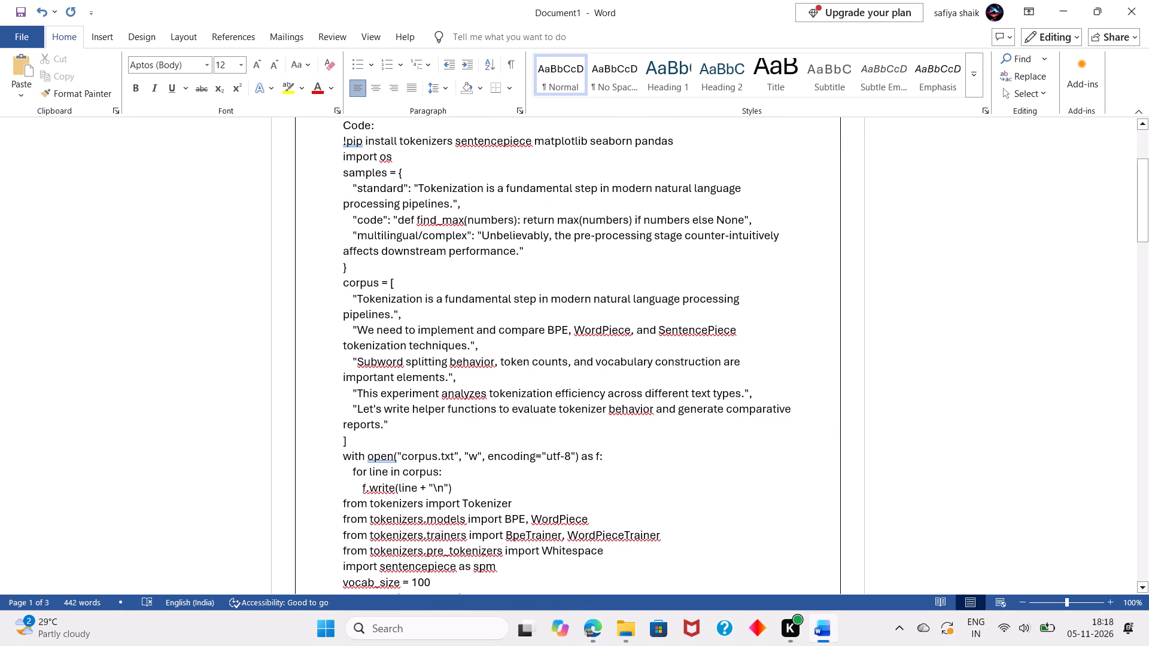
Move the closing brace of samples and the closing bracket of corpus up onto the ends of their preceding lines.
{"action": "left_click", "coordinate": [341, 267]}
{"action": "key", "text": "BackSpace"}
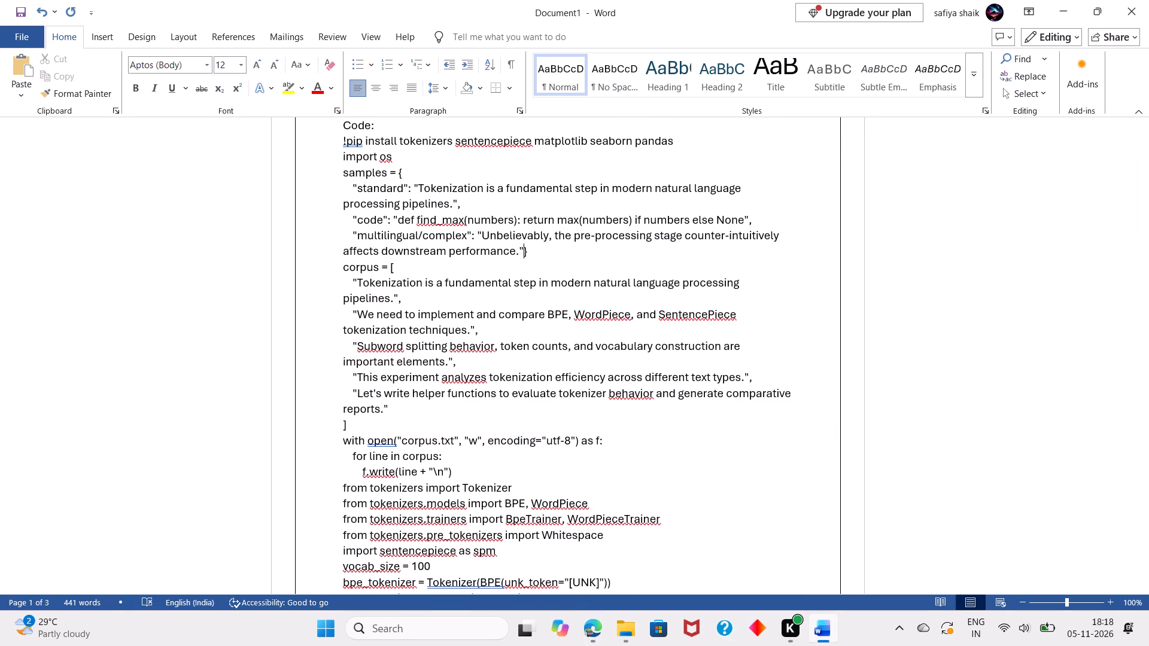
{"action": "left_click", "coordinate": [340, 423]}
{"action": "key", "text": "BackSpace"}
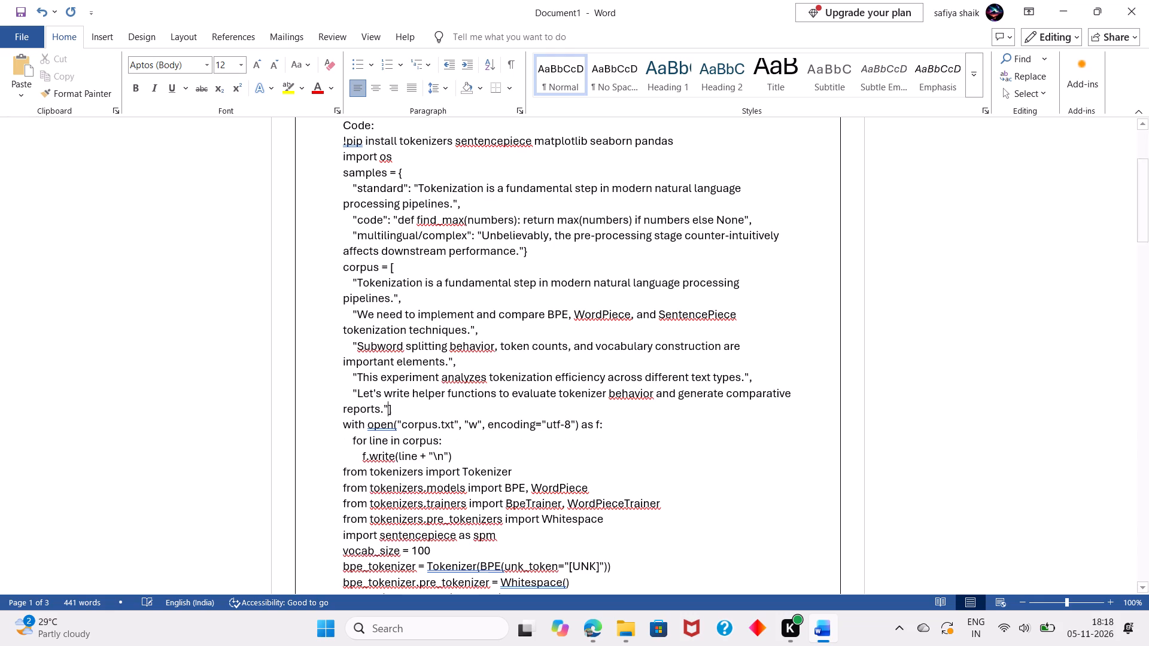
Move the closing parenthesis of spm.SentencePieceTrainer.train( up onto the end of the pad_piece line.
{"action": "scroll", "coordinate": [340, 423], "scroll_direction": "down", "scroll_amount": 1}
{"action": "scroll", "coordinate": [381, 386], "scroll_direction": "down", "scroll_amount": 1}
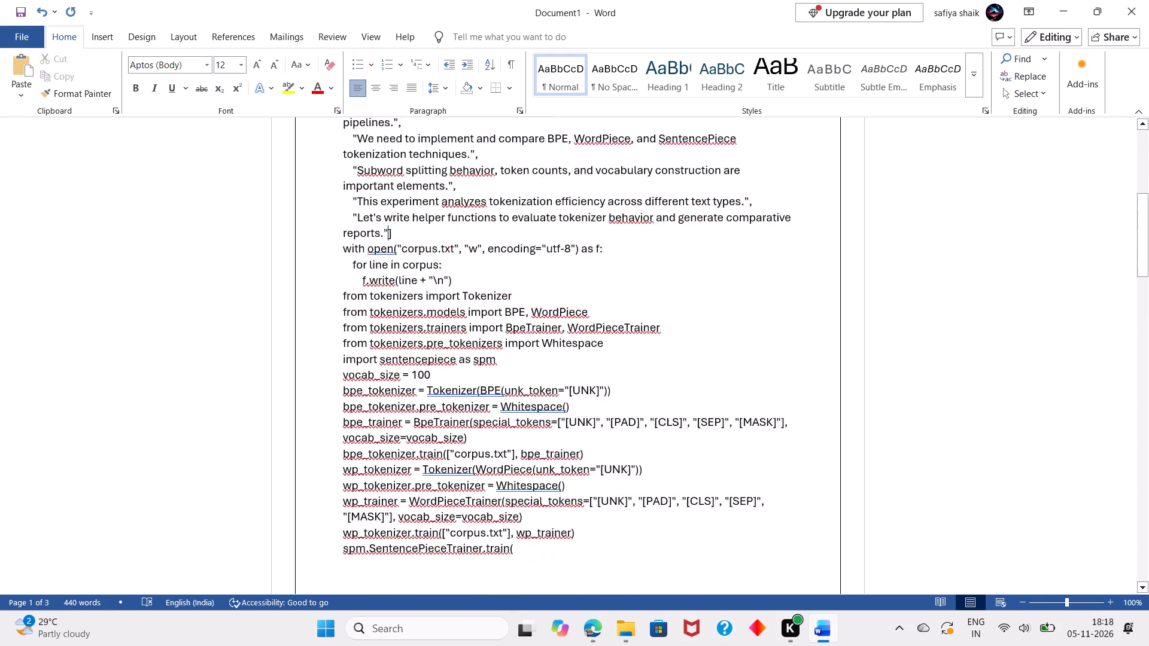
{"action": "scroll", "coordinate": [381, 386], "scroll_direction": "down", "scroll_amount": 1}
{"action": "scroll", "coordinate": [355, 444], "scroll_direction": "down", "scroll_amount": 3}
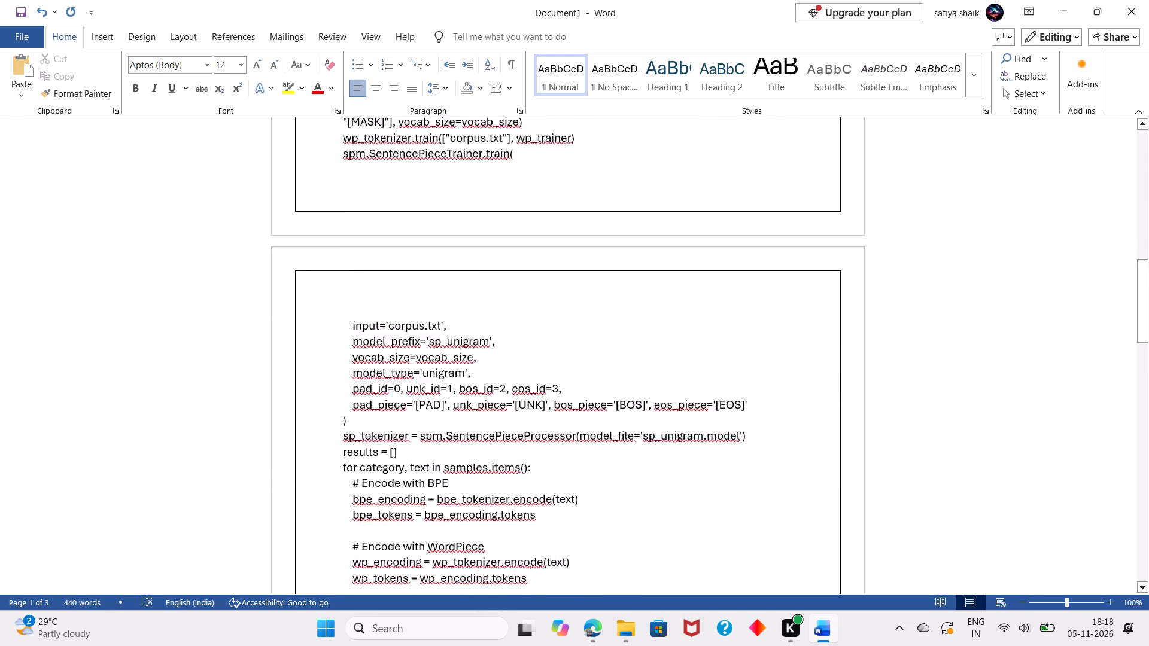
{"action": "scroll", "coordinate": [355, 444], "scroll_direction": "down", "scroll_amount": 1}
{"action": "scroll", "coordinate": [355, 444], "scroll_direction": "up", "scroll_amount": 1}
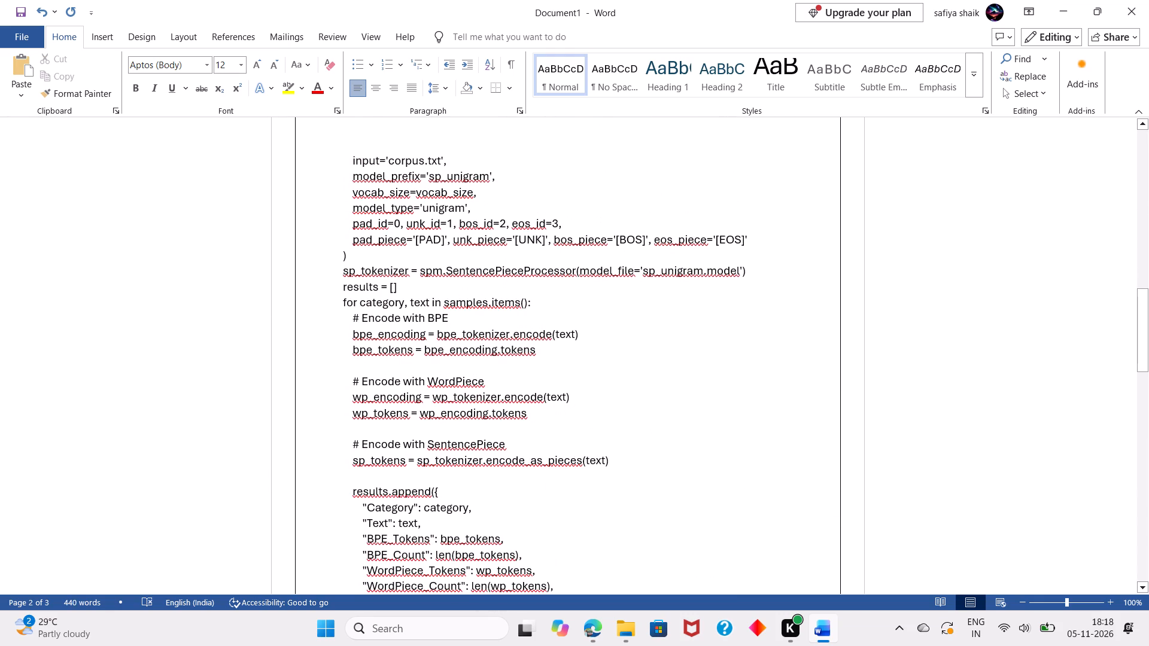
{"action": "left_click", "coordinate": [340, 252]}
{"action": "key", "text": "BackSpace"}
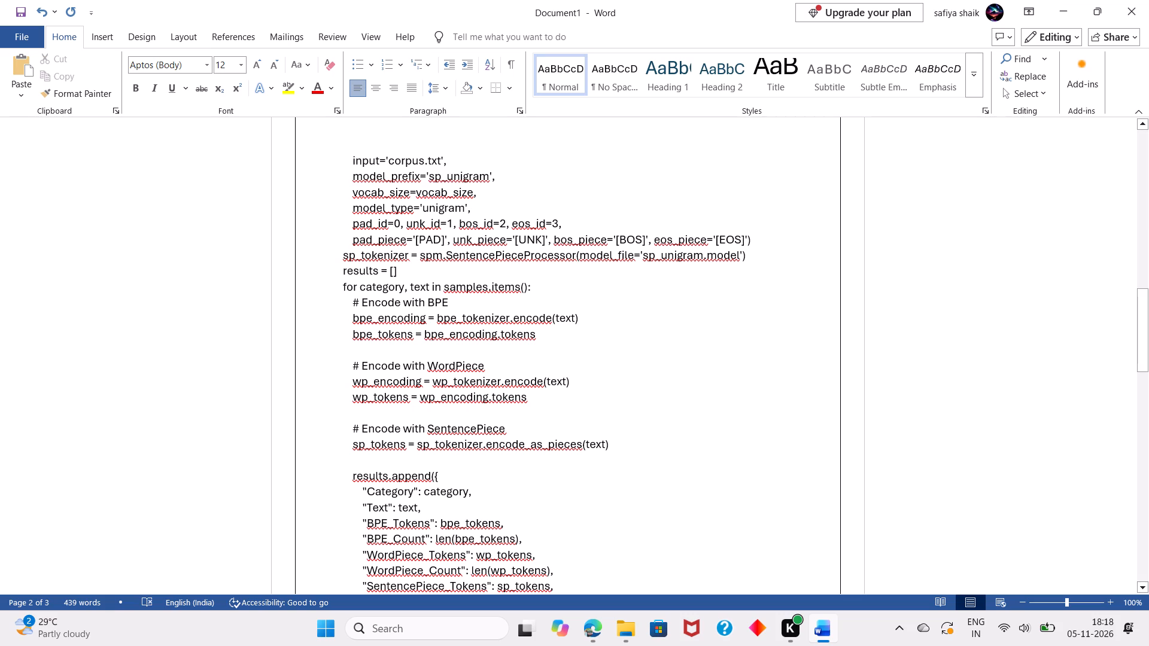
Delete the "# Encode with" comments for BPE, WordPiece and SentencePiece and the blank lines in the loop down to "results.append({".
{"action": "left_click_drag", "start_coordinate": [350, 298], "coordinate": [479, 306]}
{"action": "key", "text": "BackSpace"}
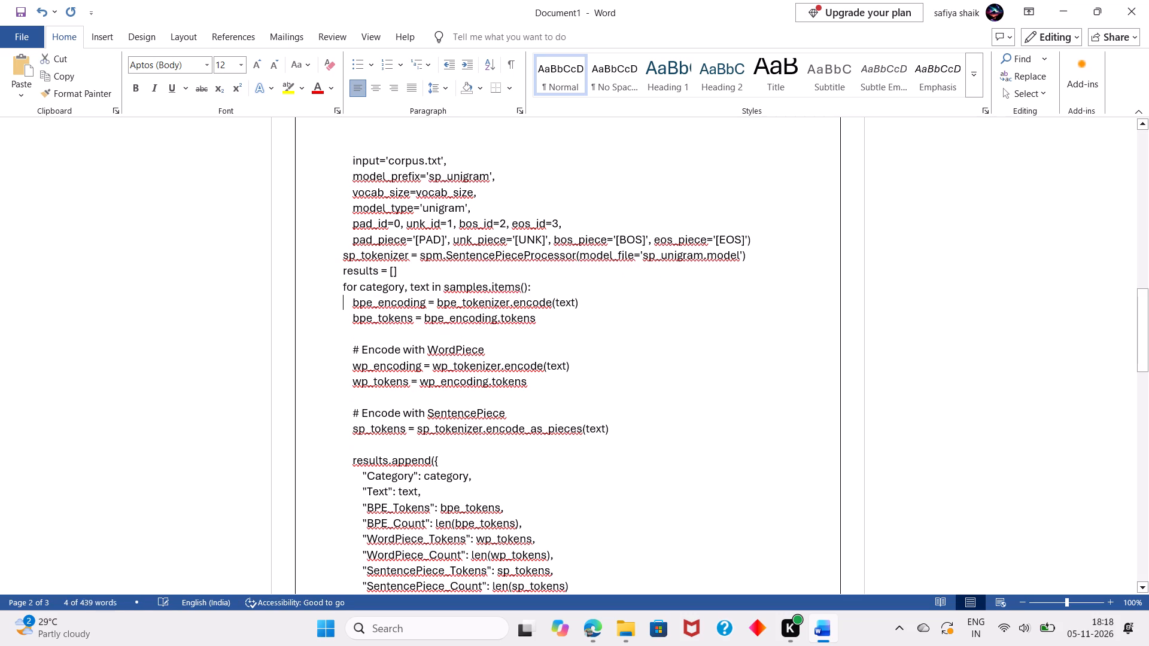
{"action": "key", "text": "BackSpace"}
{"action": "key", "text": "Return"}
{"action": "scroll", "coordinate": [479, 306], "scroll_direction": "down", "scroll_amount": 1}
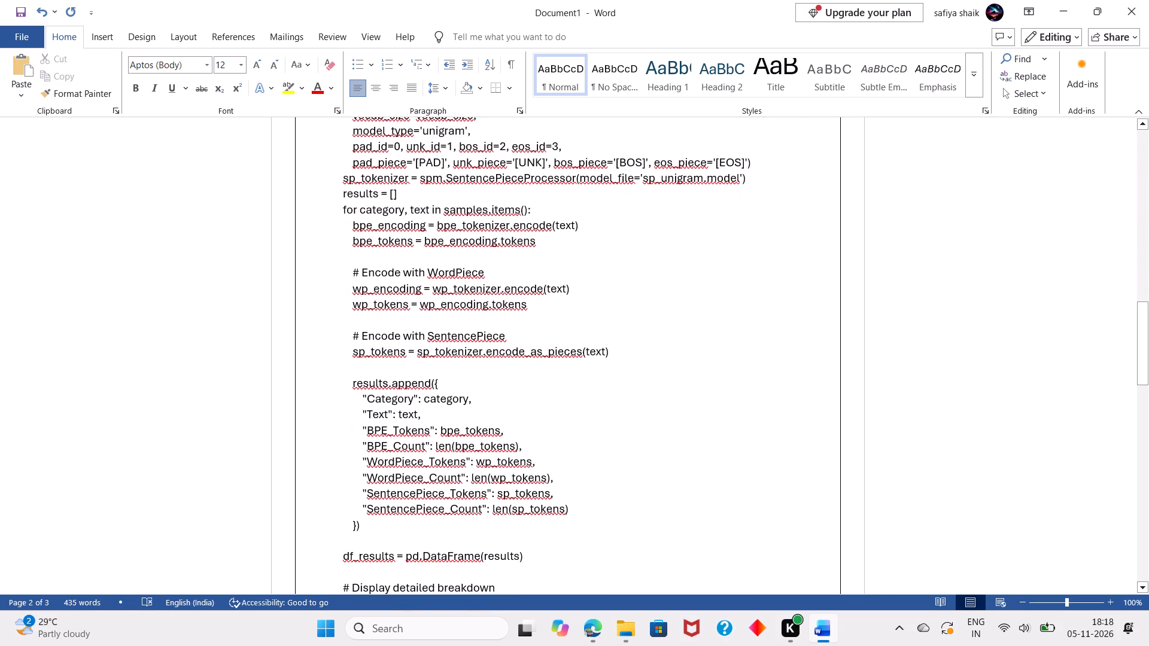
{"action": "left_click_drag", "start_coordinate": [497, 274], "coordinate": [367, 261]}
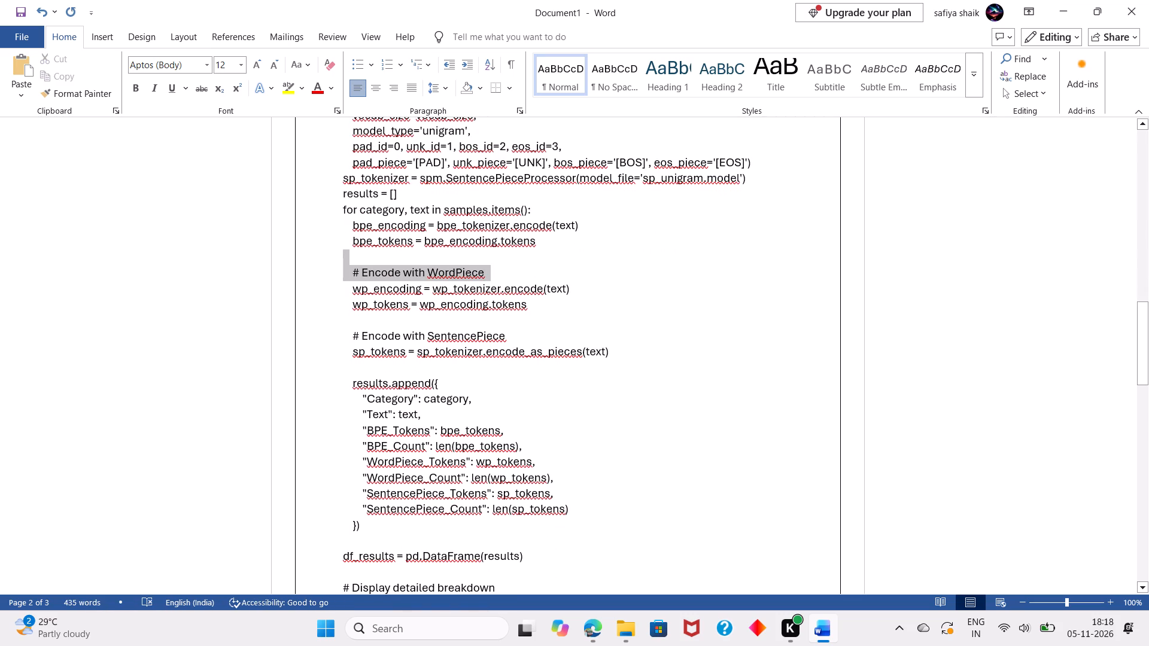
{"action": "left_click_drag", "start_coordinate": [367, 261], "coordinate": [367, 261]}
{"action": "key", "text": "BackSpace"}
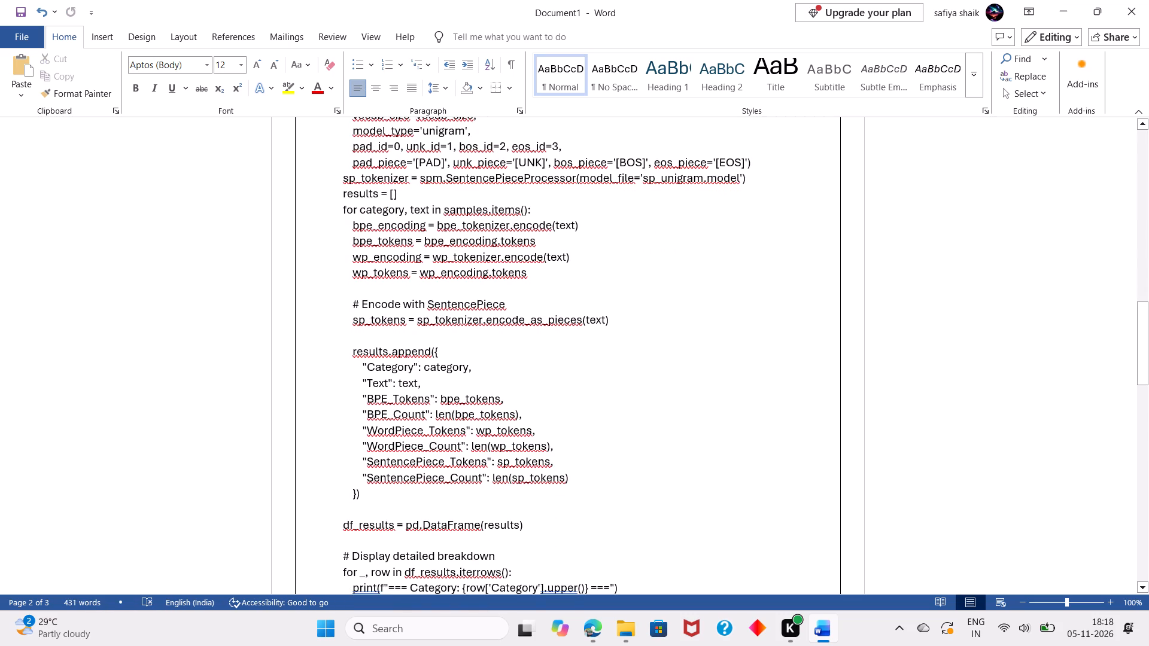
{"action": "left_click_drag", "start_coordinate": [514, 301], "coordinate": [362, 287]}
{"action": "key", "text": "BackSpace"}
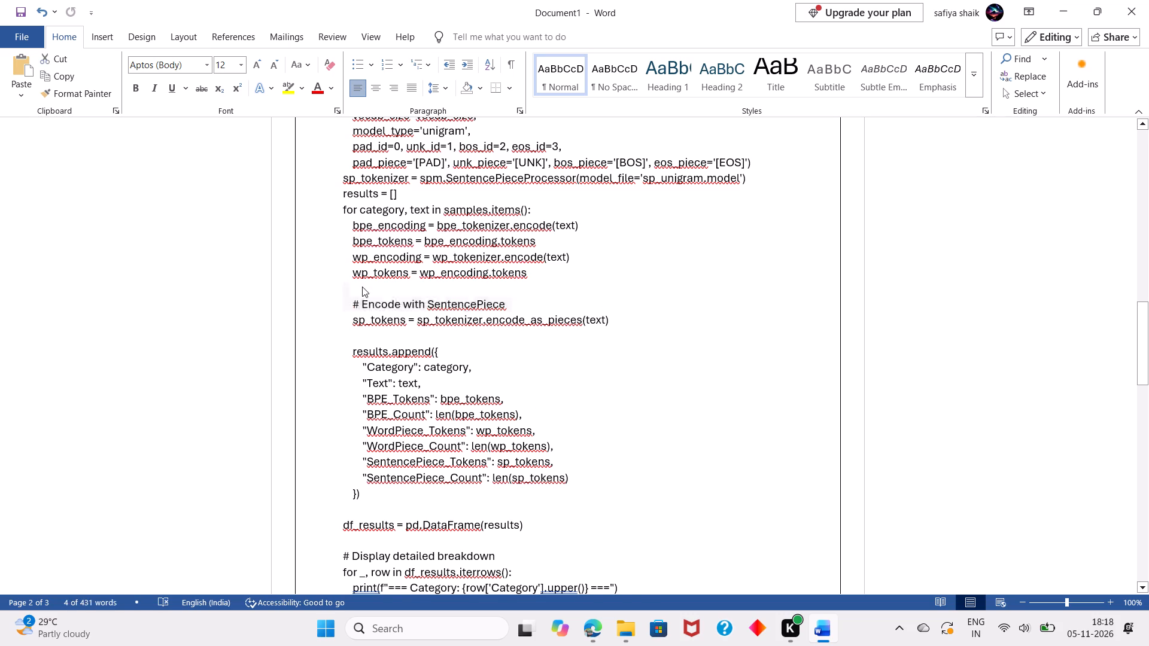
{"action": "key", "text": "Down"}
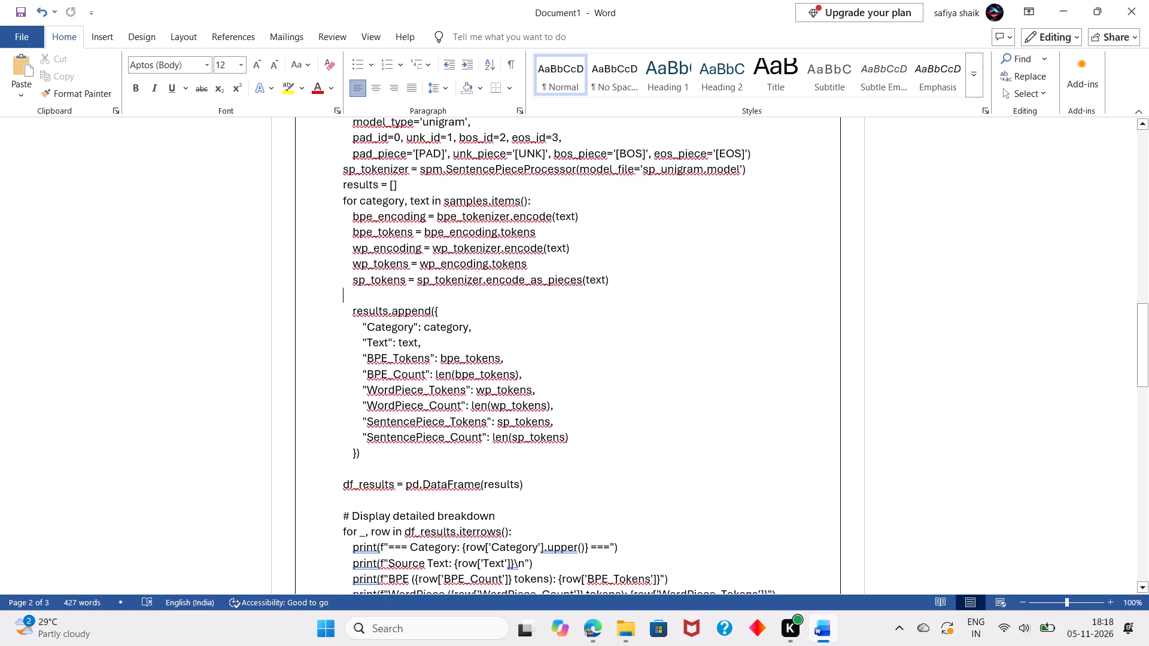
{"action": "key", "text": "BackSpace"}
Join the closing "})" onto the "SentencePiece_Count" line and remove the blank line above "df_results = pd.DataFrame(results)".
{"action": "scroll", "coordinate": [362, 287], "scroll_direction": "down", "scroll_amount": 1}
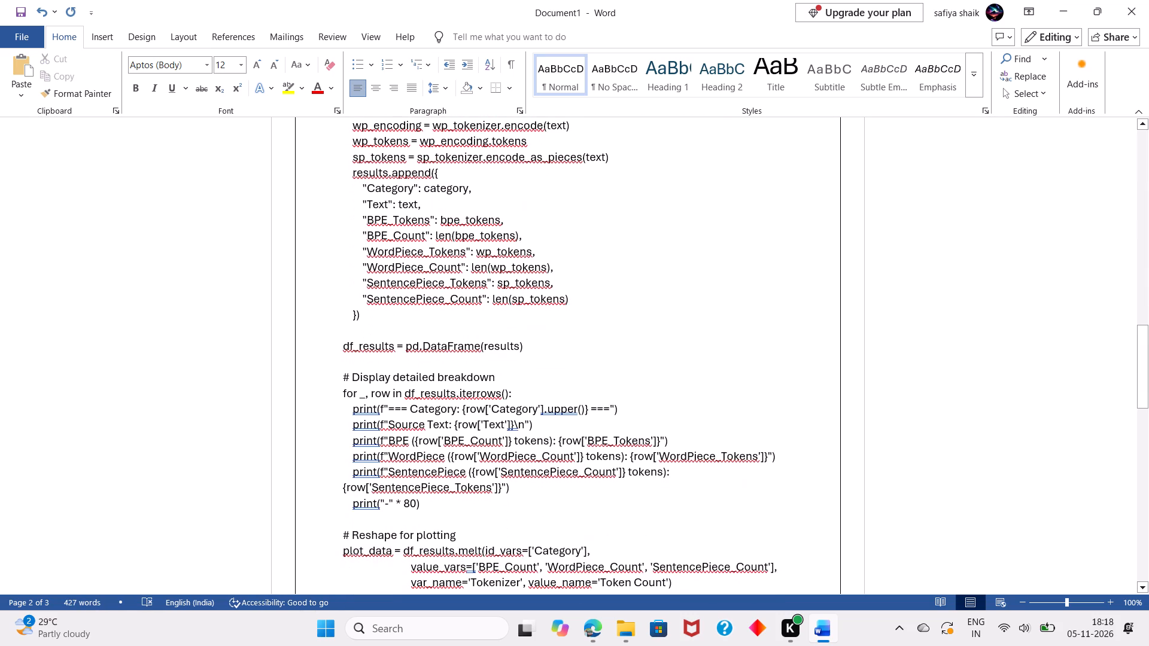
{"action": "left_click", "coordinate": [352, 315]}
{"action": "key", "text": "BackSpace"}
{"action": "key", "text": "BackSpace"}
{"action": "key", "text": "BackSpace"}
{"action": "key", "text": "BackSpace"}
{"action": "key", "text": "BackSpace"}
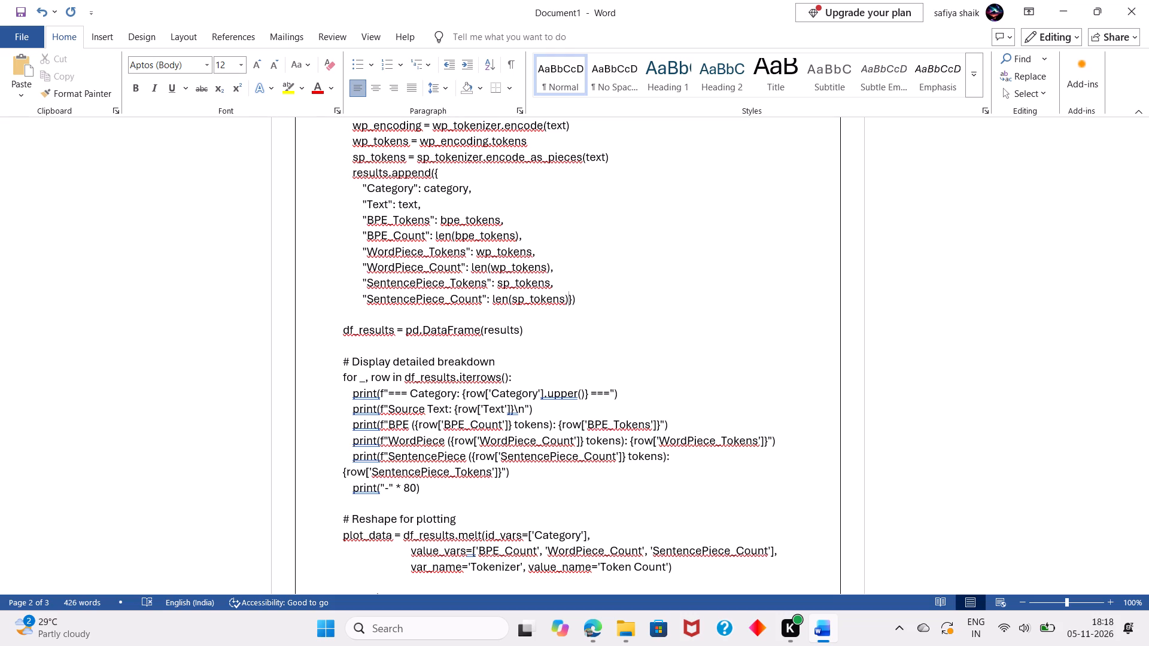
{"action": "key", "text": "Down"}
{"action": "key", "text": "BackSpace"}
Delete the "# Display detailed breakdown" comment and the blank line above it.
{"action": "key", "text": "Down"}
{"action": "key", "text": "Down"}
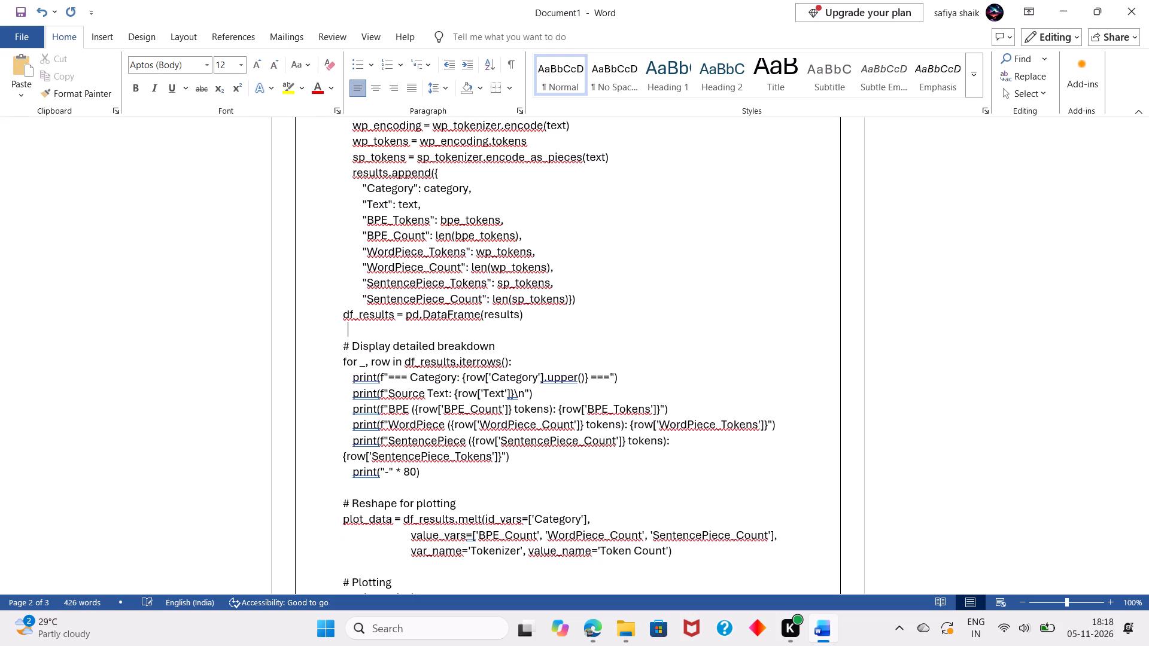
{"action": "key", "text": "Down"}
{"action": "key", "text": "Right"}
{"action": "left_click_drag", "start_coordinate": [497, 344], "coordinate": [363, 331]}
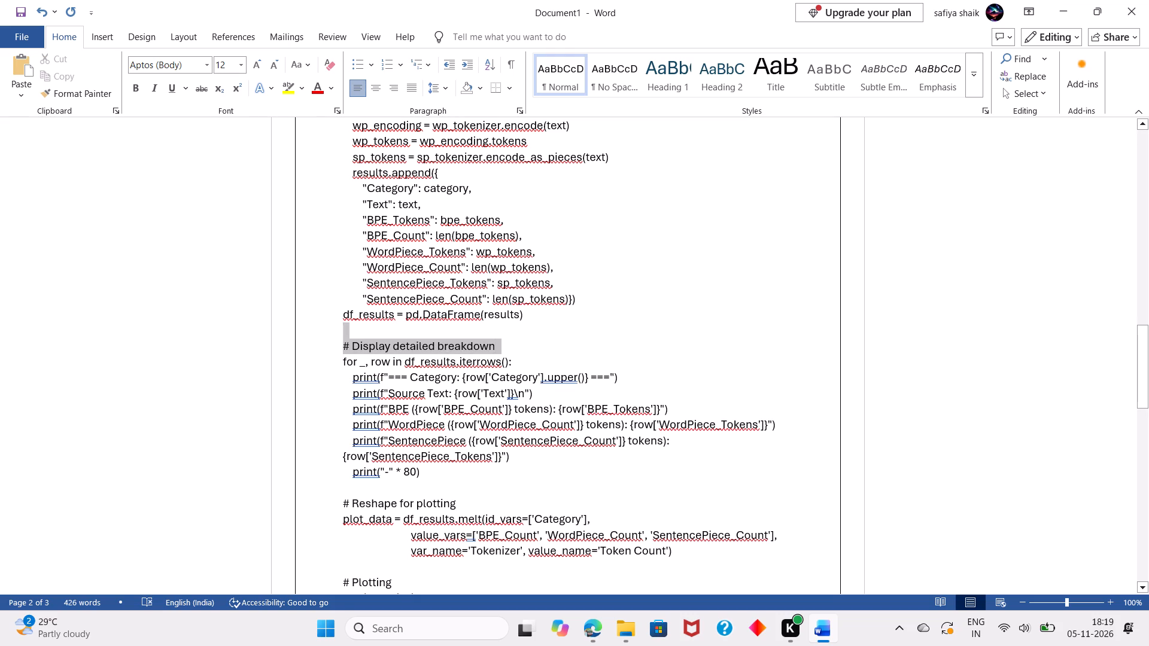
{"action": "left_click_drag", "start_coordinate": [363, 331], "coordinate": [354, 330]}
{"action": "key", "text": "BackSpace"}
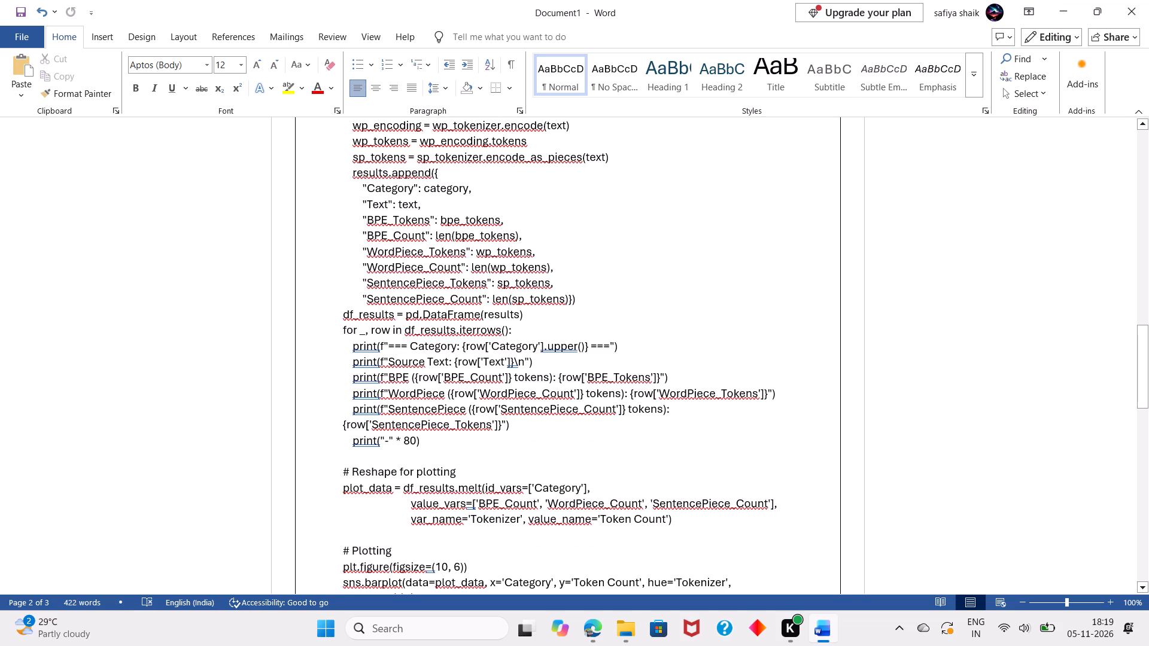
Delete the "# Reshape for plotting" and "# Plotting" comments together with the blank lines above them.
{"action": "left_click_drag", "start_coordinate": [454, 468], "coordinate": [356, 462]}
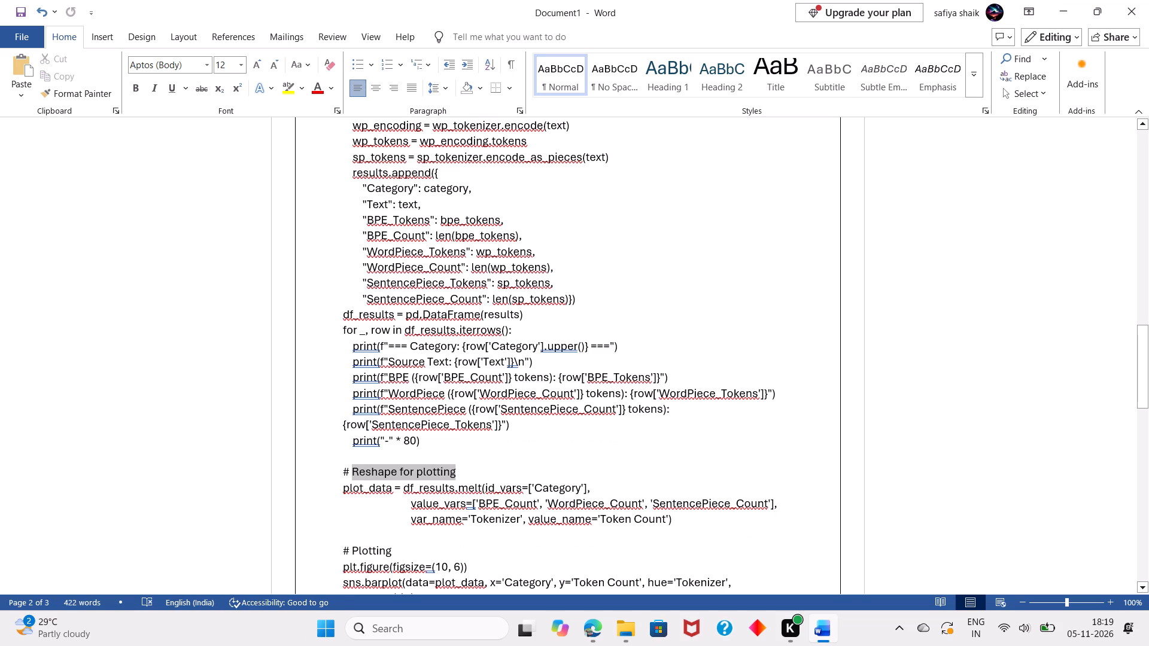
{"action": "left_click_drag", "start_coordinate": [356, 462], "coordinate": [354, 461]}
{"action": "key", "text": "BackSpace"}
{"action": "scroll", "coordinate": [354, 461], "scroll_direction": "down", "scroll_amount": 2}
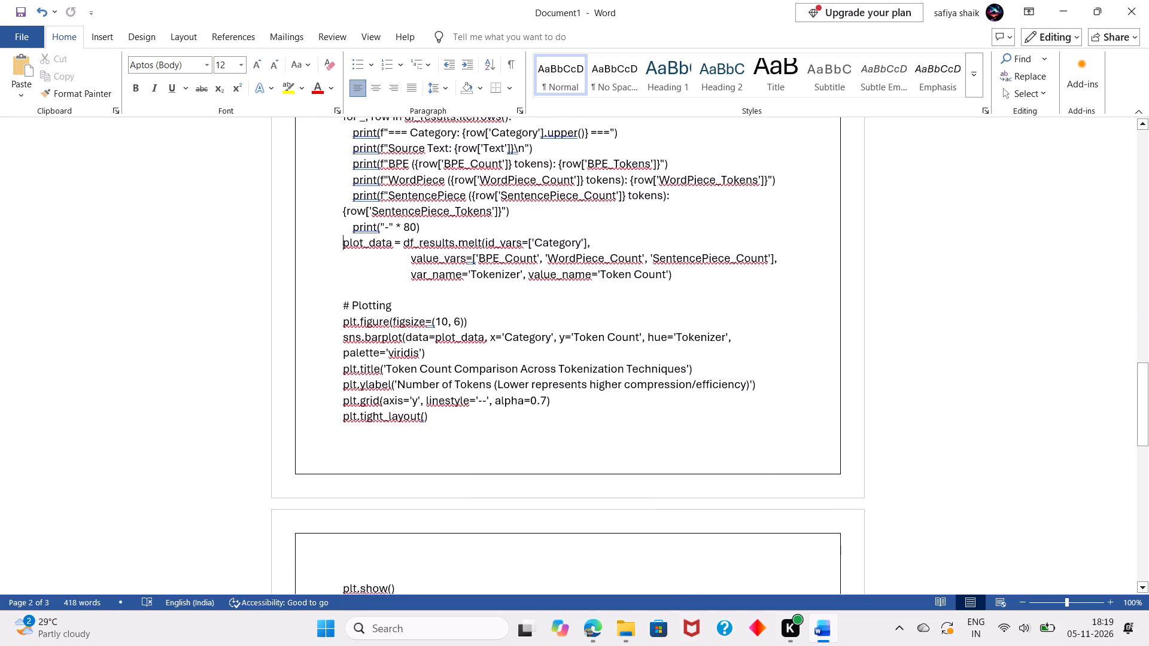
{"action": "left_click_drag", "start_coordinate": [397, 304], "coordinate": [308, 295]}
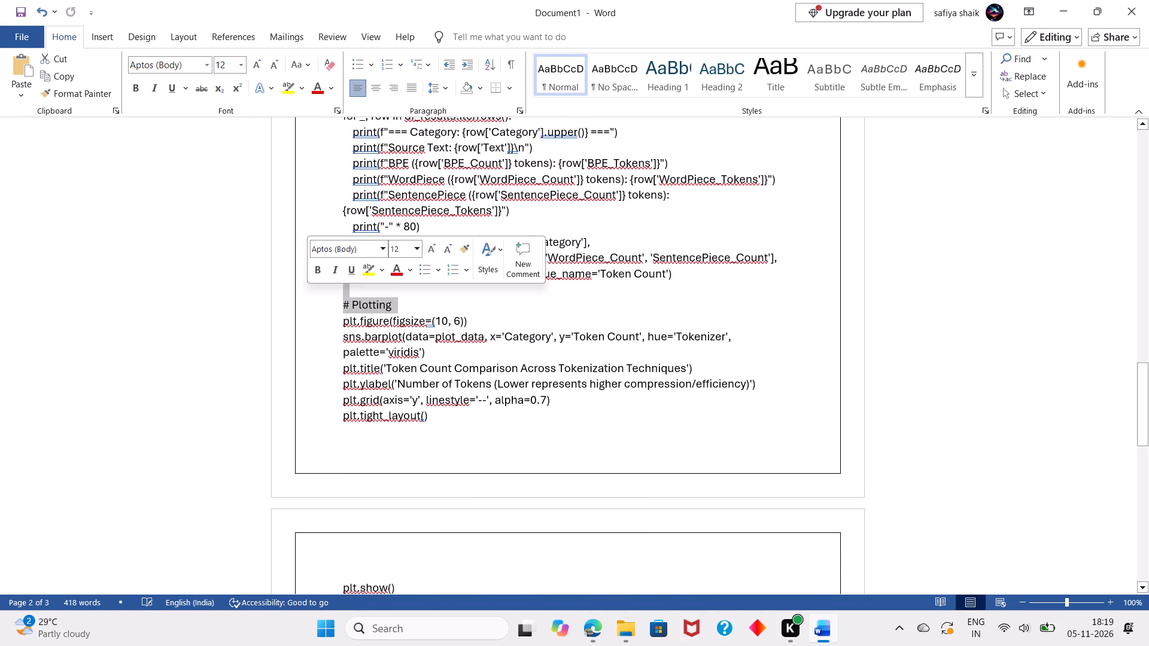
{"action": "key", "text": "BackSpace"}
{"action": "key", "text": "BackSpace"}
{"action": "key", "text": "Return"}
Make the title line "Experiment - 1: Exploring Tokenization Techniques" at the start of the report bold.
{"action": "scroll", "coordinate": [308, 295], "scroll_direction": "down", "scroll_amount": 2}
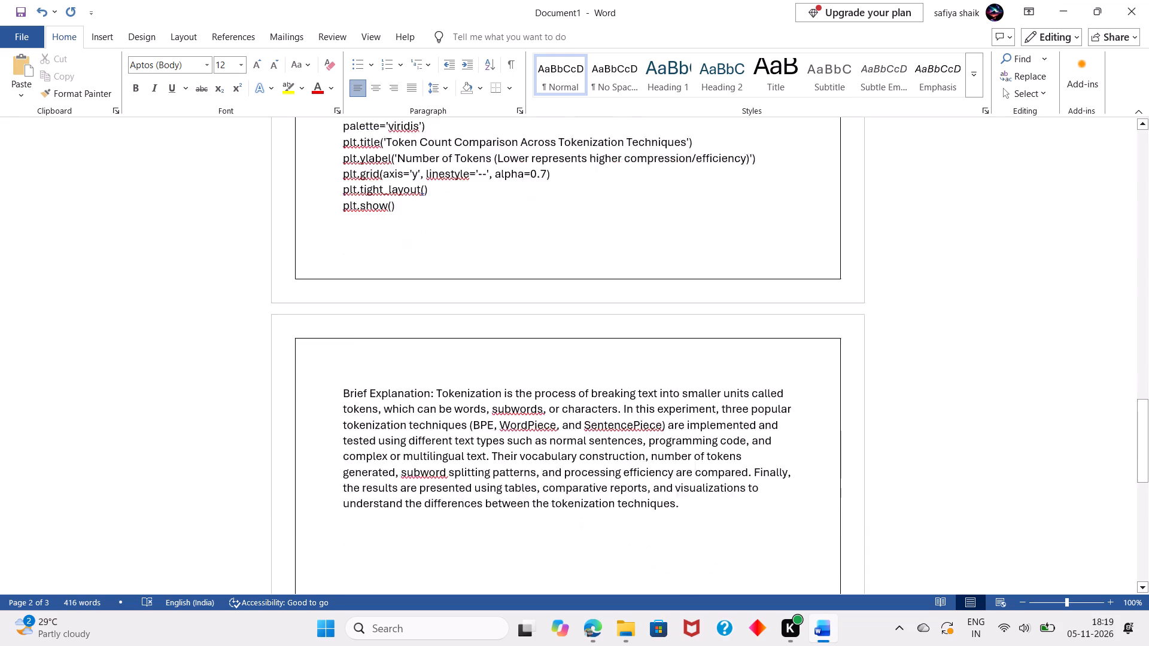
{"action": "scroll", "coordinate": [388, 315], "scroll_direction": "up", "scroll_amount": 1}
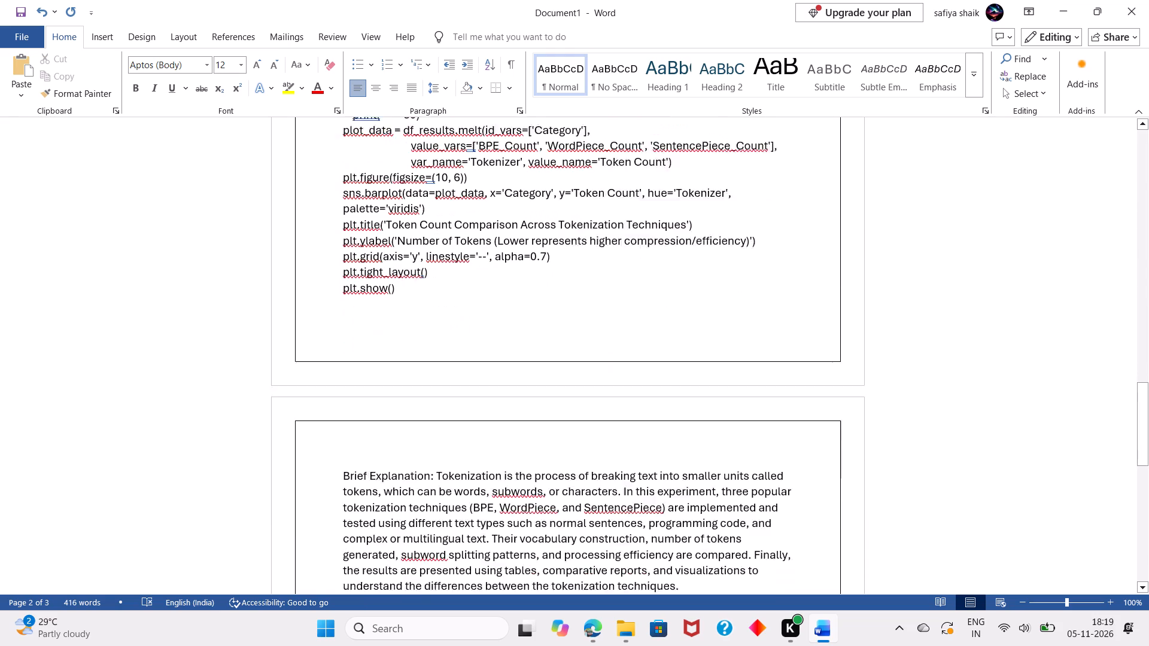
{"action": "scroll", "coordinate": [388, 315], "scroll_direction": "up", "scroll_amount": 1}
{"action": "left_click", "coordinate": [361, 315]}
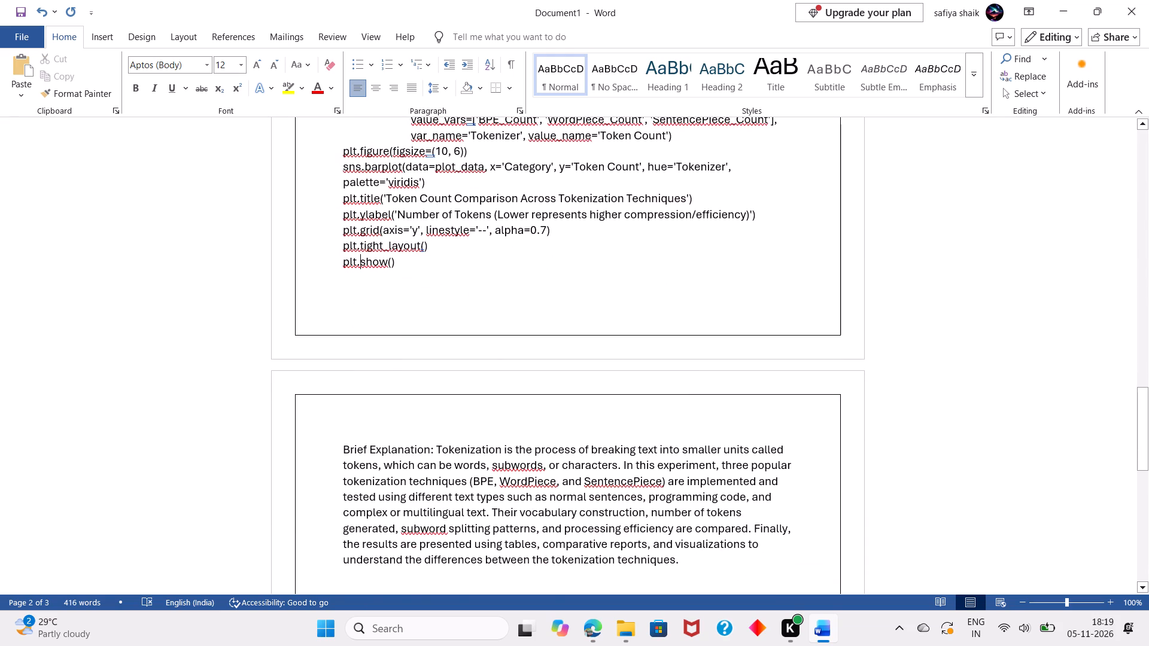
{"action": "scroll", "coordinate": [361, 315], "scroll_direction": "up", "scroll_amount": 7}
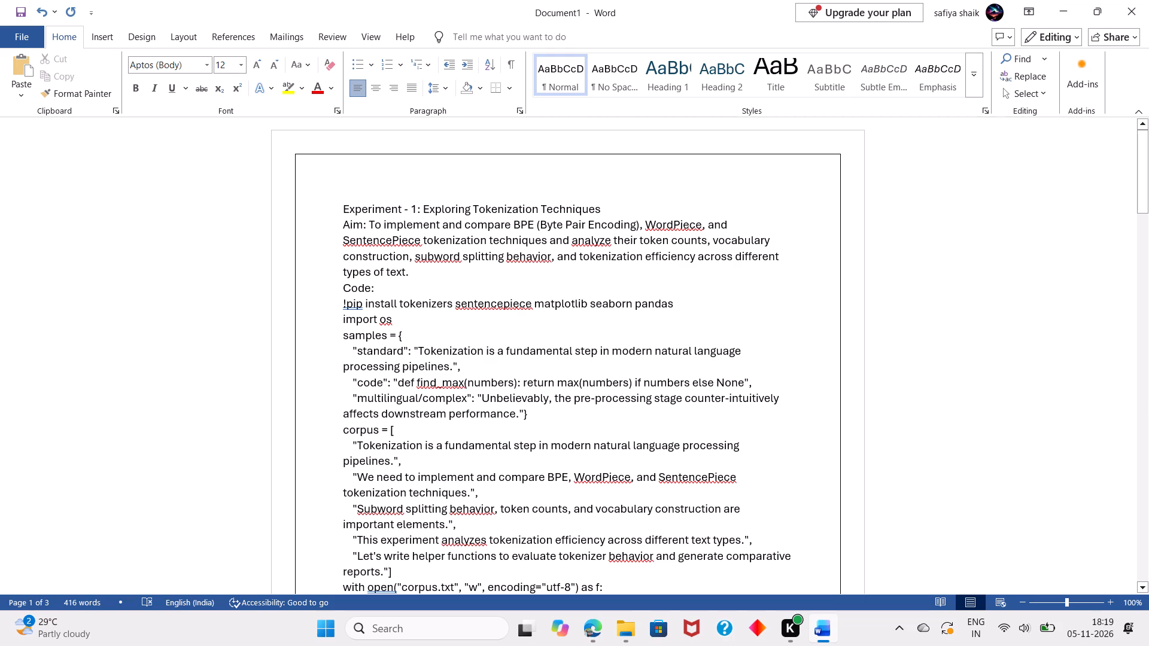
{"action": "left_click_drag", "start_coordinate": [345, 209], "coordinate": [582, 206]}
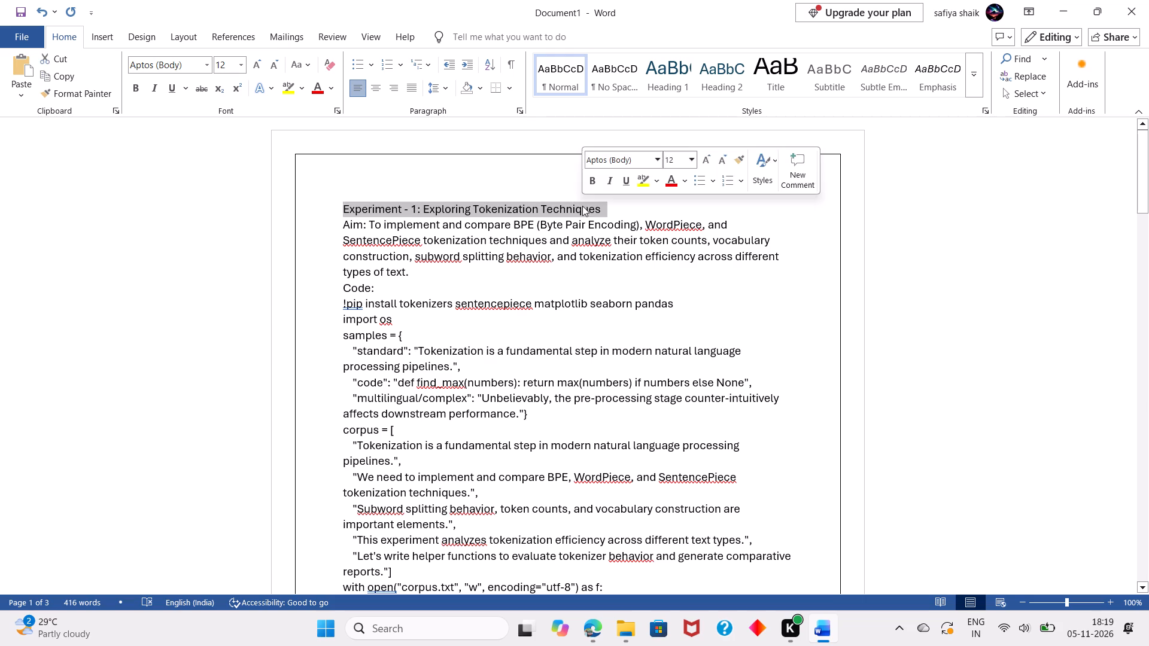
{"action": "left_click", "coordinate": [141, 92]}
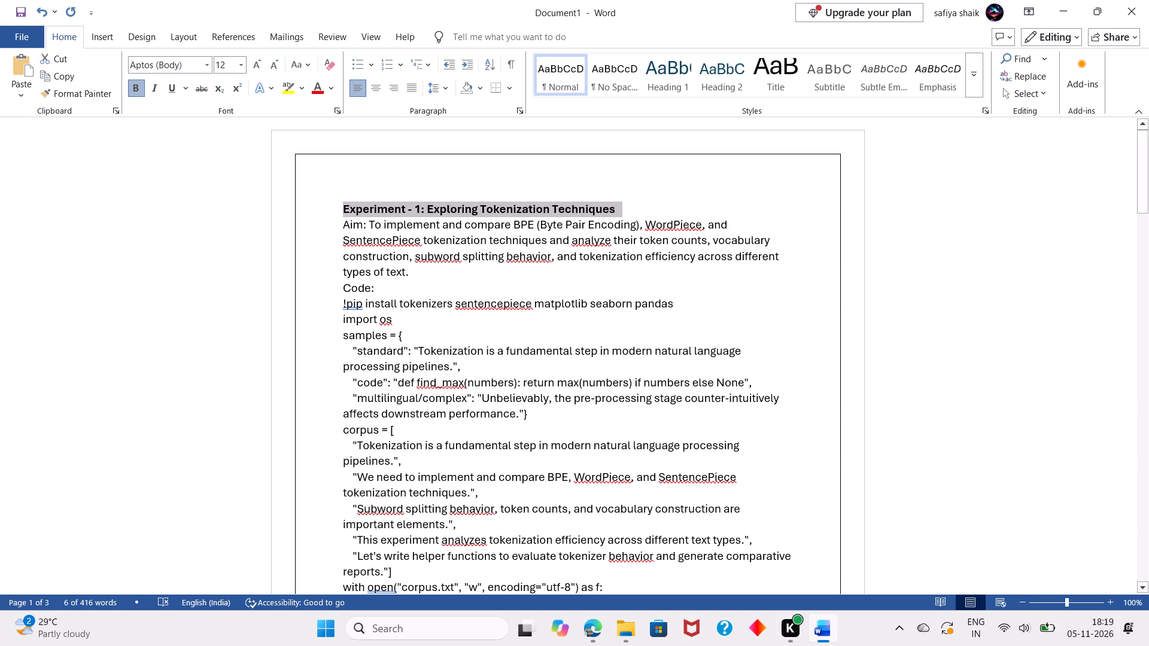
Set the whole document's text to Times New Roman, size 12.
{"action": "key", "text": "ctrl+a"}
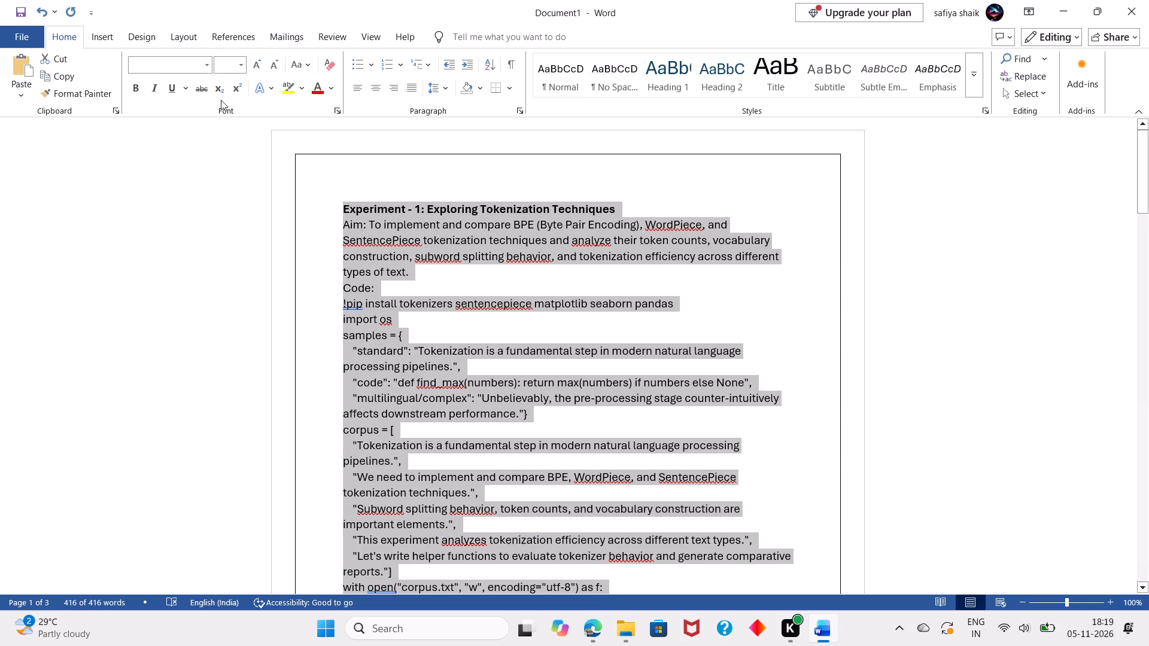
{"action": "left_click", "coordinate": [205, 64]}
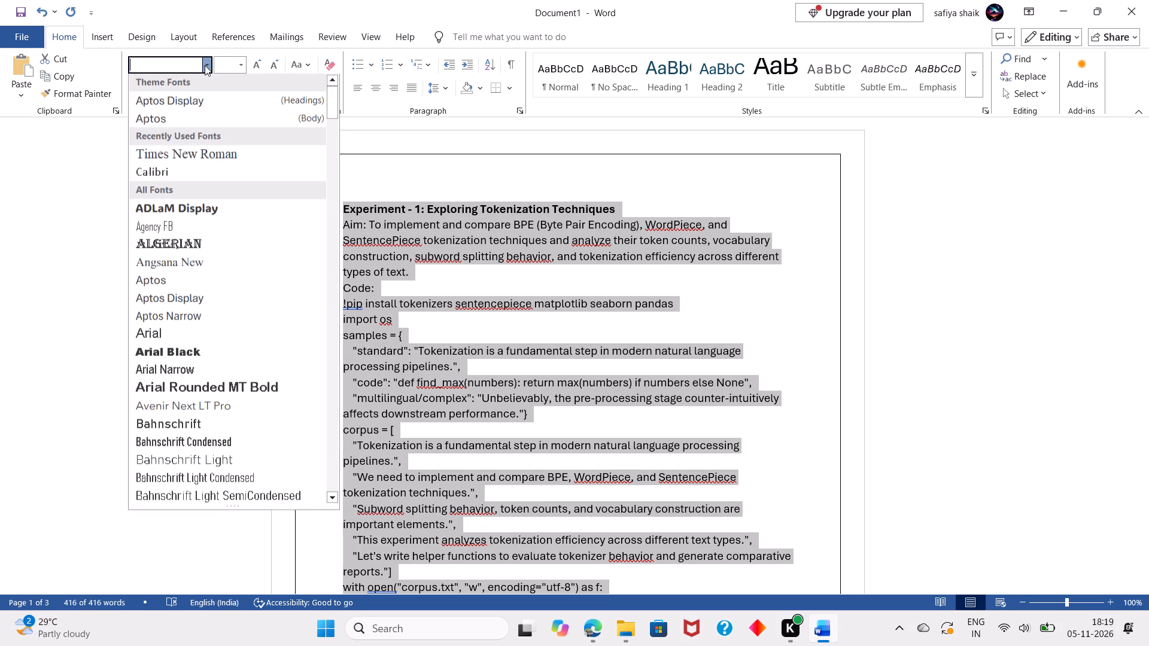
{"action": "left_click", "coordinate": [187, 155]}
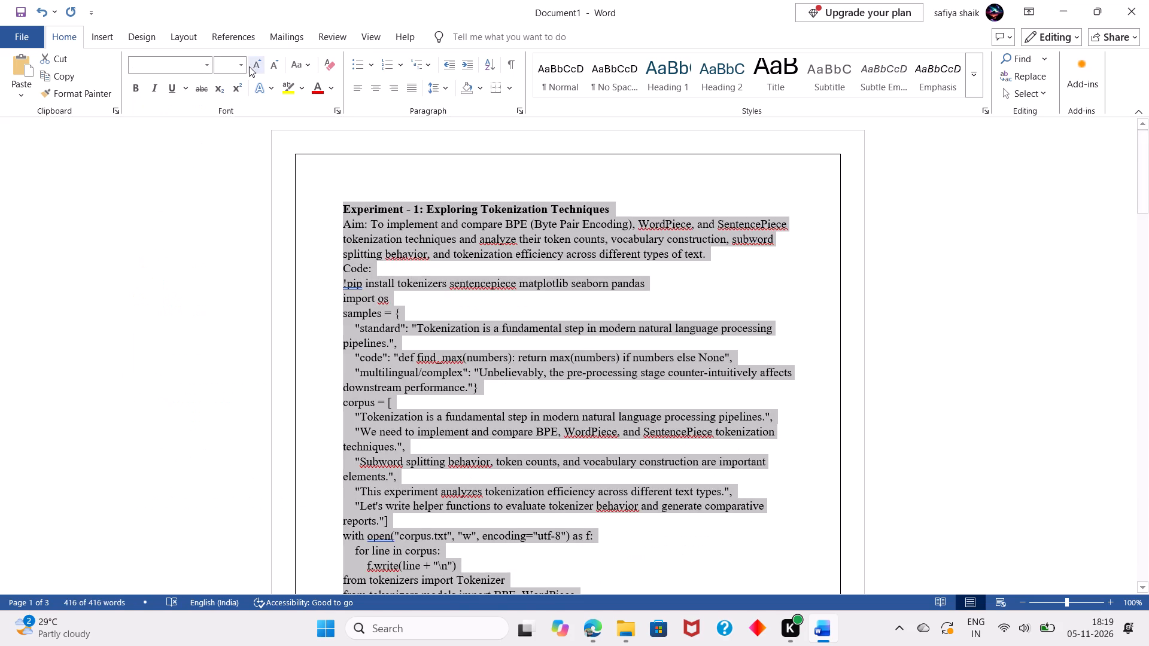
{"action": "left_click", "coordinate": [241, 65]}
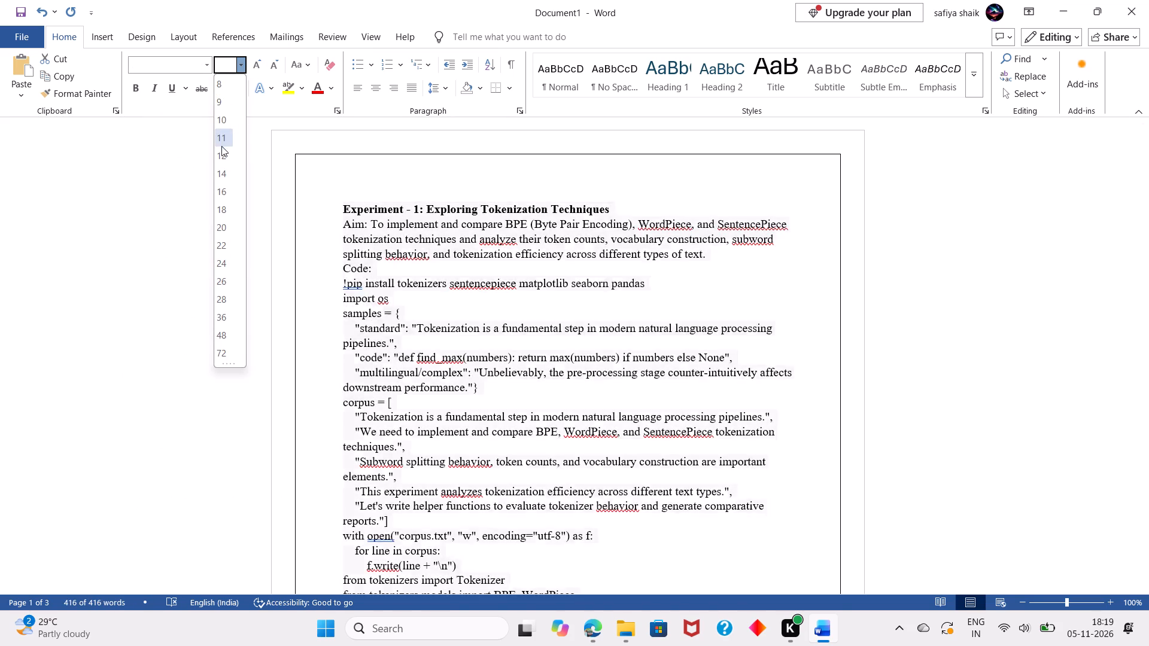
{"action": "left_click", "coordinate": [221, 150]}
{"action": "left_click", "coordinate": [415, 179]}
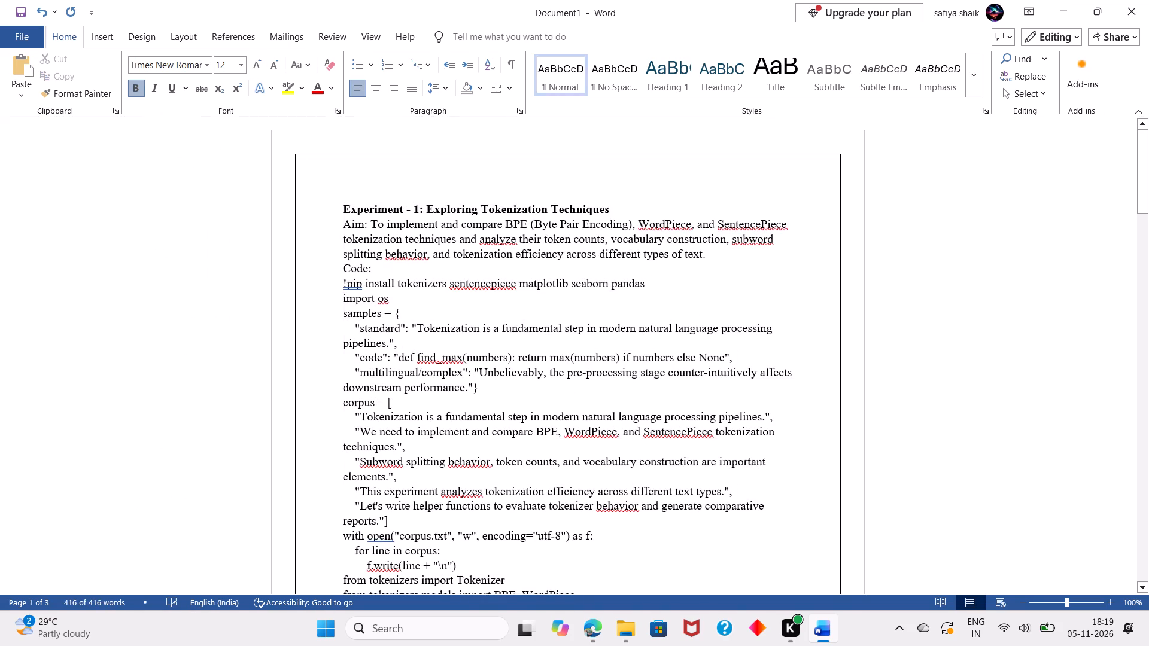
Insert a blank line between the experiment title and the Aim paragraph.
{"action": "left_click", "coordinate": [615, 211]}
{"action": "key", "text": "Return"}
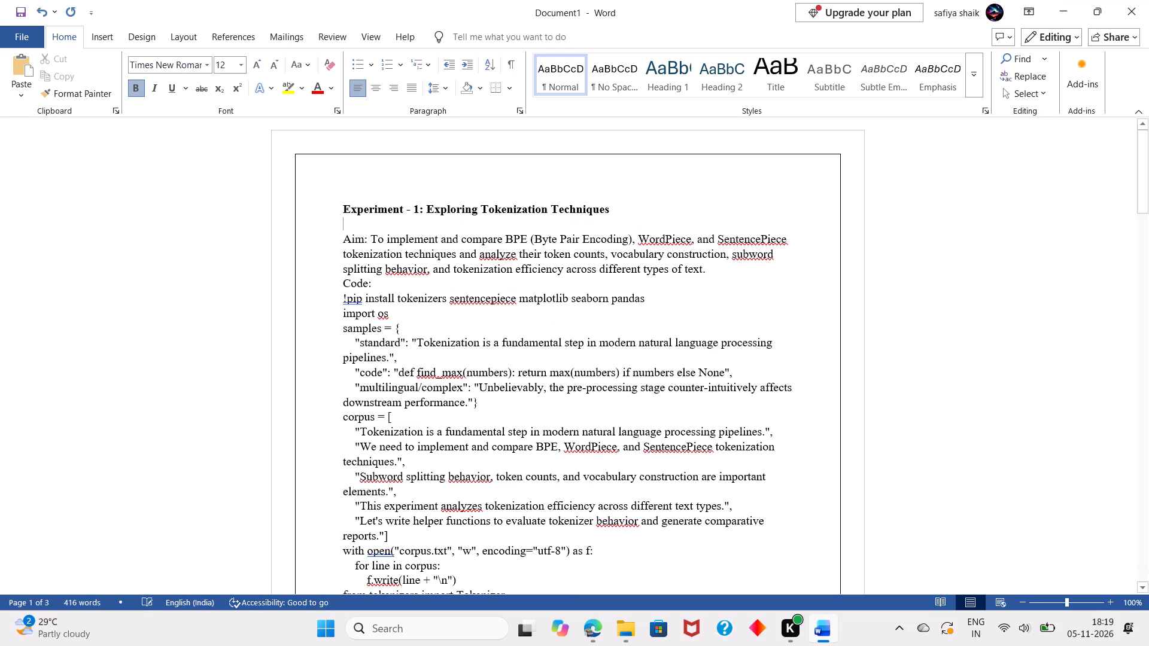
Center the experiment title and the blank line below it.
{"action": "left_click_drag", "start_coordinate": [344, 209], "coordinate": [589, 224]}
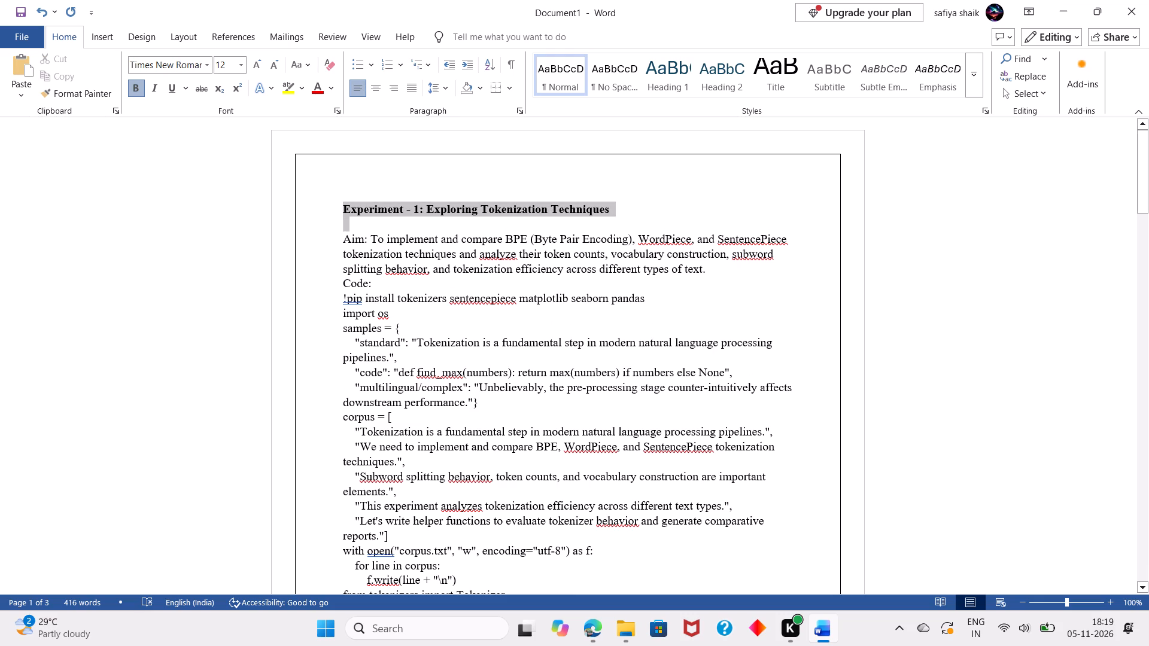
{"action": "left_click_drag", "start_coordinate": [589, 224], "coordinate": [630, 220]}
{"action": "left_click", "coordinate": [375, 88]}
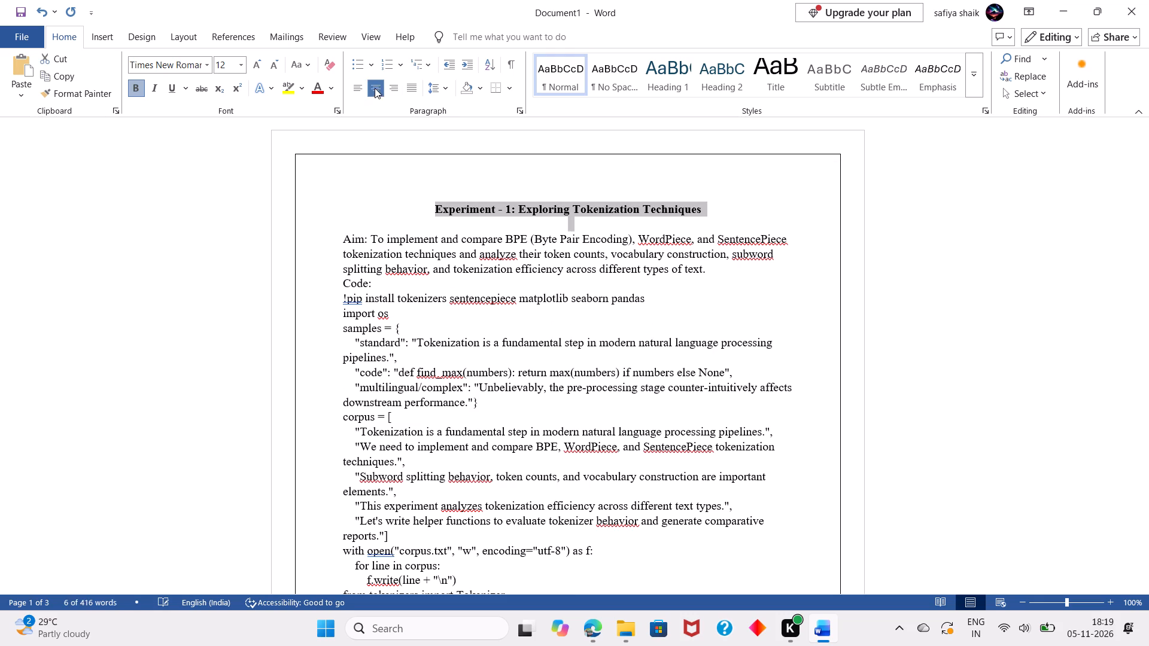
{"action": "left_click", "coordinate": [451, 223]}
Justify all the text in the document.
{"action": "key", "text": "ctrl+a"}
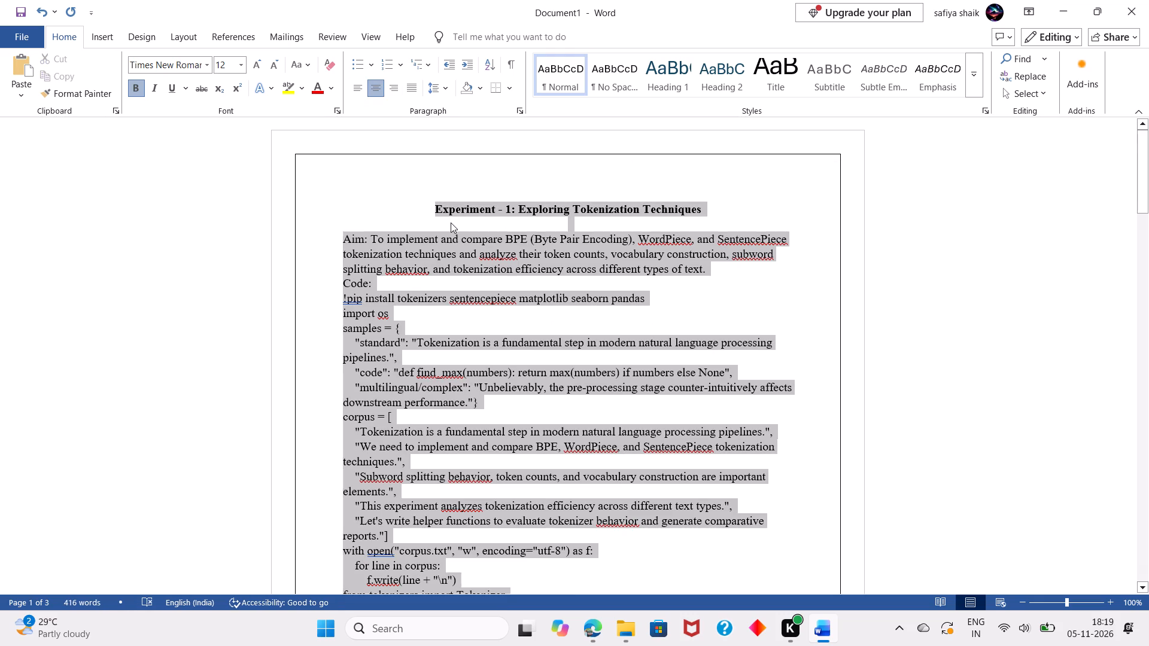
{"action": "left_click", "coordinate": [412, 84]}
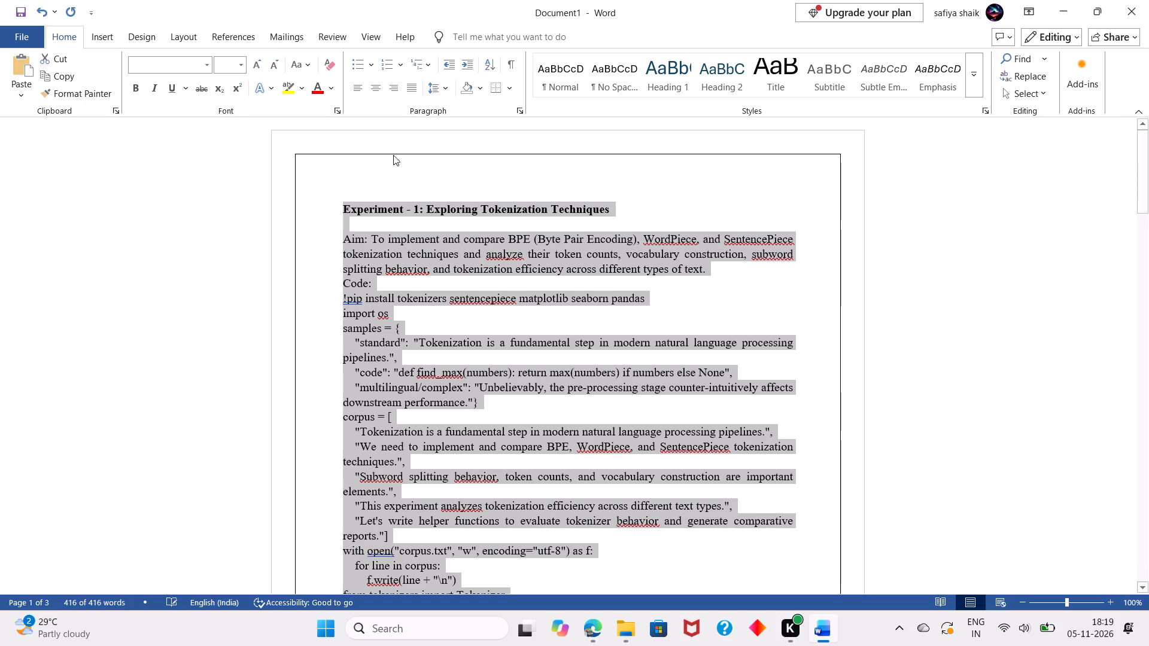
{"action": "left_click", "coordinate": [408, 175]}
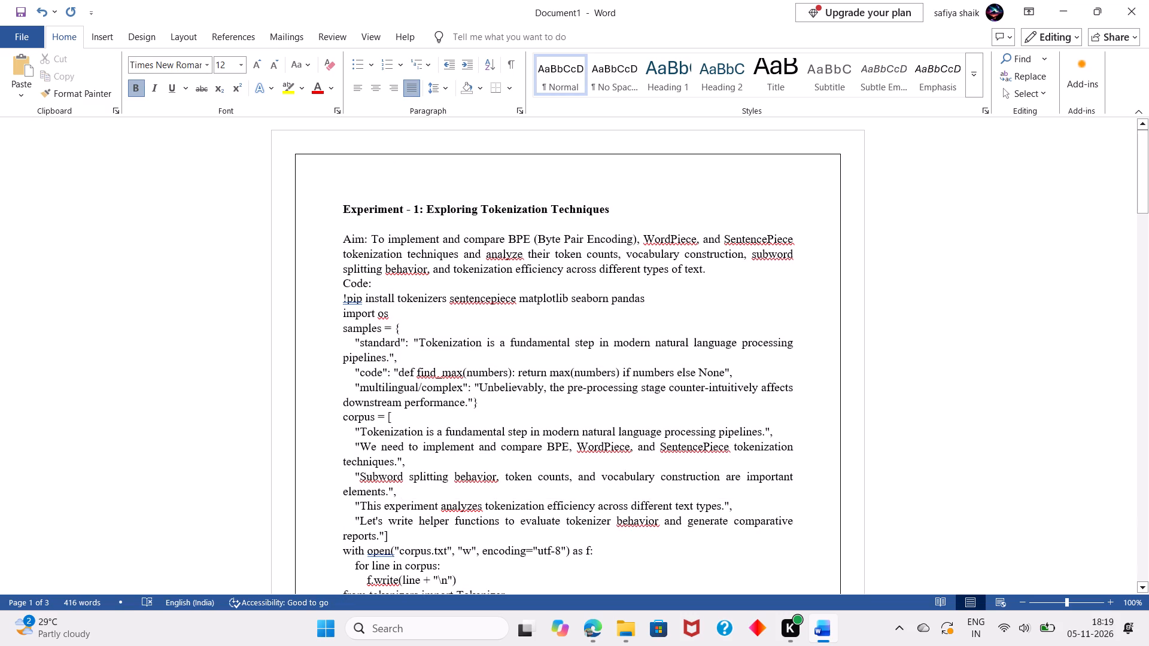
Center the title line "Experiment - 1: Exploring Tokenization Techniques" and set its font size to 14.
{"action": "left_click_drag", "start_coordinate": [344, 205], "coordinate": [640, 205]}
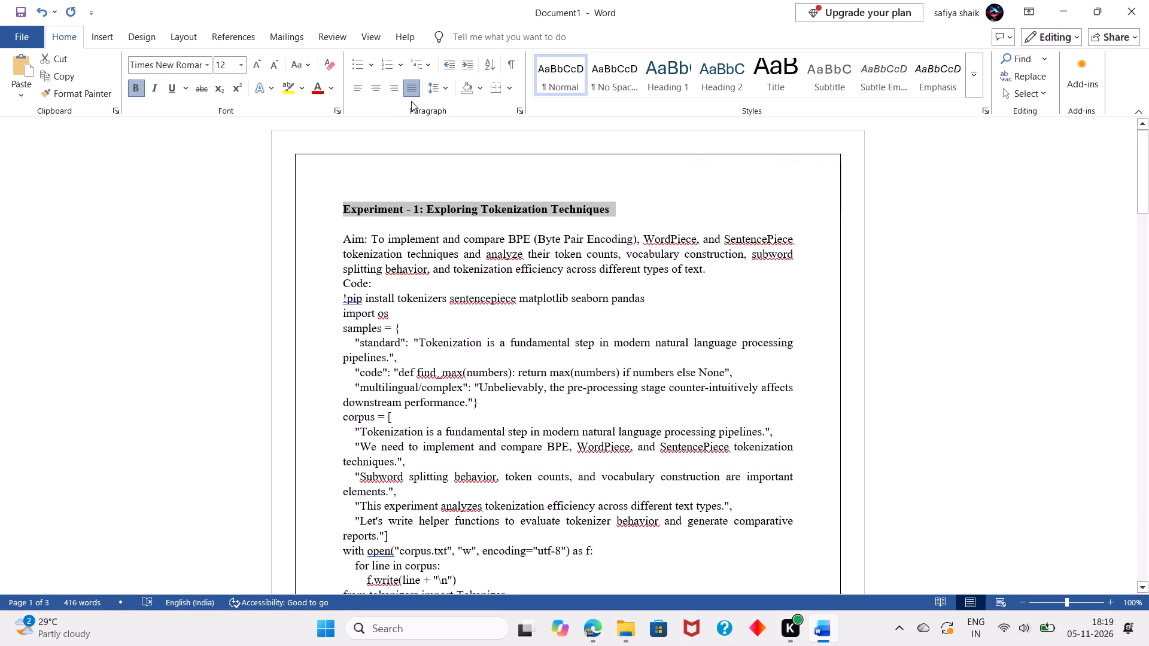
{"action": "left_click", "coordinate": [367, 90]}
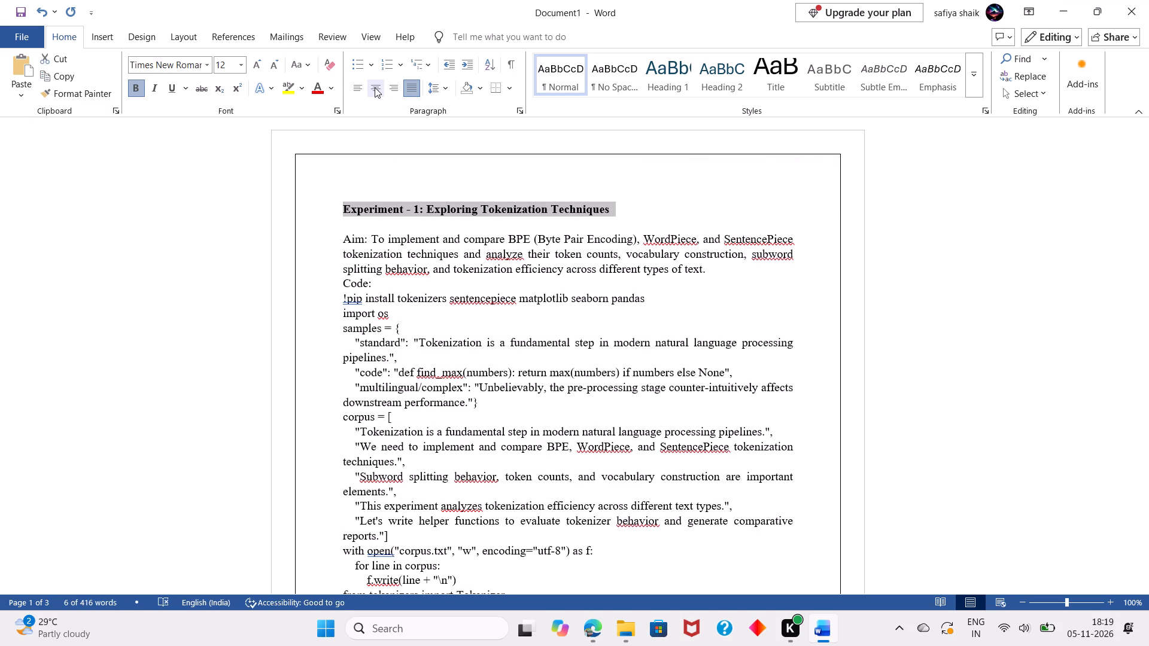
{"action": "left_click", "coordinate": [370, 90]}
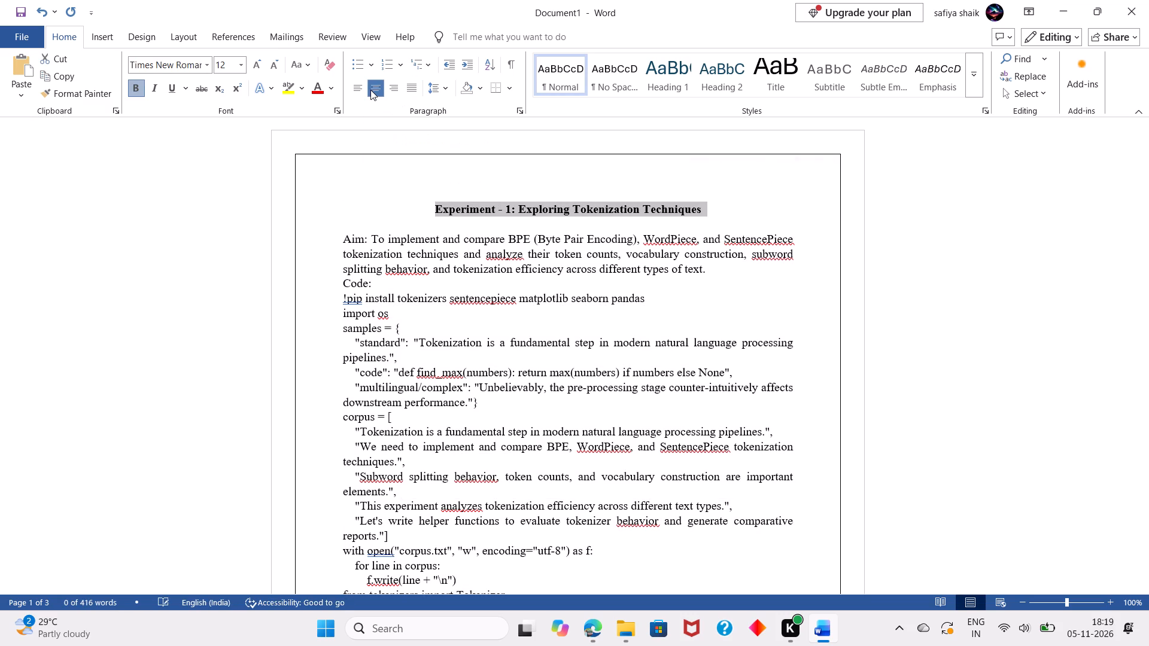
{"action": "left_click", "coordinate": [236, 65]}
{"action": "left_click", "coordinate": [242, 66]}
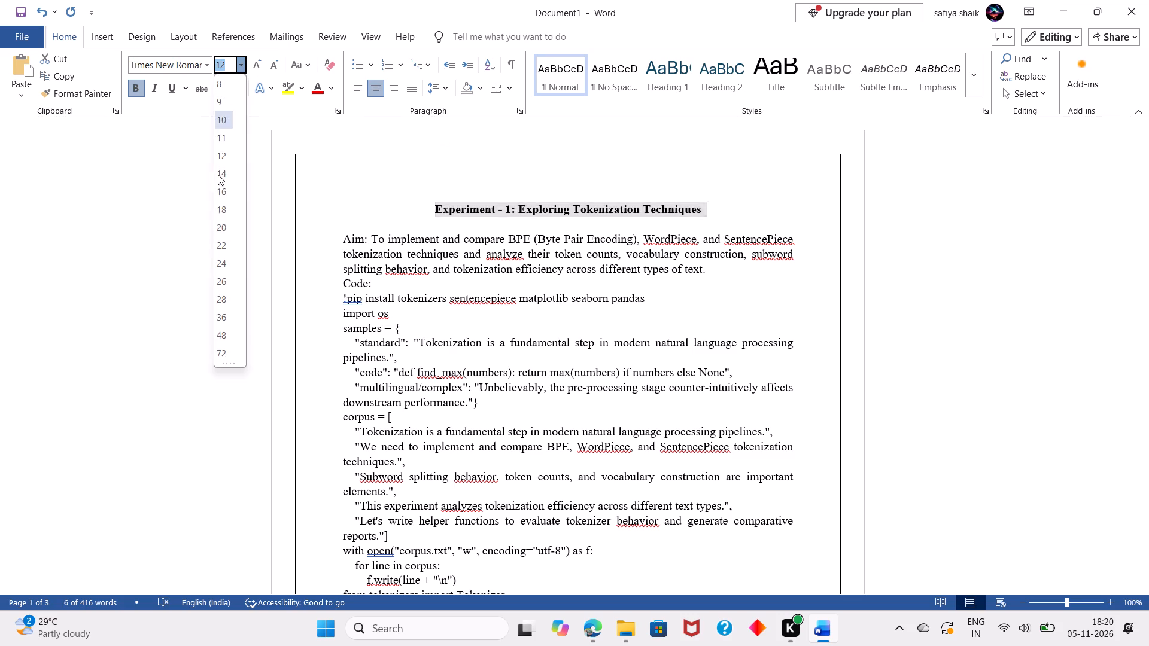
{"action": "left_click", "coordinate": [223, 170]}
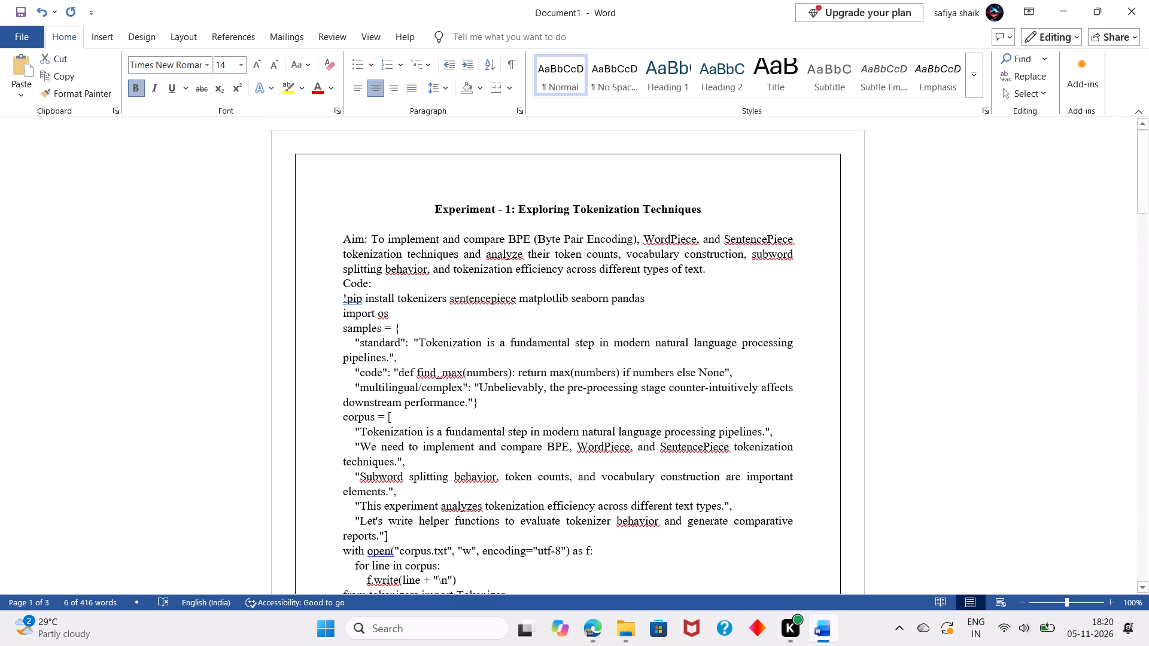
{"action": "left_click", "coordinate": [463, 304]}
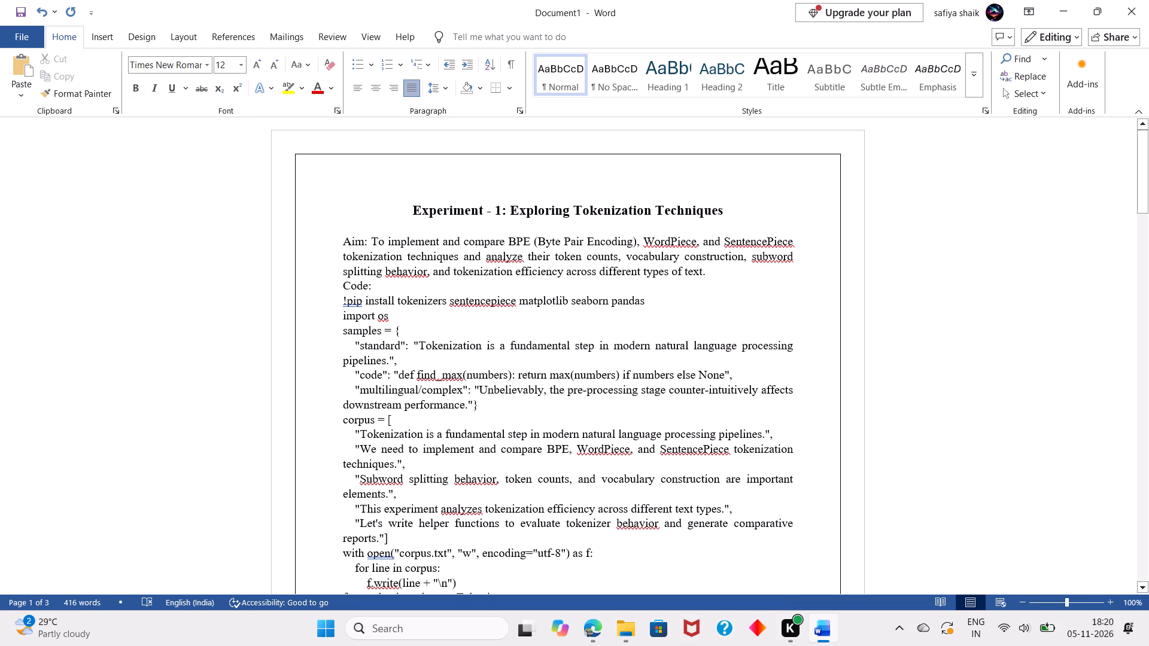
Switch to Edge to view the Experiment 1 entry in the Gen AI Syllabus PDF and the genai-1.ipynb output, and return to Word.
{"action": "key", "text": "alt+Tab"}
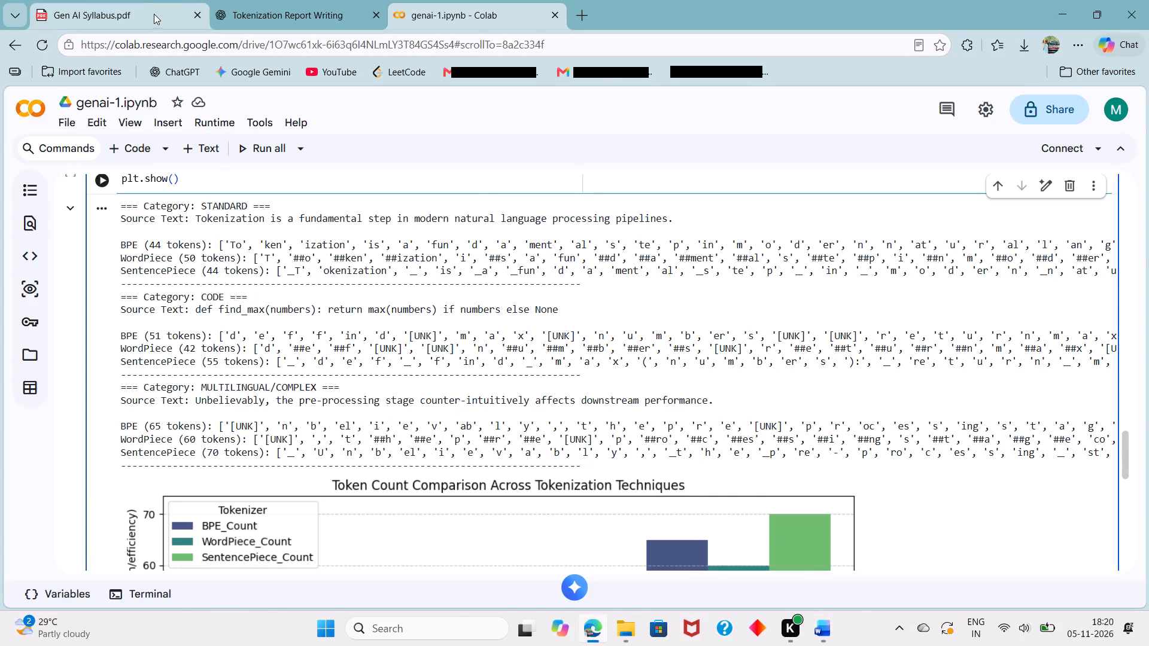
{"action": "left_click", "coordinate": [153, 15]}
{"action": "left_click", "coordinate": [458, 0]}
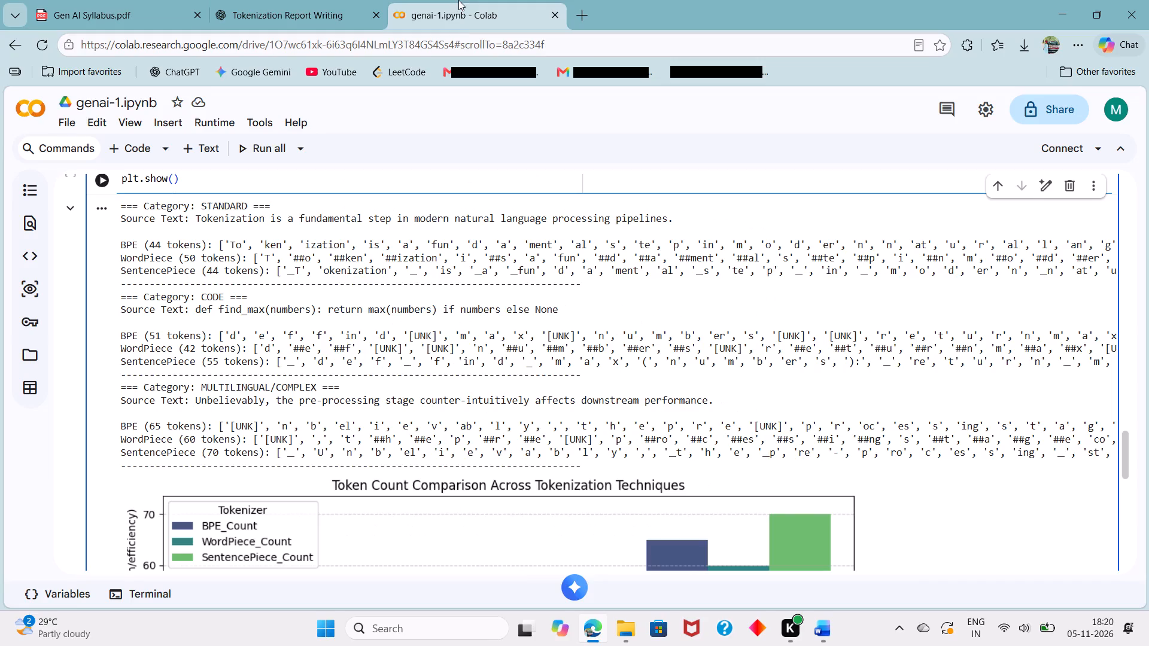
{"action": "key", "text": "alt+Tab"}
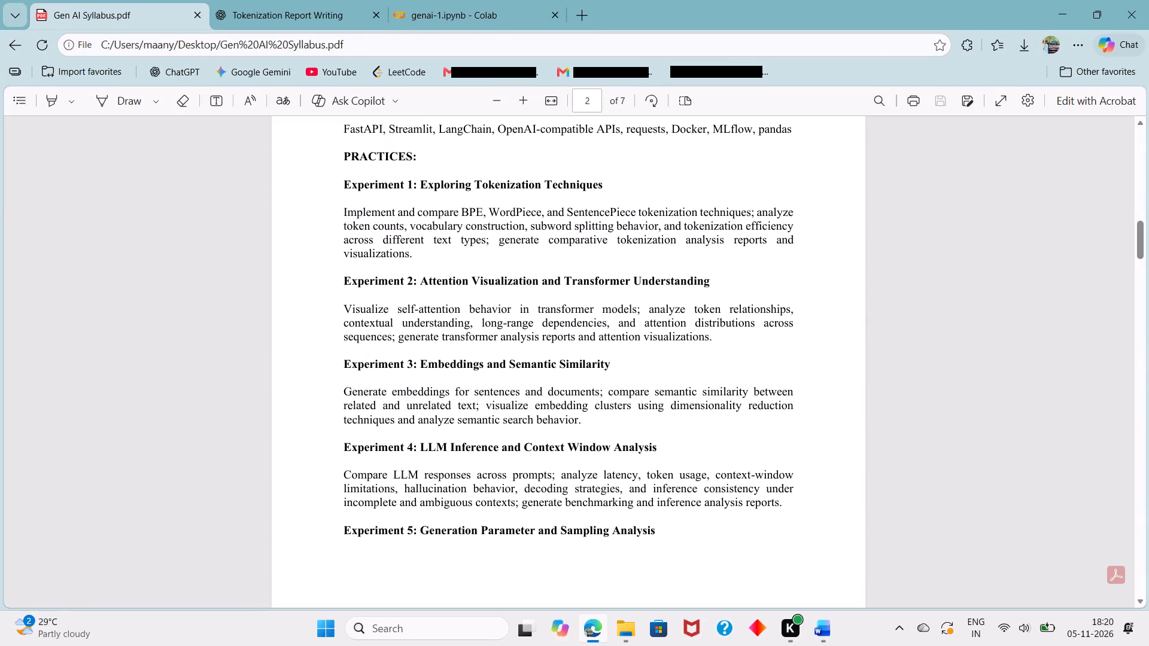
{"action": "left_click", "coordinate": [465, 20]}
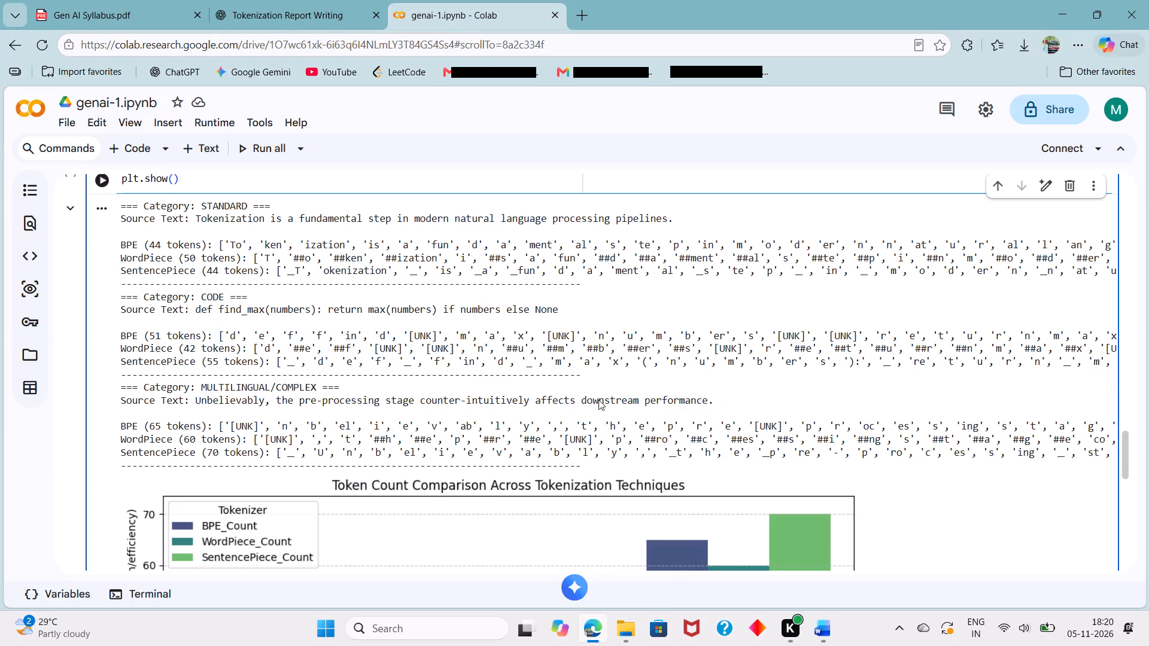
{"action": "left_click", "coordinate": [833, 638]}
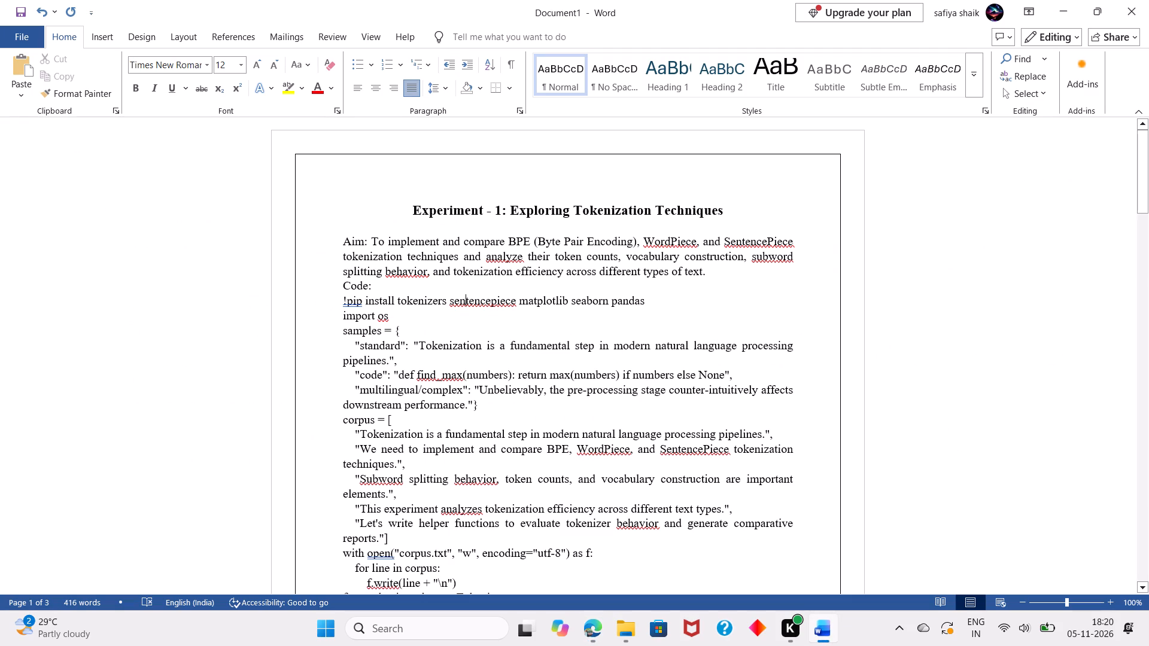
Make the labels "Aim" and "Code" bold.
{"action": "double_click", "coordinate": [354, 235]}
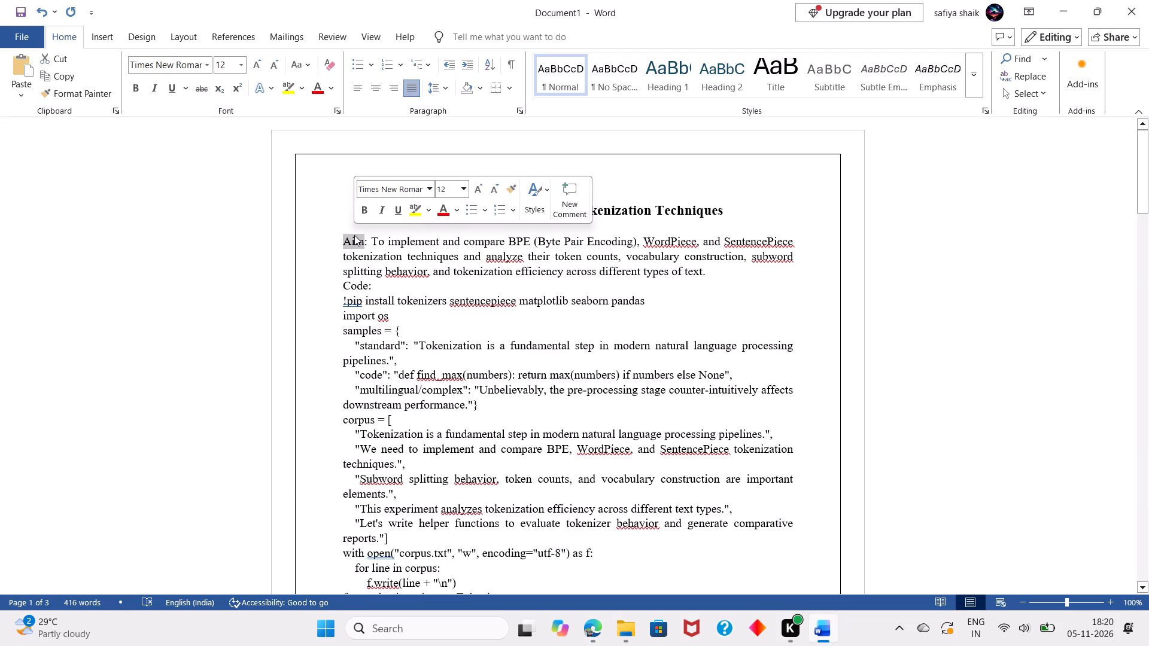
{"action": "left_click", "coordinate": [369, 213]}
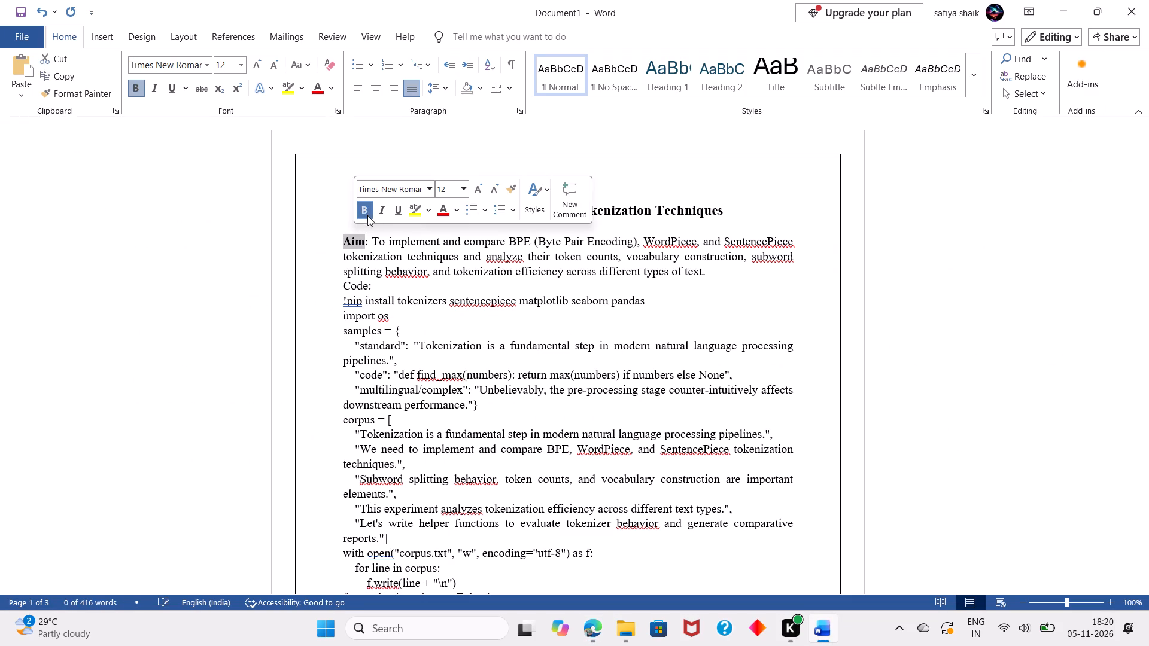
{"action": "double_click", "coordinate": [361, 282]}
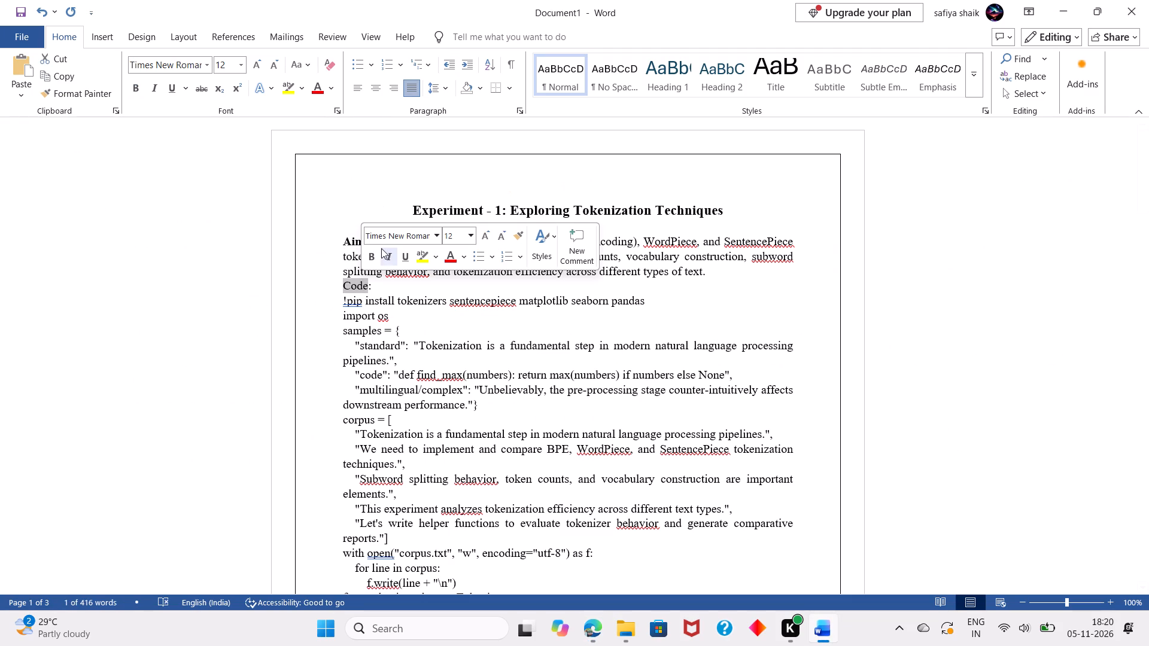
{"action": "left_click", "coordinate": [372, 256]}
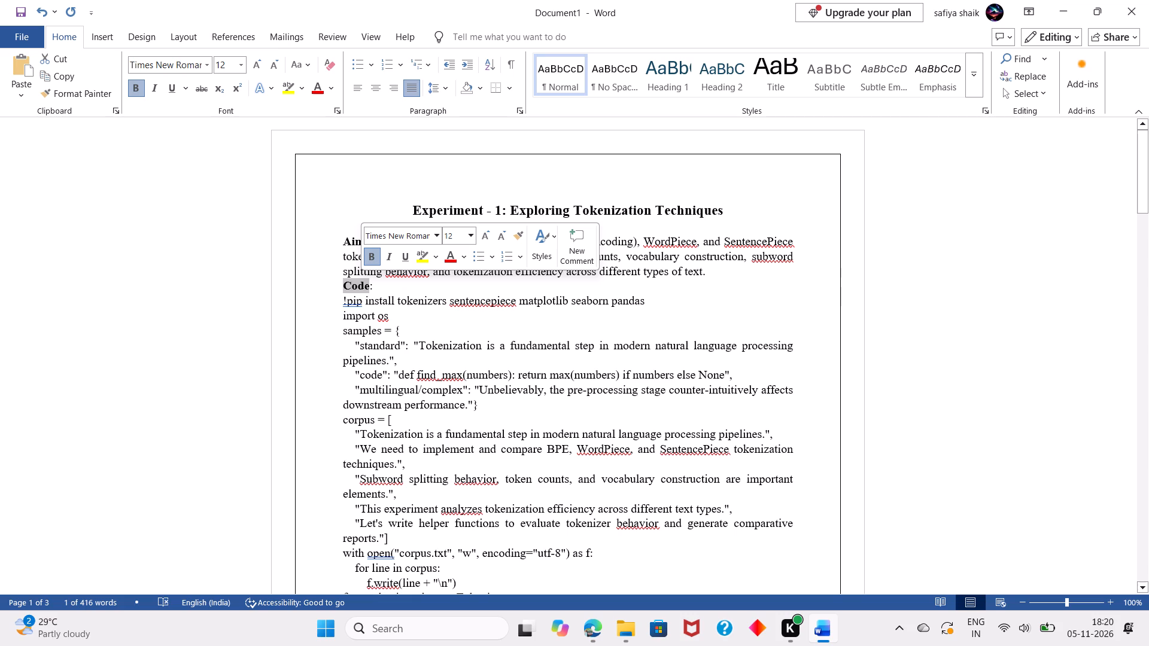
Insert a blank line above the Code label and another between plt.show() and the Brief Explanation paragraph.
{"action": "left_click", "coordinate": [710, 269]}
{"action": "key", "text": "Return"}
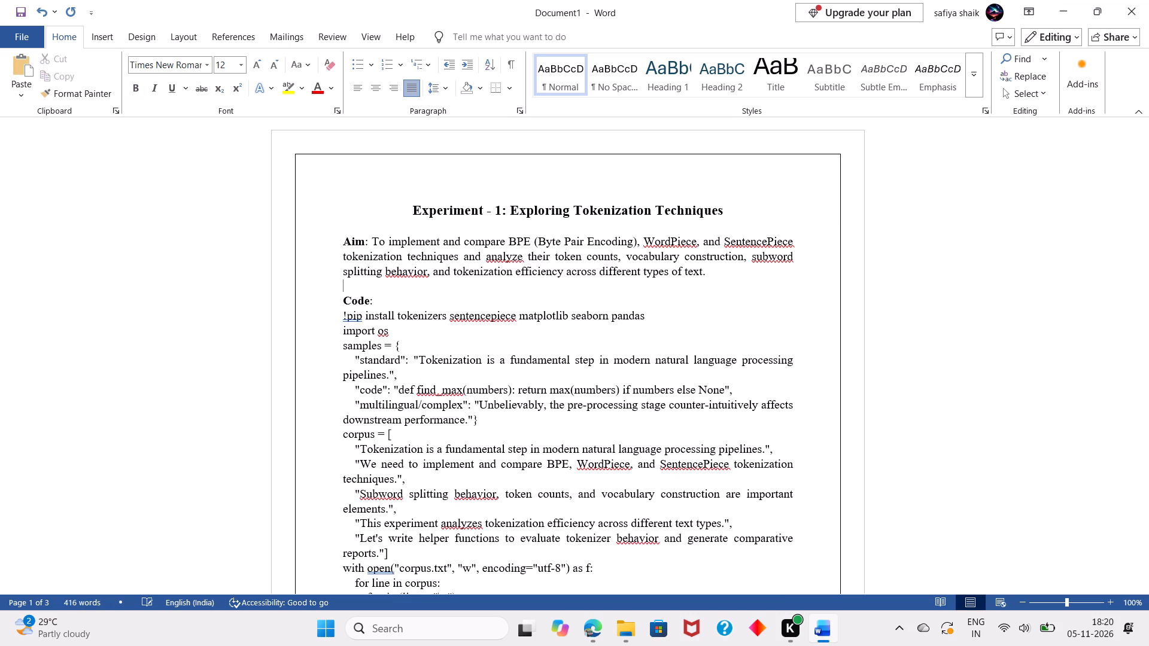
{"action": "scroll", "coordinate": [561, 339], "scroll_direction": "down", "scroll_amount": 3}
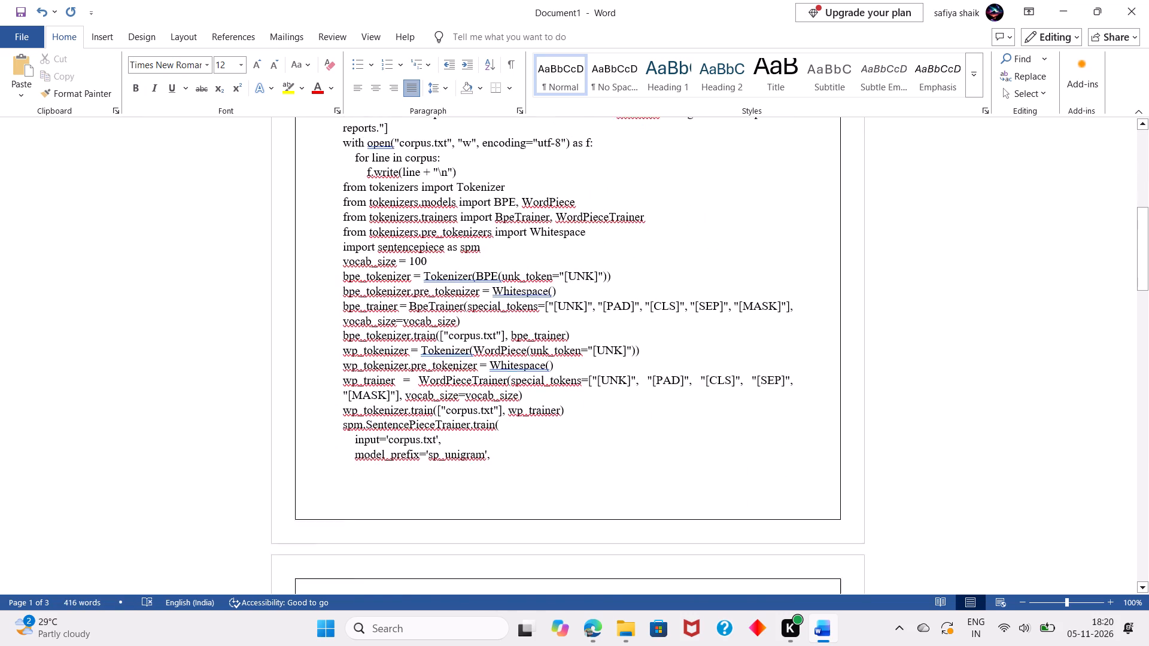
{"action": "scroll", "coordinate": [561, 339], "scroll_direction": "down", "scroll_amount": 4}
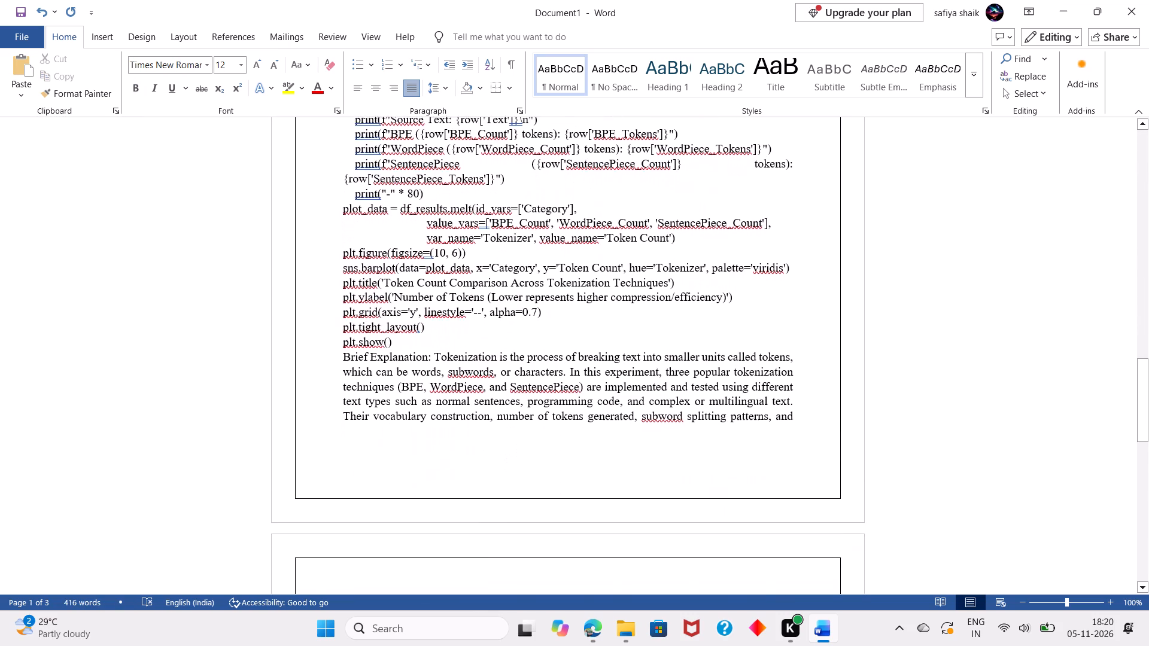
{"action": "left_click", "coordinate": [433, 342]}
{"action": "key", "text": "Return"}
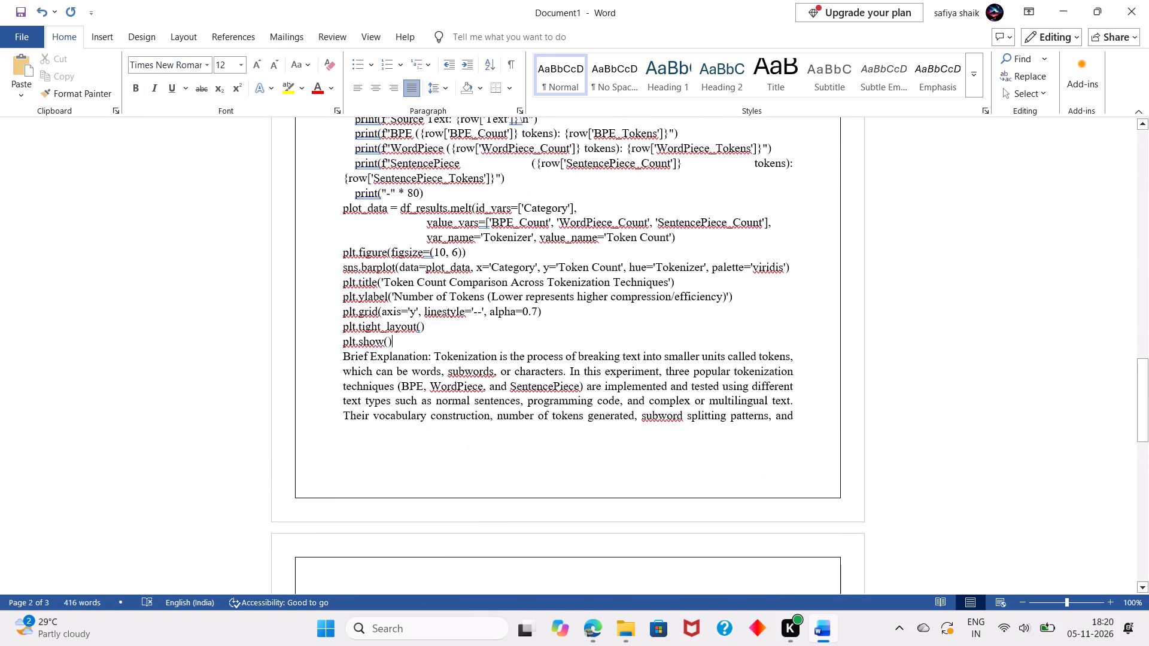
Make the label "Brief Explanation:" bold.
{"action": "left_click_drag", "start_coordinate": [340, 367], "coordinate": [391, 372]}
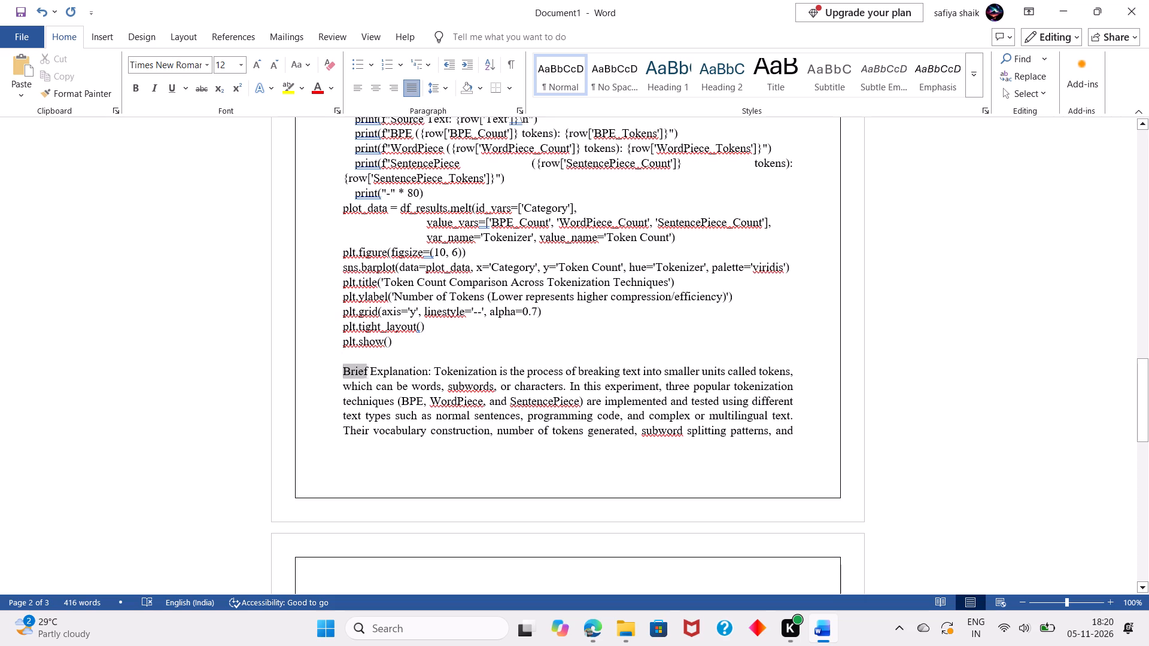
{"action": "left_click_drag", "start_coordinate": [391, 372], "coordinate": [428, 370]}
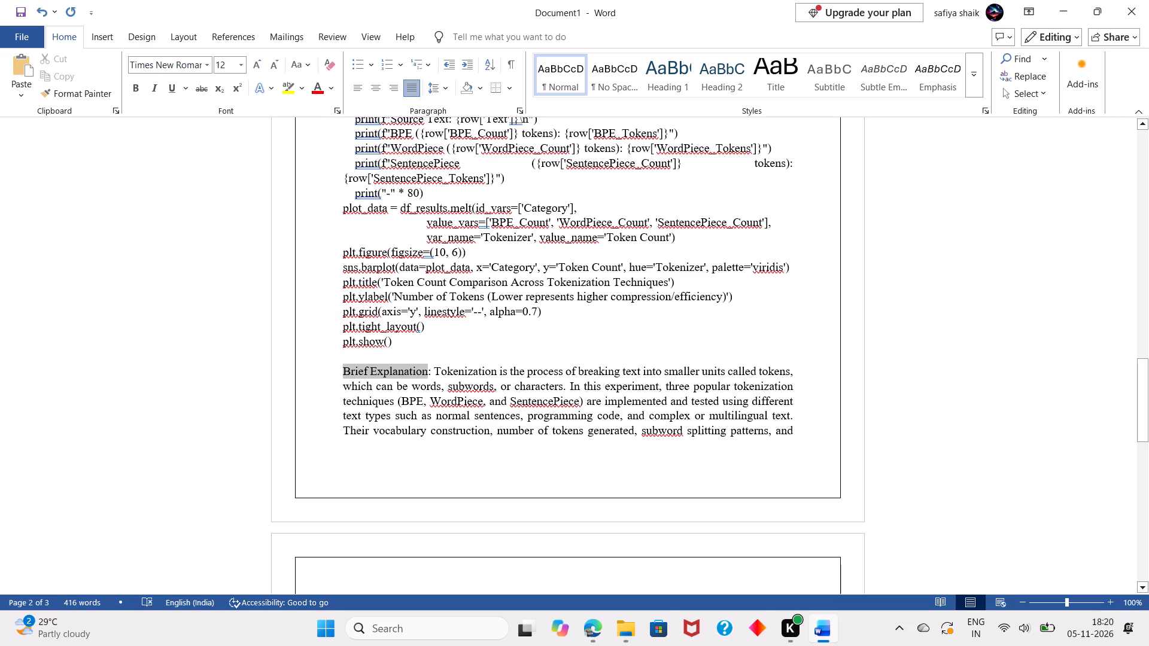
{"action": "left_click_drag", "start_coordinate": [428, 370], "coordinate": [431, 370]}
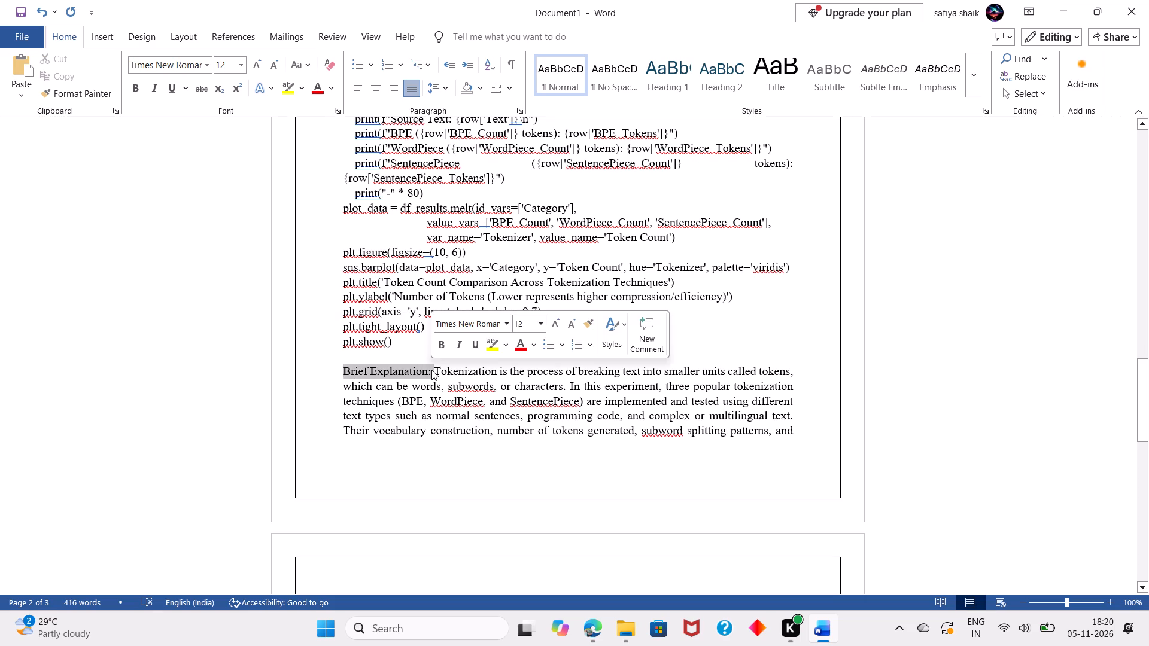
{"action": "left_click", "coordinate": [434, 351]}
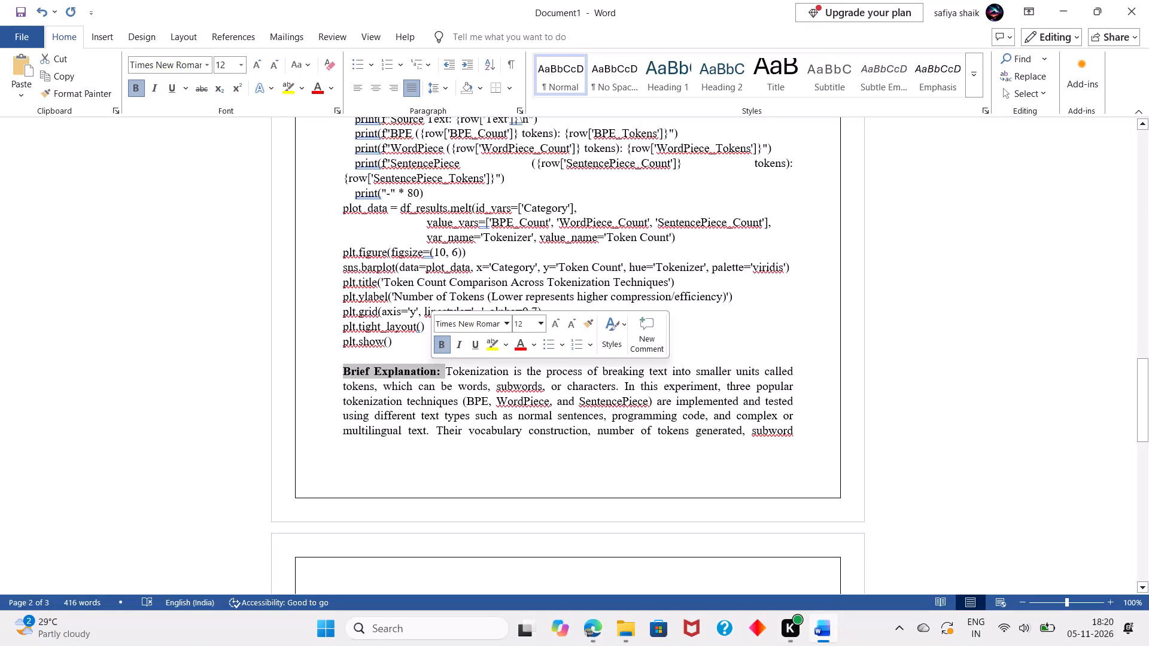
{"action": "left_click", "coordinate": [440, 473]}
Set the font of the whole code block, from the !pip install line through plt.show(), to Courier New.
{"action": "scroll", "coordinate": [440, 473], "scroll_direction": "up", "scroll_amount": 5}
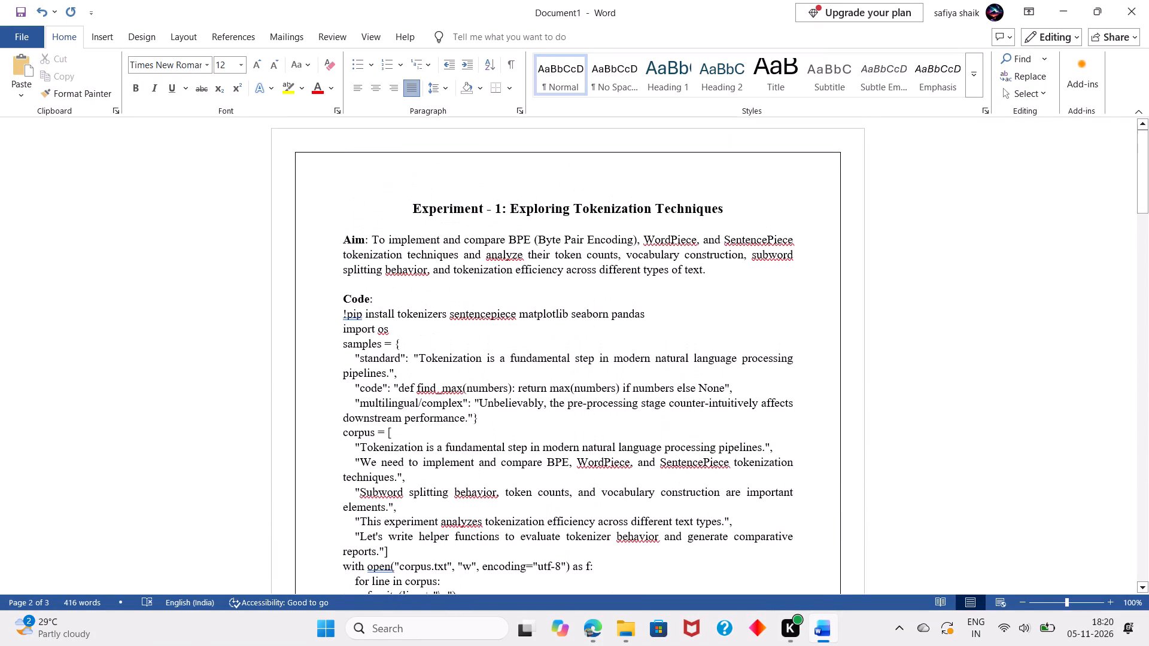
{"action": "left_click_drag", "start_coordinate": [343, 310], "coordinate": [417, 596]}
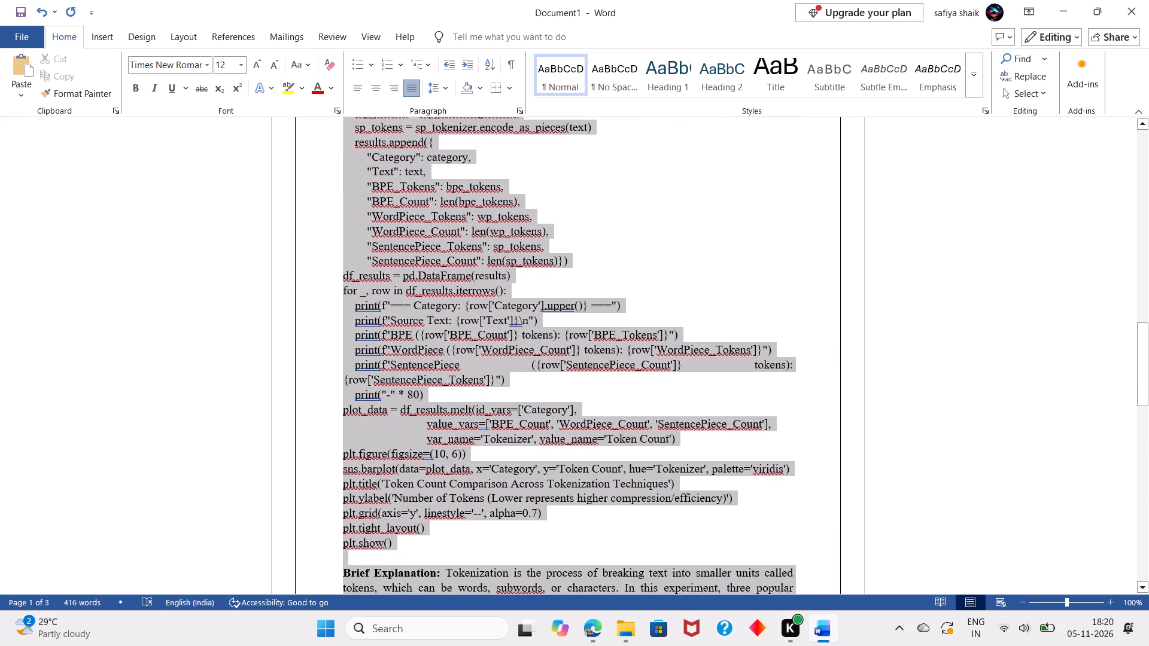
{"action": "left_click_drag", "start_coordinate": [417, 596], "coordinate": [402, 413]}
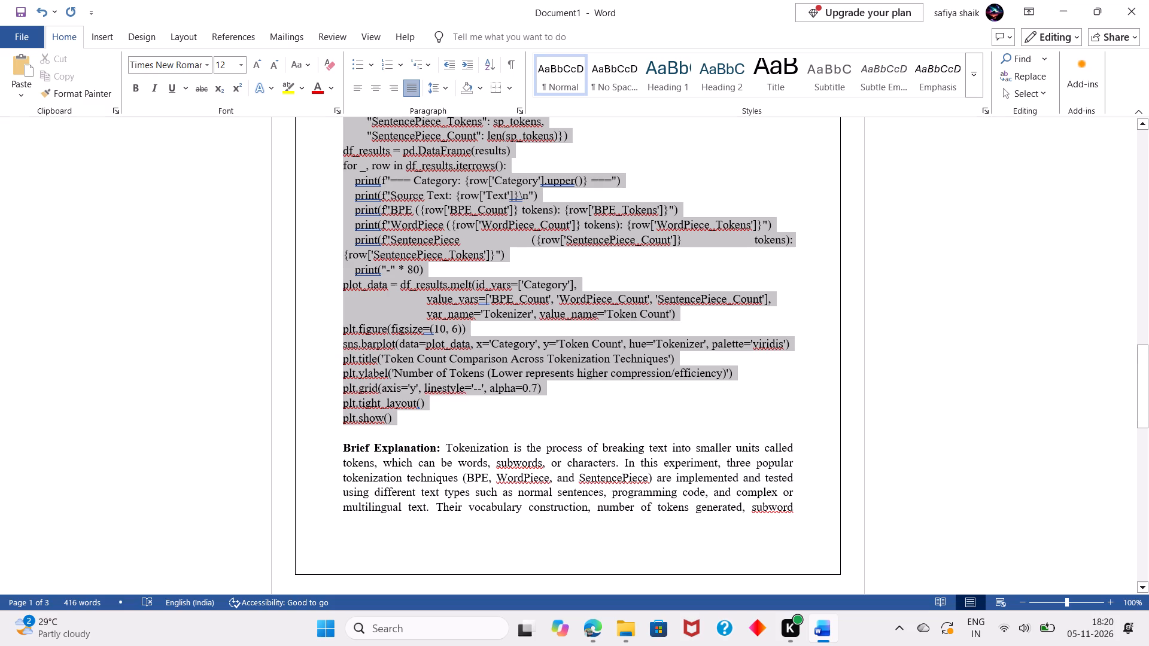
{"action": "left_click_drag", "start_coordinate": [402, 413], "coordinate": [401, 413]}
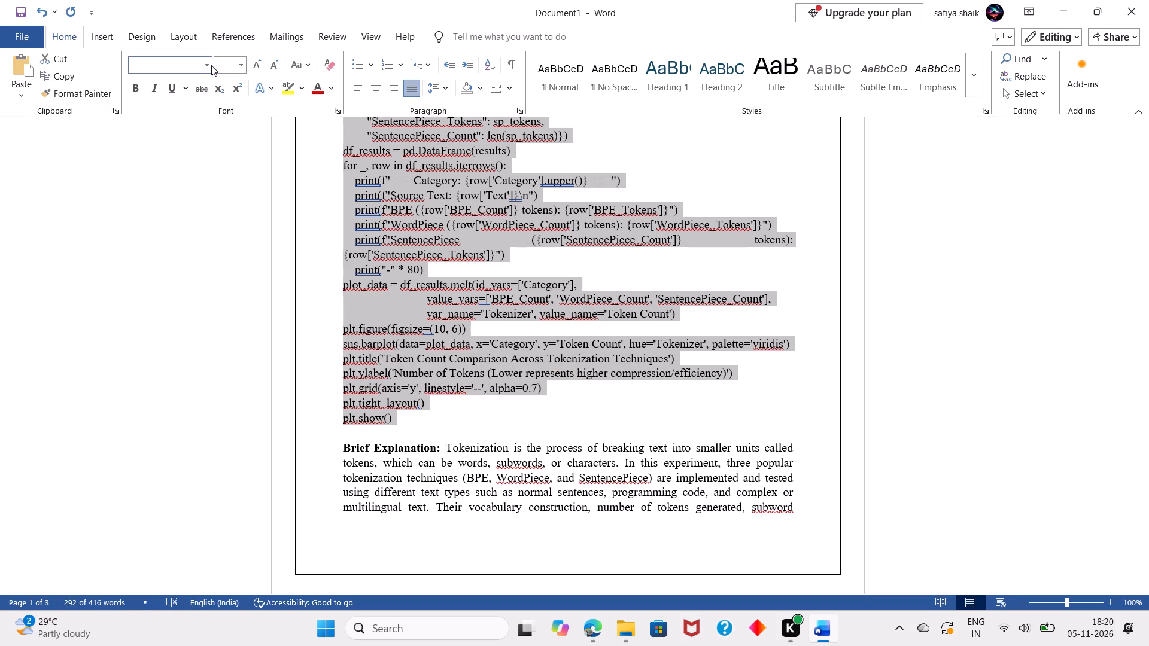
{"action": "left_click", "coordinate": [210, 63]}
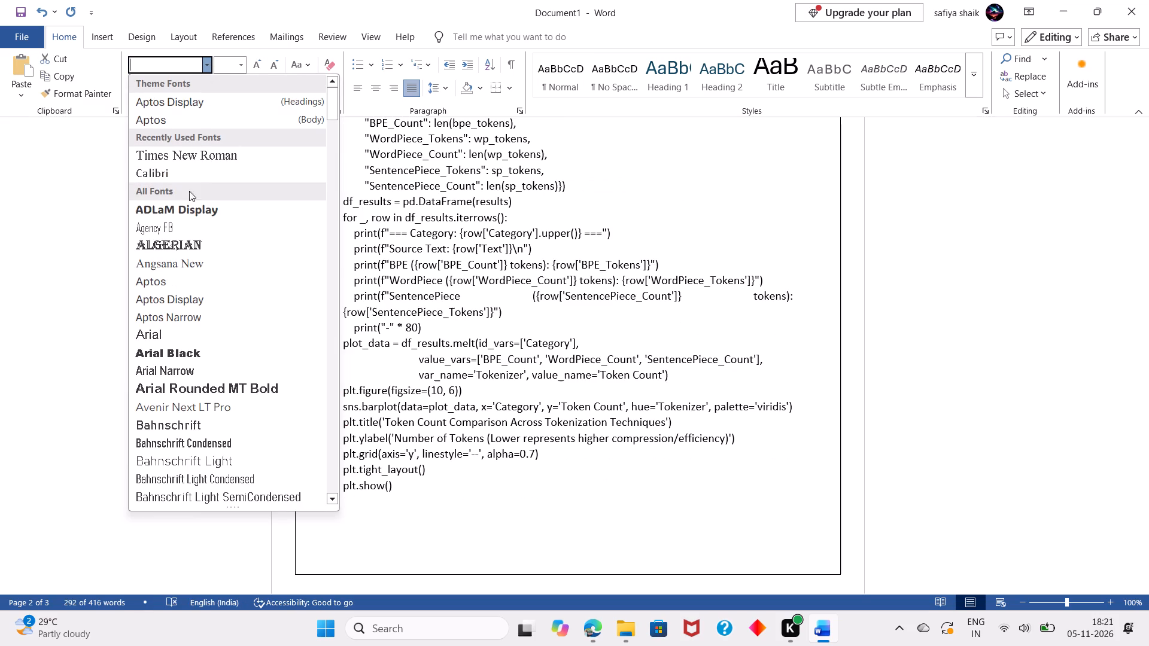
{"action": "scroll", "coordinate": [216, 259], "scroll_direction": "down", "scroll_amount": 3}
{"action": "scroll", "coordinate": [241, 404], "scroll_direction": "down", "scroll_amount": 3}
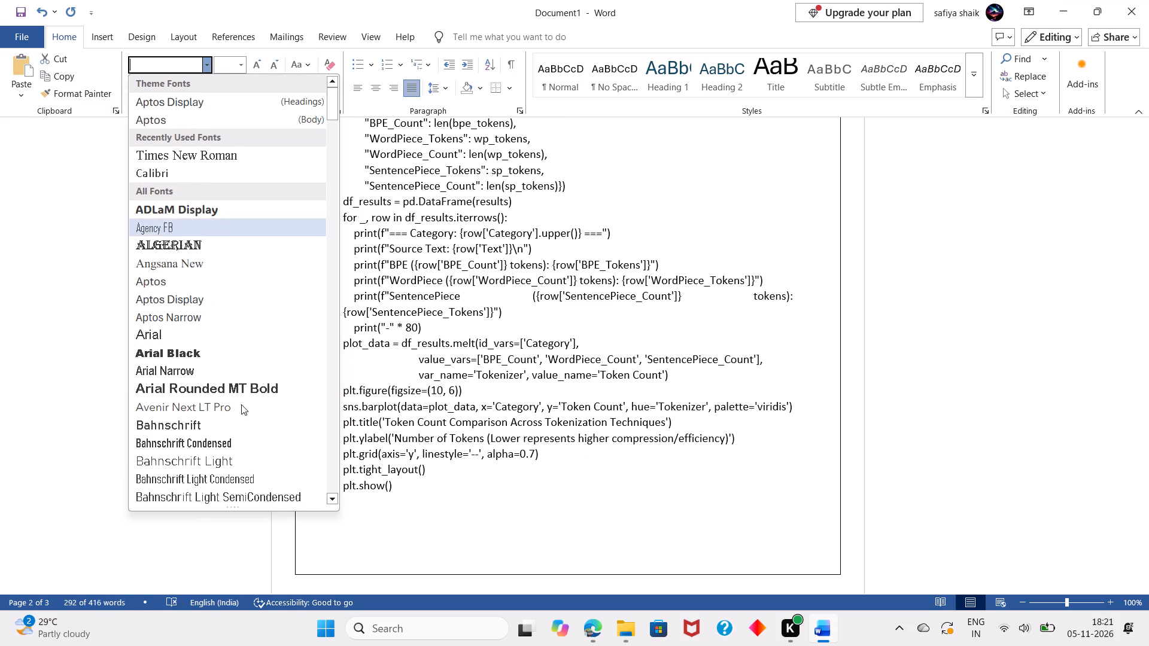
{"action": "scroll", "coordinate": [241, 404], "scroll_direction": "down", "scroll_amount": 15}
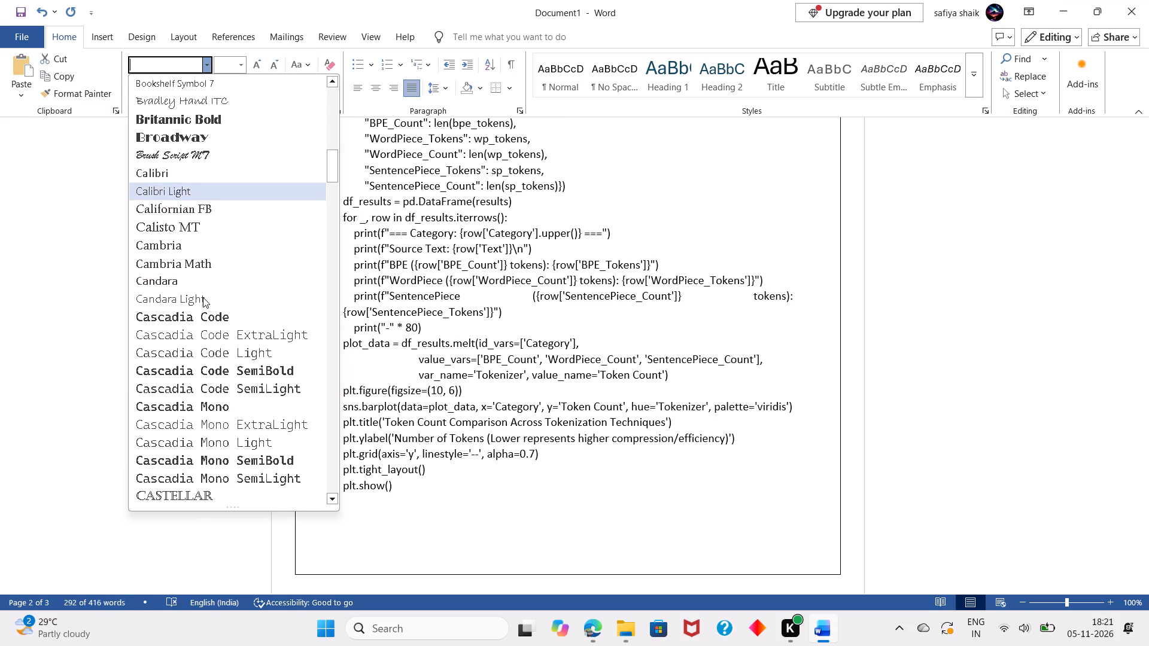
{"action": "scroll", "coordinate": [203, 297], "scroll_direction": "down", "scroll_amount": 2}
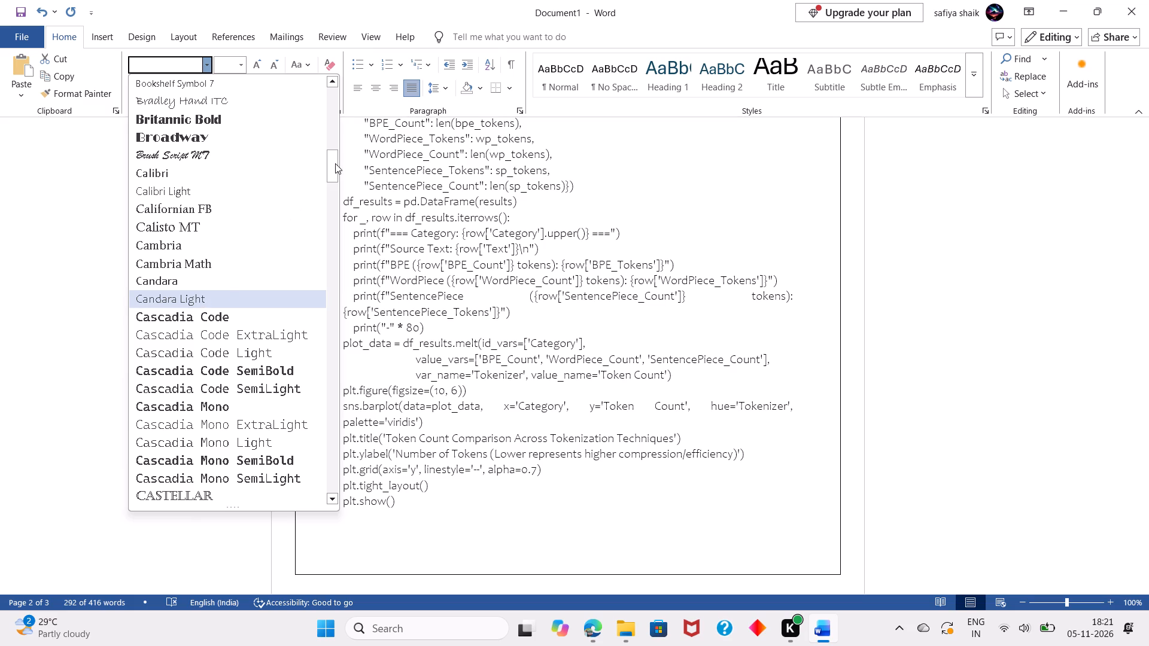
{"action": "scroll", "coordinate": [335, 163], "scroll_direction": "down", "scroll_amount": 6}
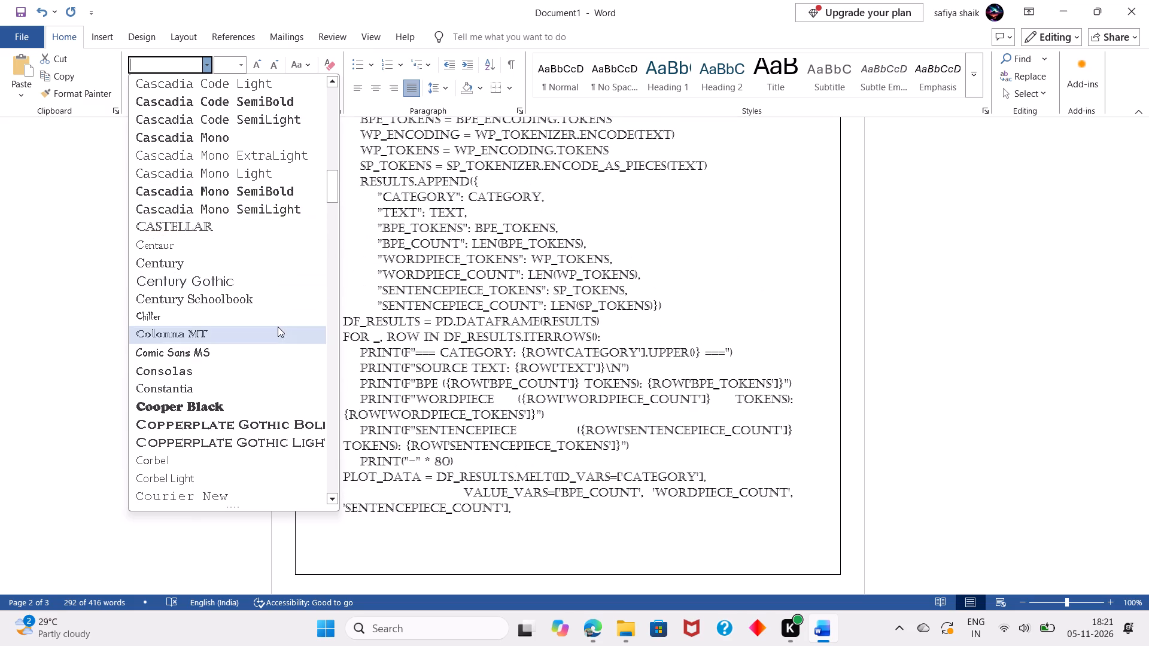
{"action": "scroll", "coordinate": [278, 327], "scroll_direction": "down", "scroll_amount": 3}
{"action": "scroll", "coordinate": [242, 207], "scroll_direction": "up", "scroll_amount": 1}
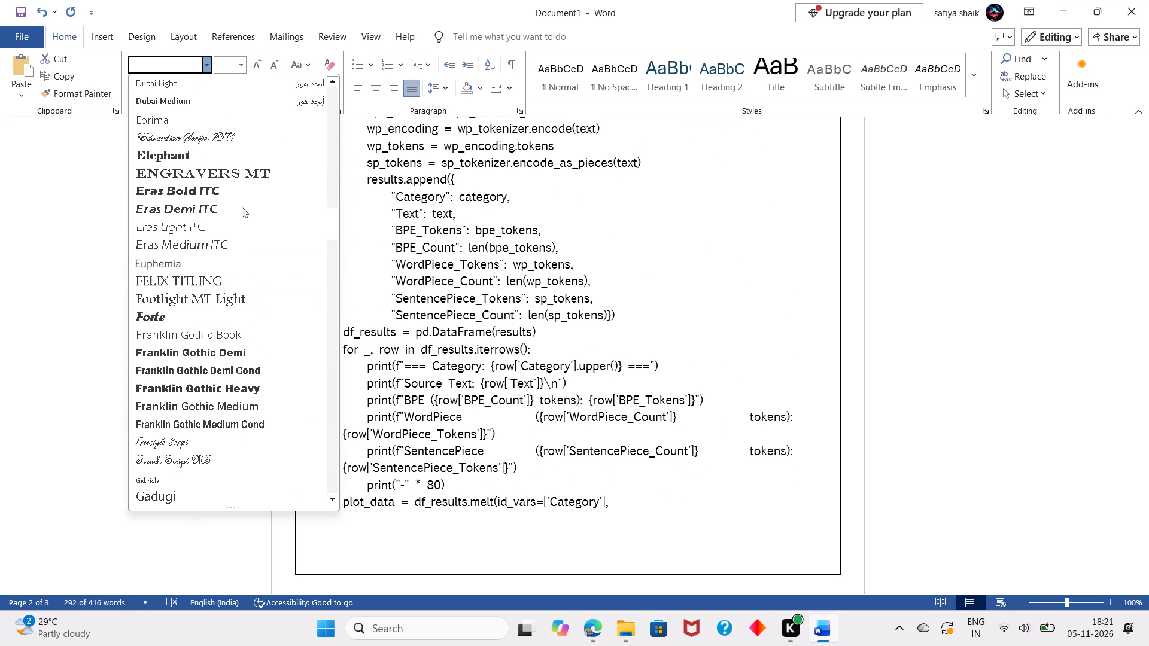
{"action": "scroll", "coordinate": [242, 207], "scroll_direction": "up", "scroll_amount": 1}
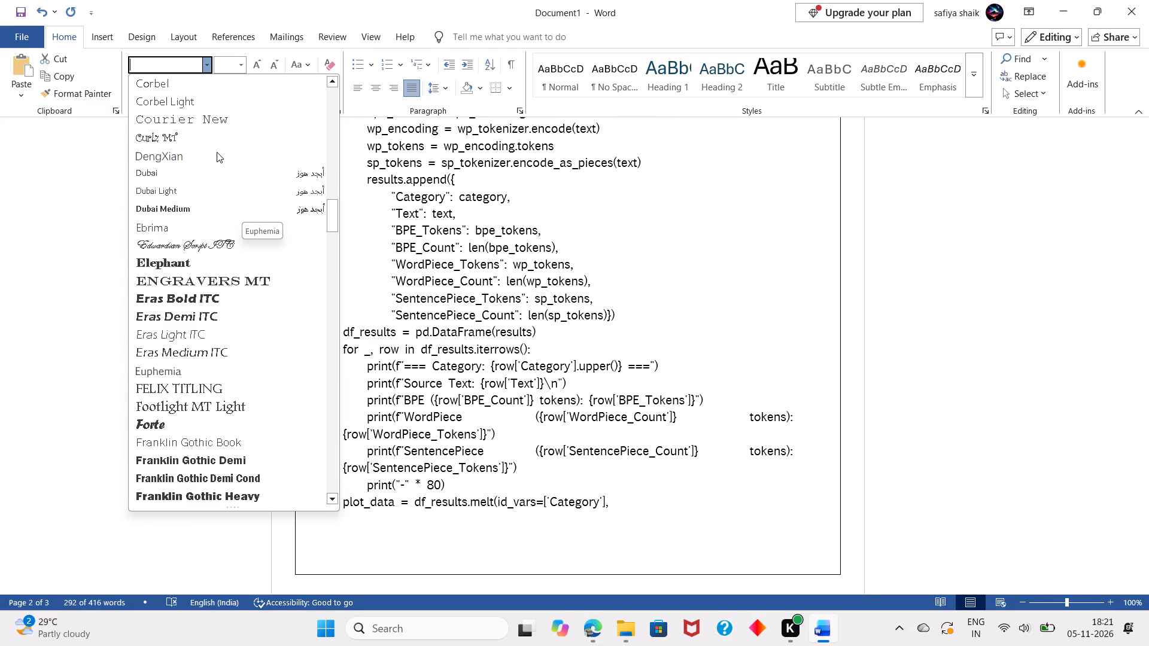
{"action": "scroll", "coordinate": [217, 152], "scroll_direction": "up", "scroll_amount": 1}
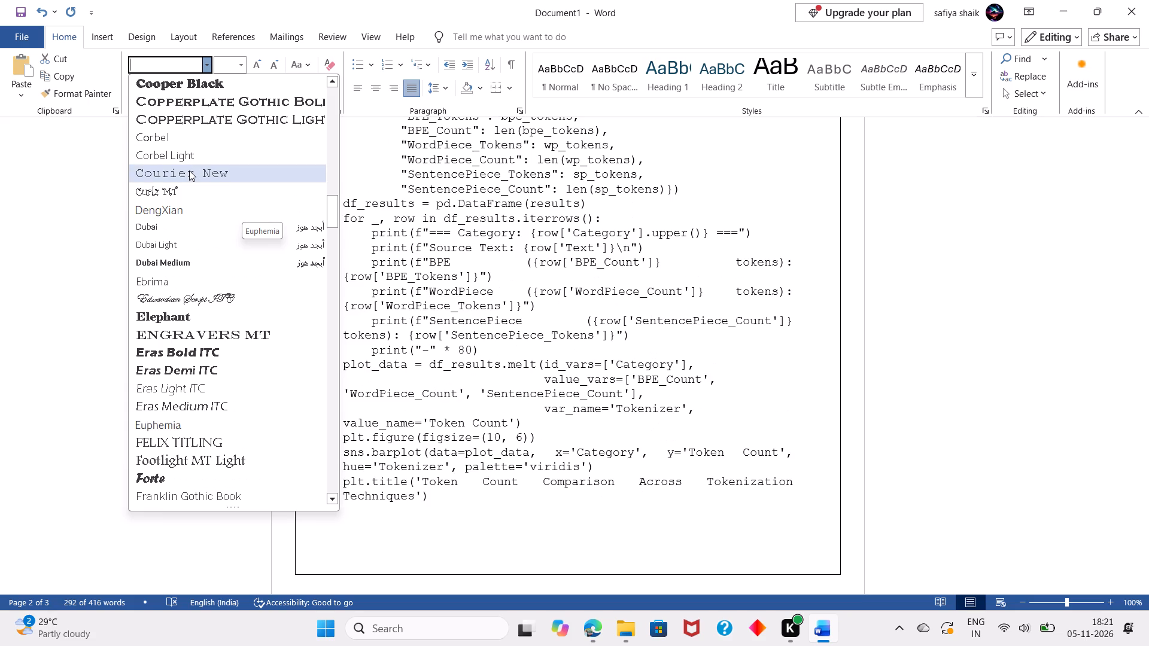
{"action": "left_click", "coordinate": [189, 170]}
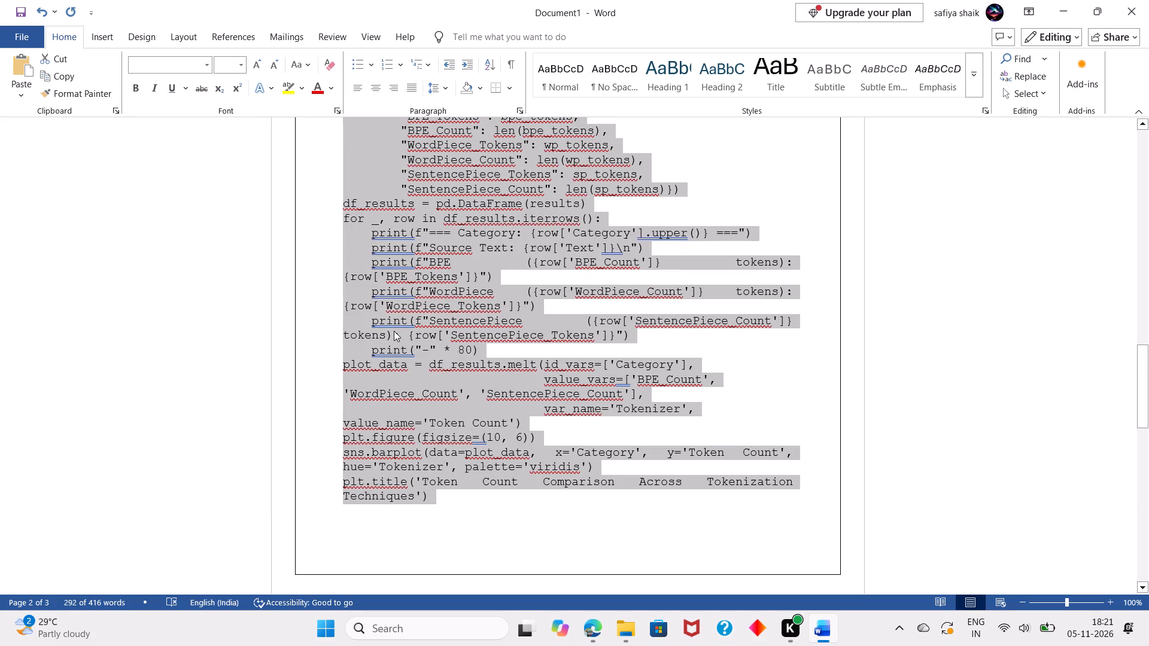
{"action": "scroll", "coordinate": [394, 331], "scroll_direction": "down", "scroll_amount": 3}
{"action": "left_click", "coordinate": [437, 267]}
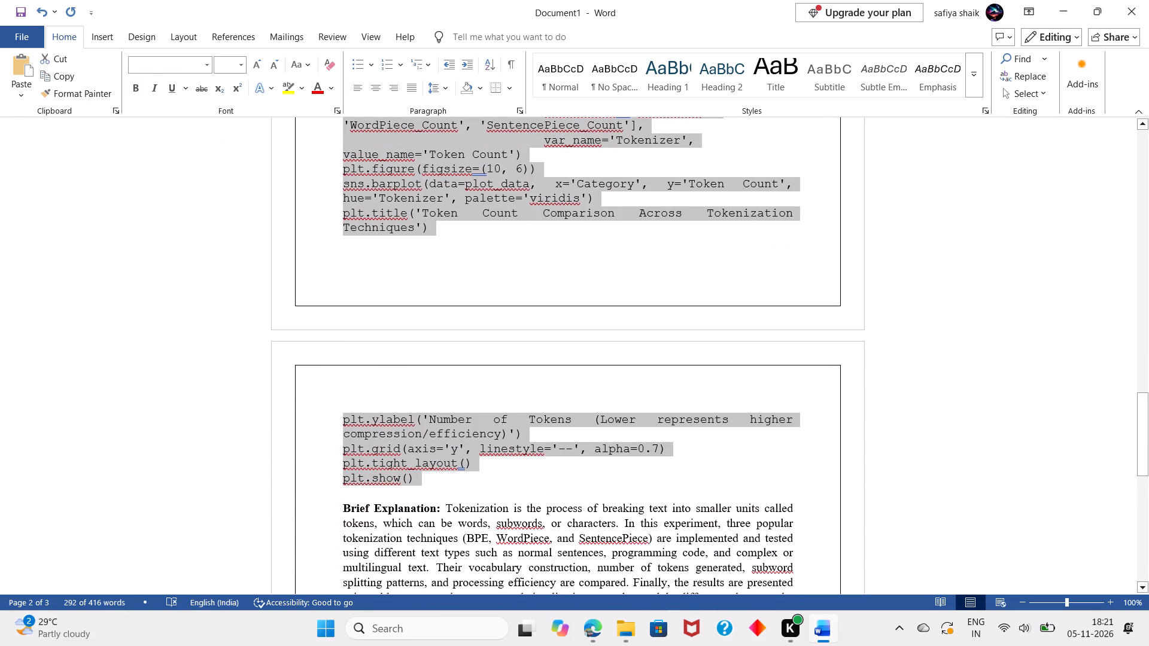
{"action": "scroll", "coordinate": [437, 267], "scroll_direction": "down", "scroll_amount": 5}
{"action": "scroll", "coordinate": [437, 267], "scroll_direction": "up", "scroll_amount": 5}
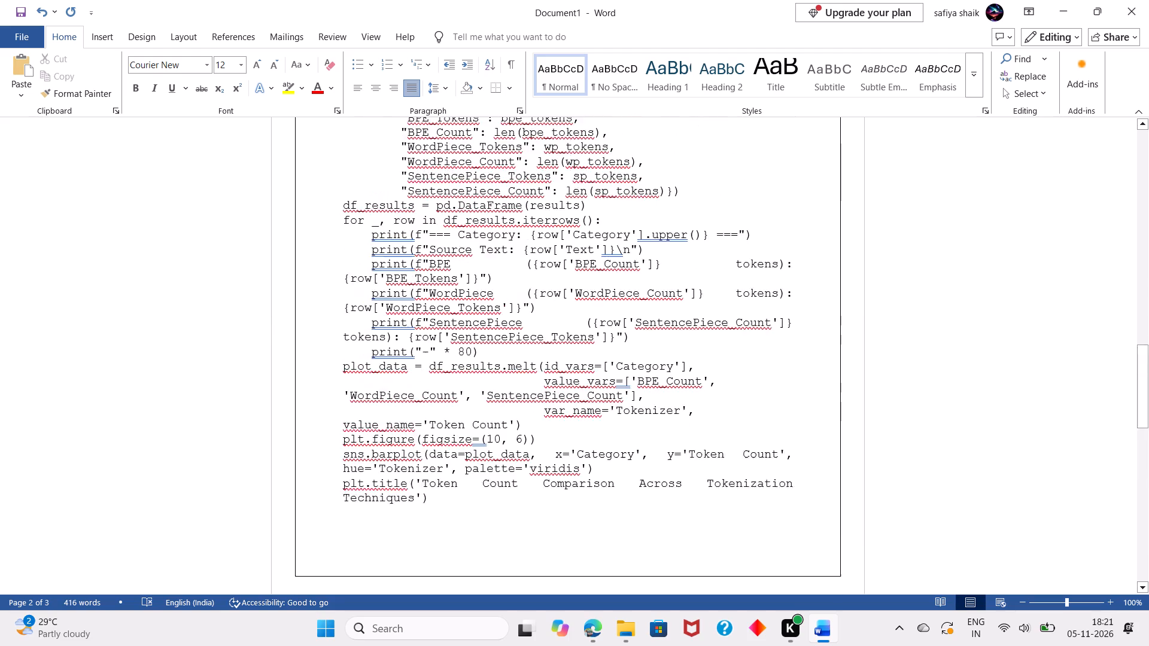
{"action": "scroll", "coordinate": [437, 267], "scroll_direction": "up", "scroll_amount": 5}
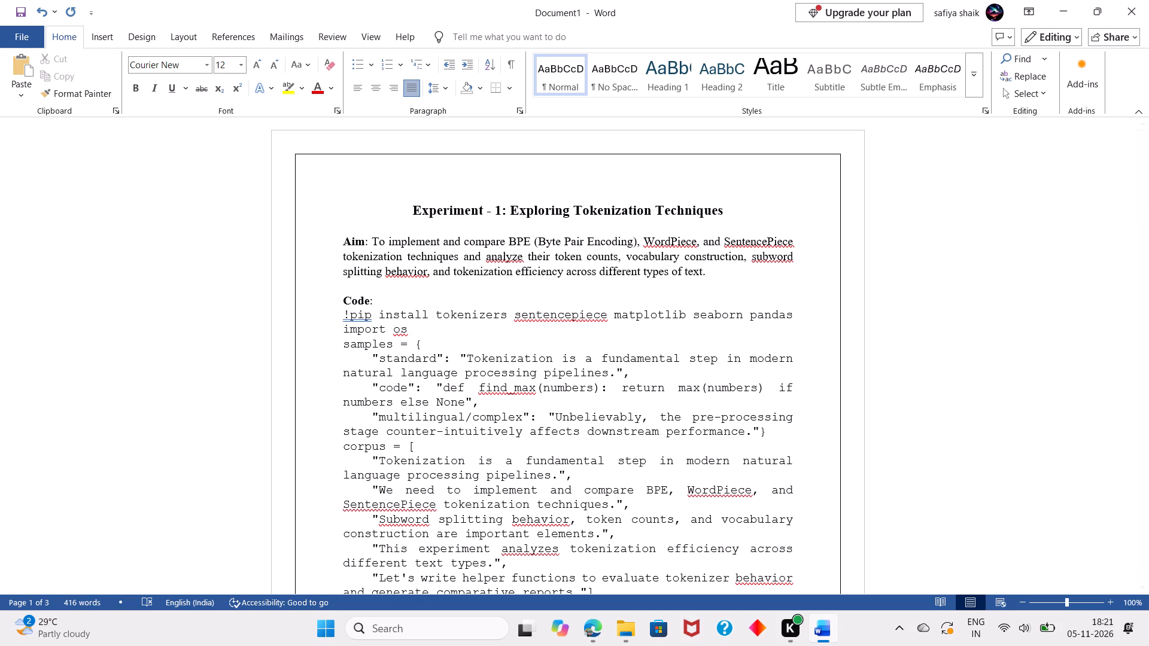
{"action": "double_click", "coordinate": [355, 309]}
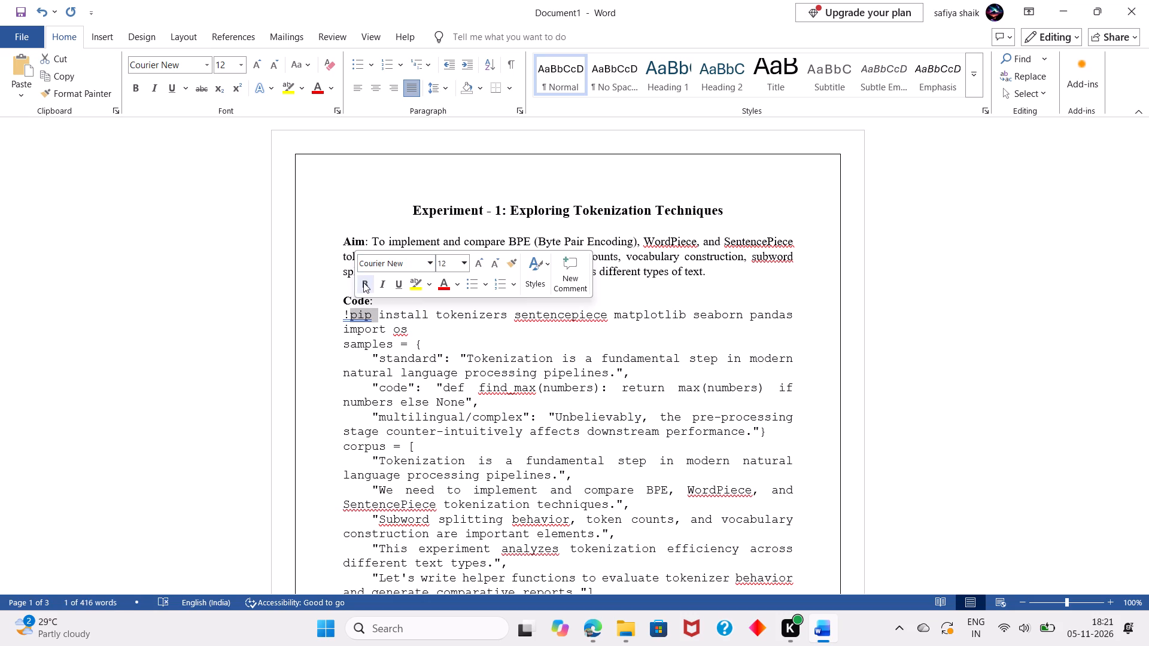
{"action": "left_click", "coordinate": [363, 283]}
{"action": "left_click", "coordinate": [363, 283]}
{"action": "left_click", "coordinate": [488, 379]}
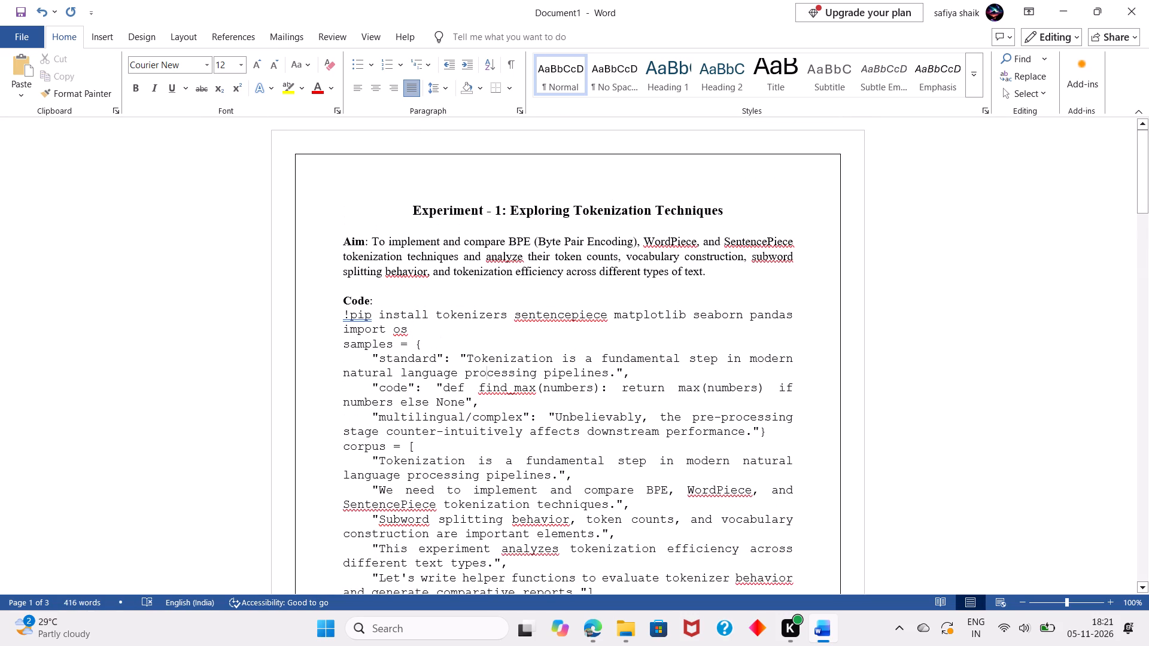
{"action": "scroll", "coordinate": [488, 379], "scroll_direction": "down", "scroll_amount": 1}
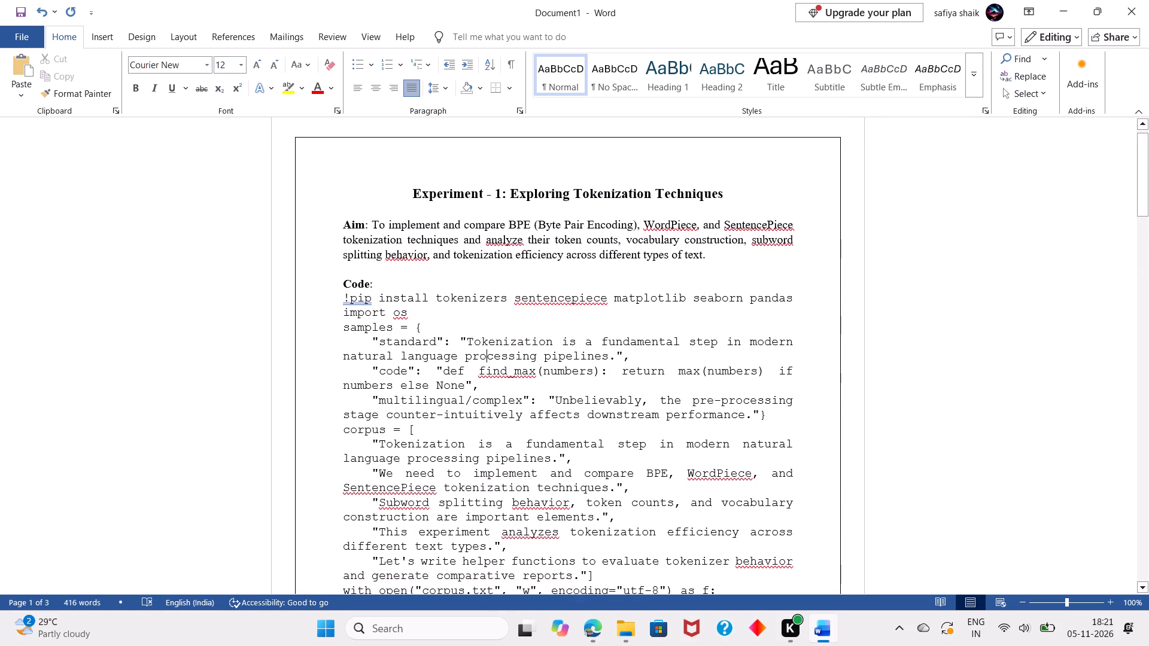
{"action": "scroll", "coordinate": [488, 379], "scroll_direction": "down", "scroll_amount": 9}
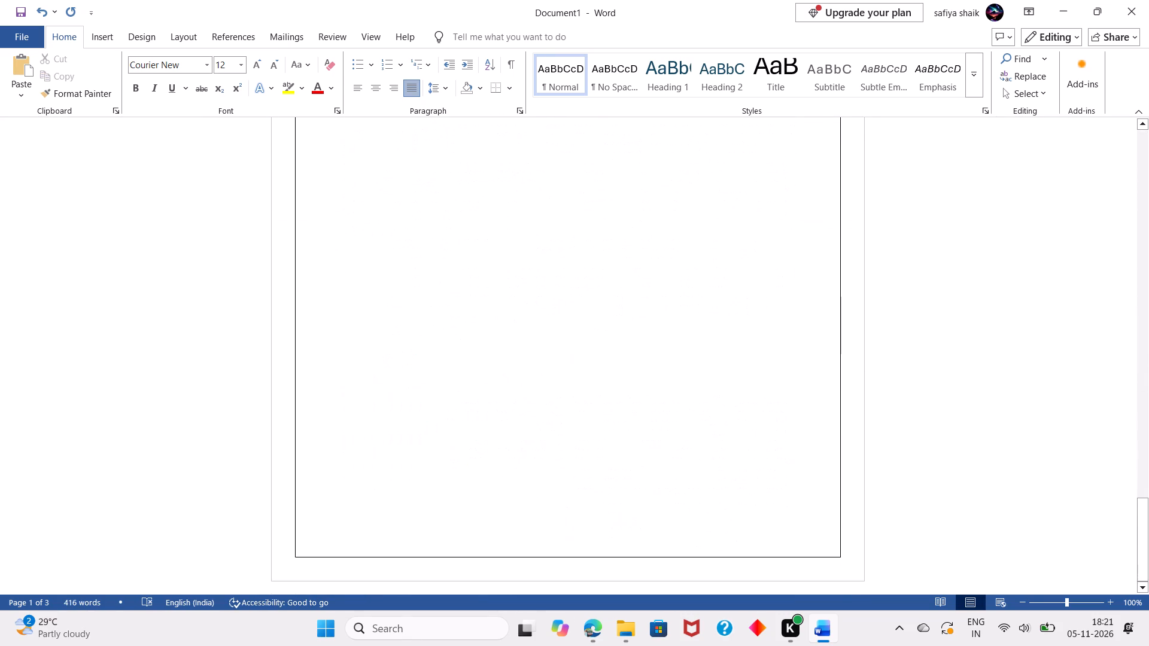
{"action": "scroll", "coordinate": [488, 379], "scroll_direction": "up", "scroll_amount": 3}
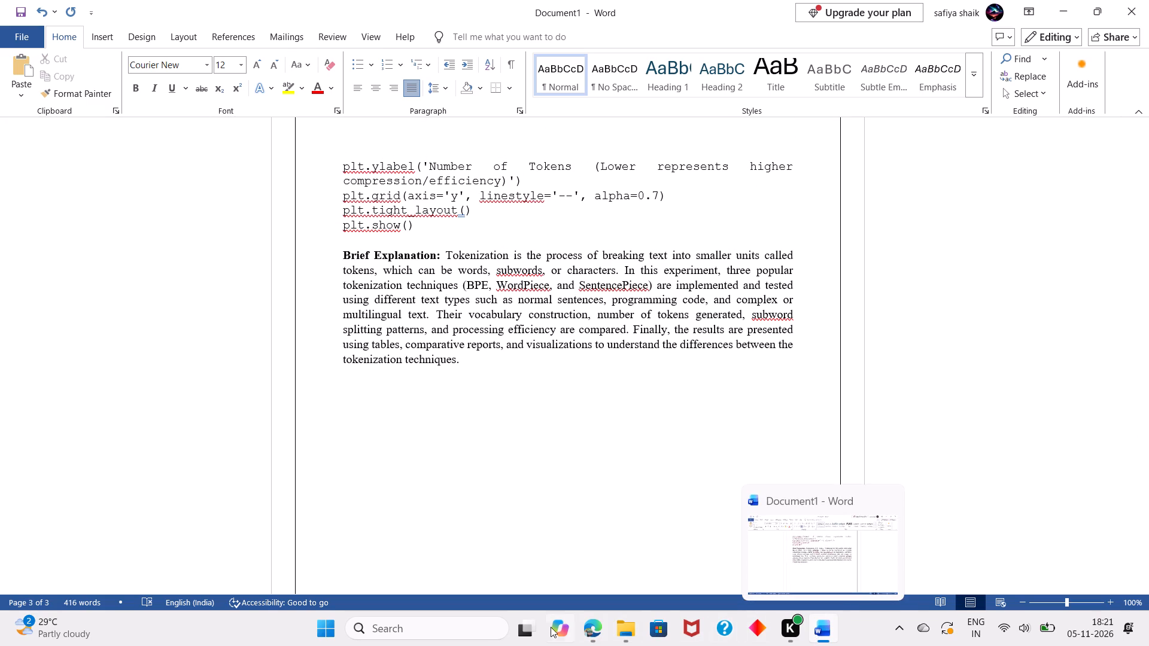
Switch to WhatsApp.
{"action": "left_click", "coordinate": [333, 629]}
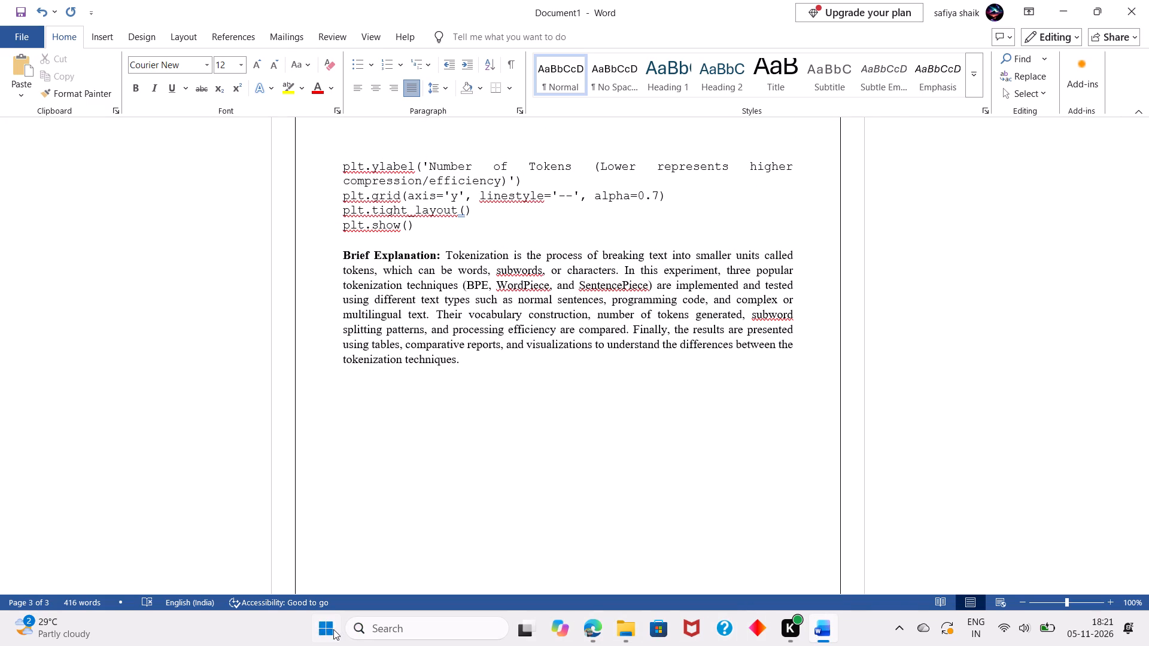
{"action": "left_click", "coordinate": [473, 494]}
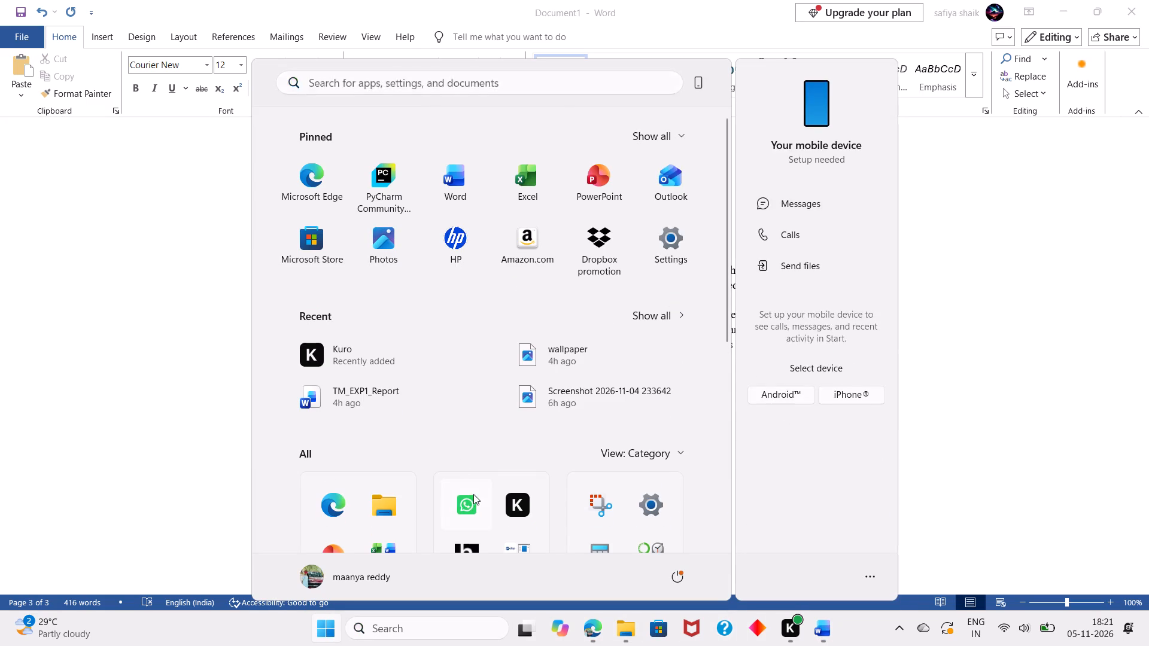
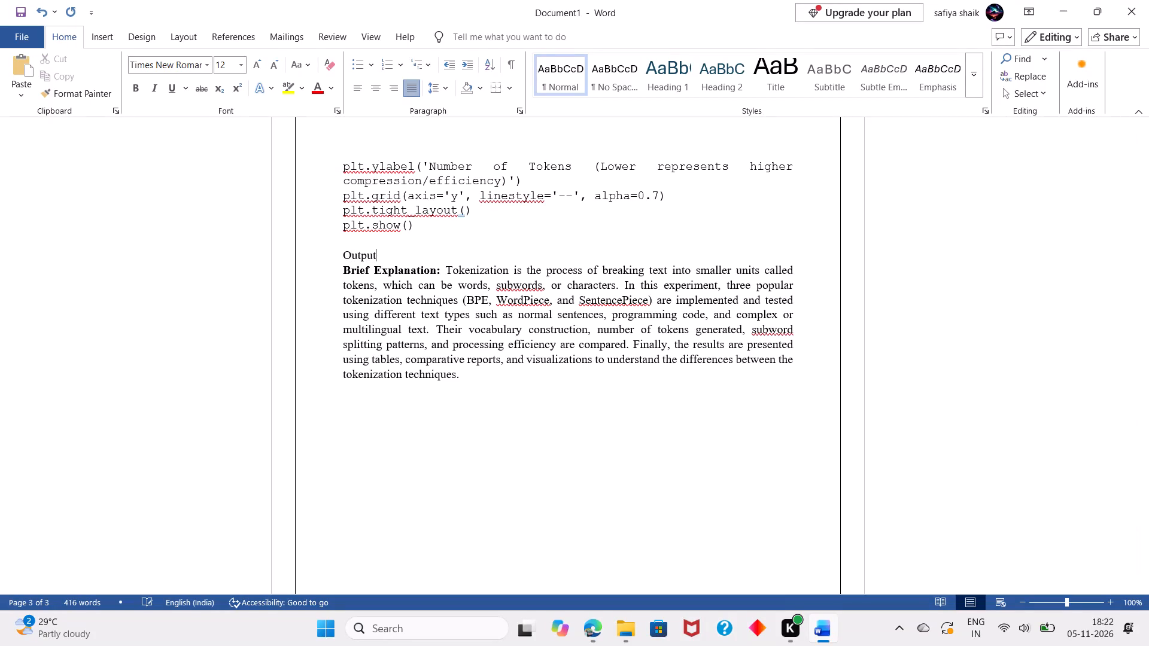
Complete the label as "Output:" with a blank line before the Brief Explanation paragraph, and make the label bold.
{"action": "key", "text": "shift+colon"}
{"action": "key", "text": "Return"}
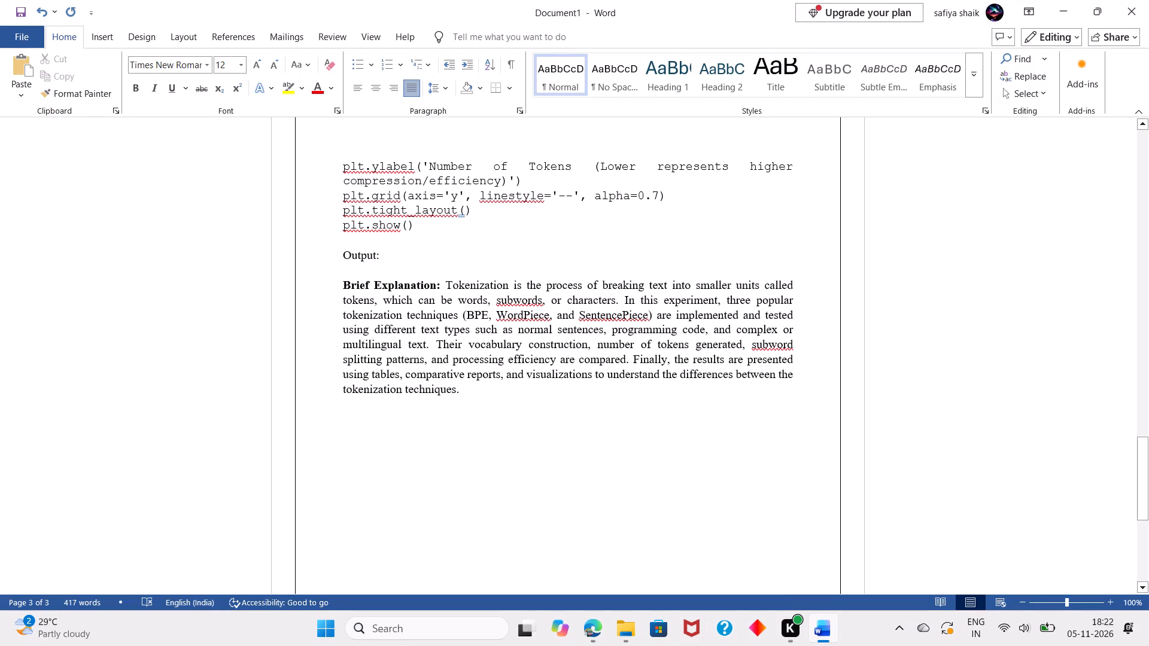
{"action": "left_click_drag", "start_coordinate": [345, 249], "coordinate": [381, 252]}
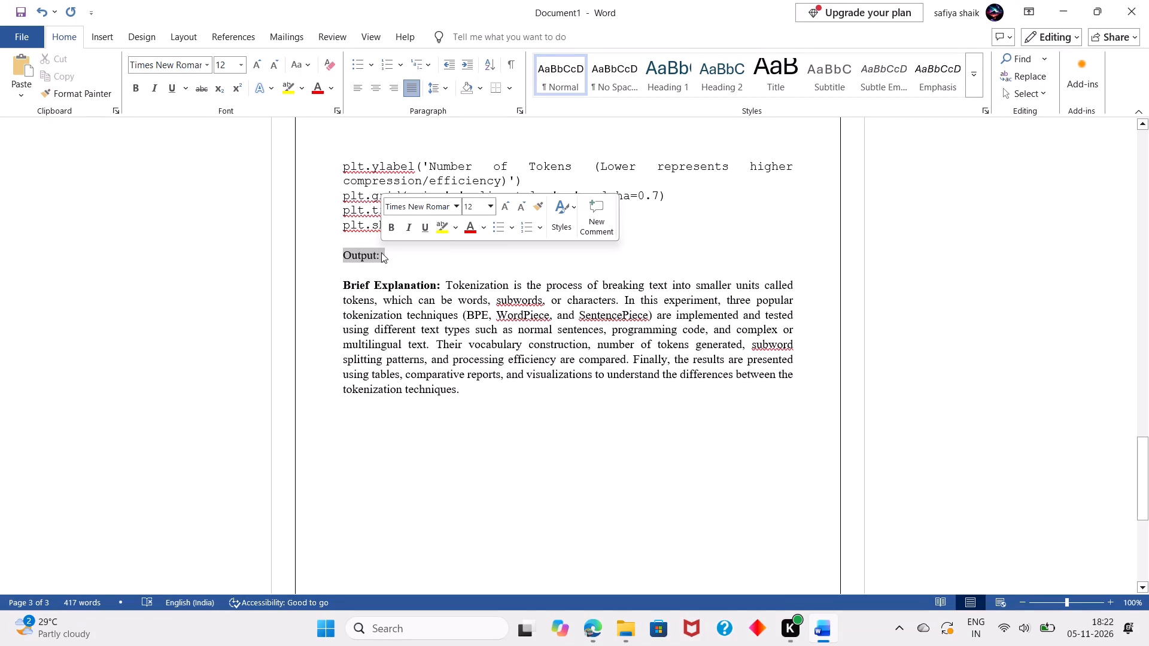
{"action": "left_click", "coordinate": [397, 226]}
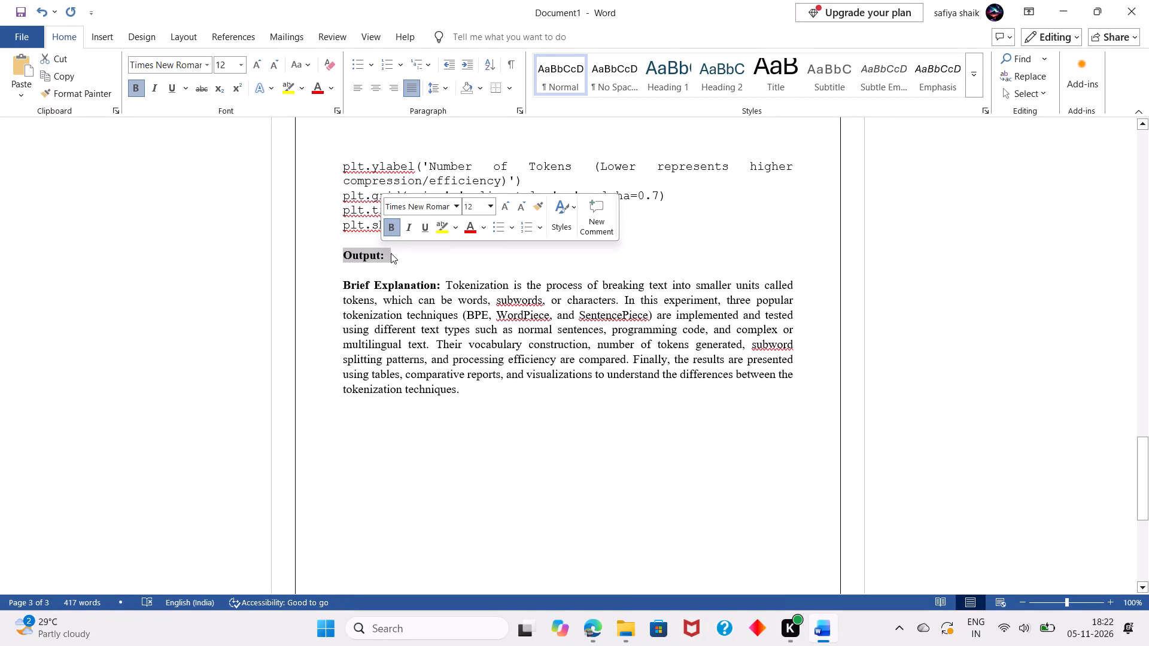
Replace the label word "Output" with "Results", keeping its colon, and add an empty line below the label.
{"action": "left_click", "coordinate": [370, 255]}
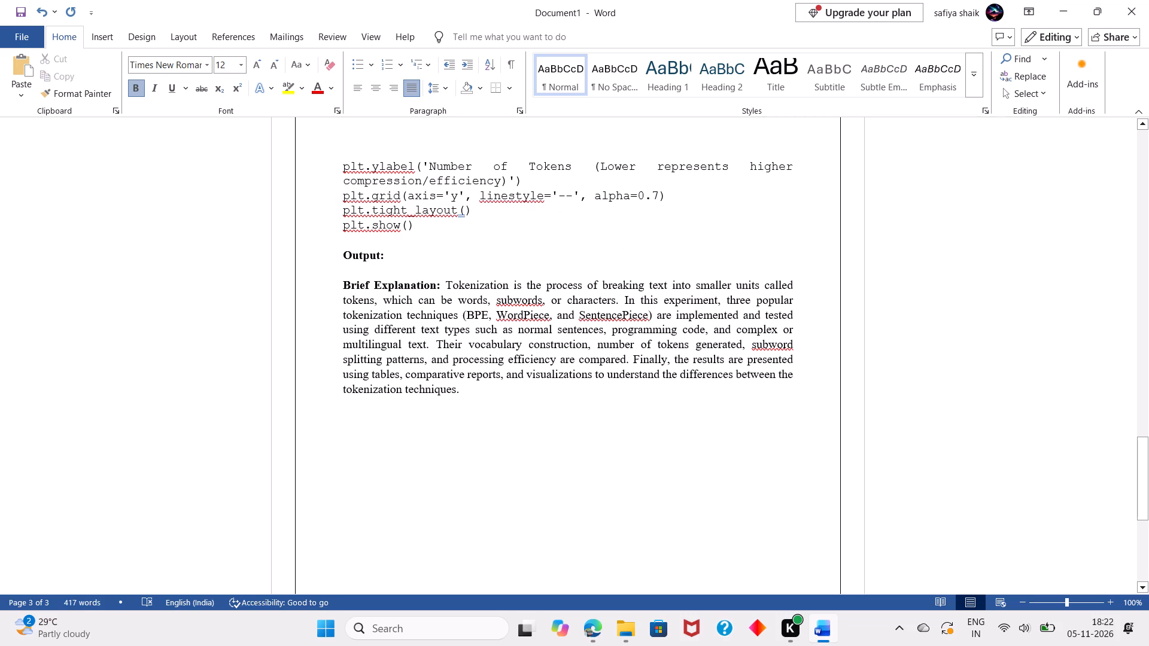
{"action": "left_click", "coordinate": [379, 253]}
{"action": "key", "text": "BackSpace"}
{"action": "key", "text": "BackSpace"}
{"action": "key", "text": "BackSpace"}
{"action": "key", "text": "BackSpace"}
{"action": "key", "text": "BackSpace"}
{"action": "key", "text": "BackSpace"}
{"action": "type", "text": "results"}
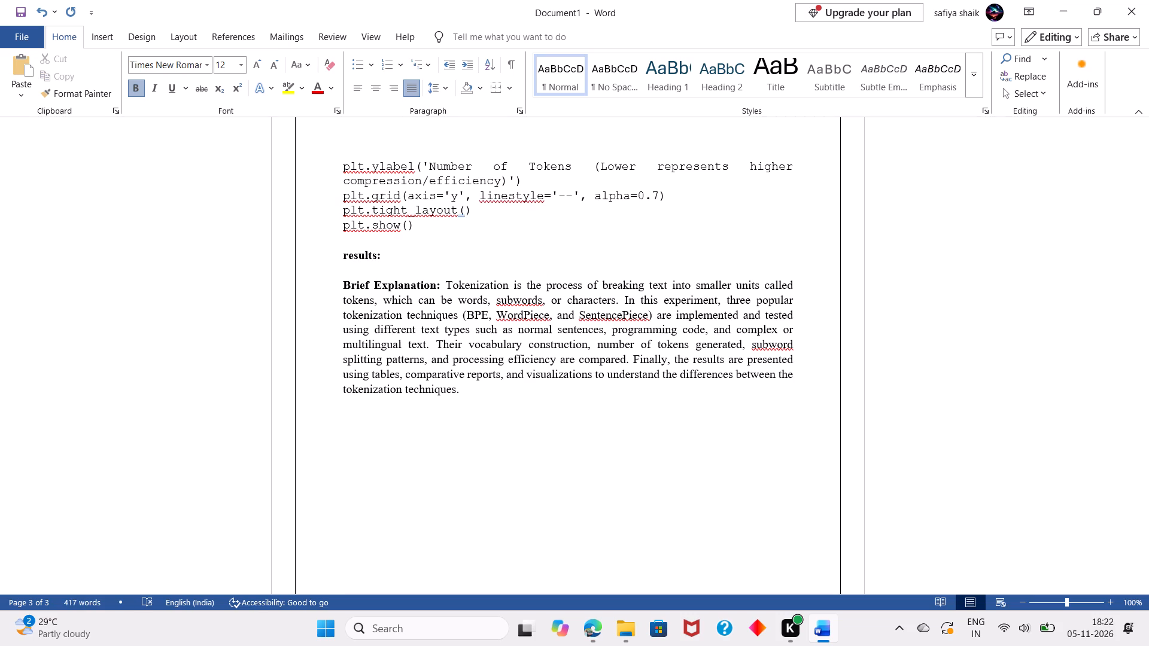
{"action": "left_click", "coordinate": [348, 255]}
{"action": "key", "text": "BackSpace"}
{"action": "key", "text": "shift+r"}
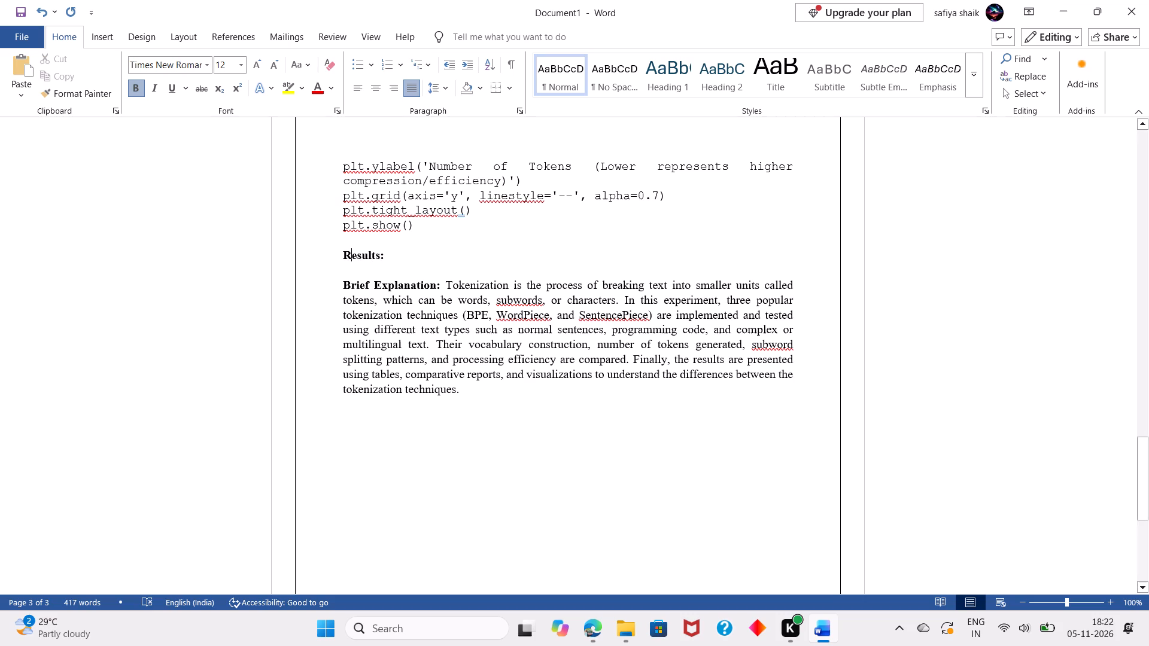
{"action": "left_click", "coordinate": [390, 255]}
{"action": "key", "text": "Return"}
Review the layout of the whole report, from the experiment title through the code to the Brief Explanation paragraph.
{"action": "scroll", "coordinate": [390, 255], "scroll_direction": "up", "scroll_amount": 5}
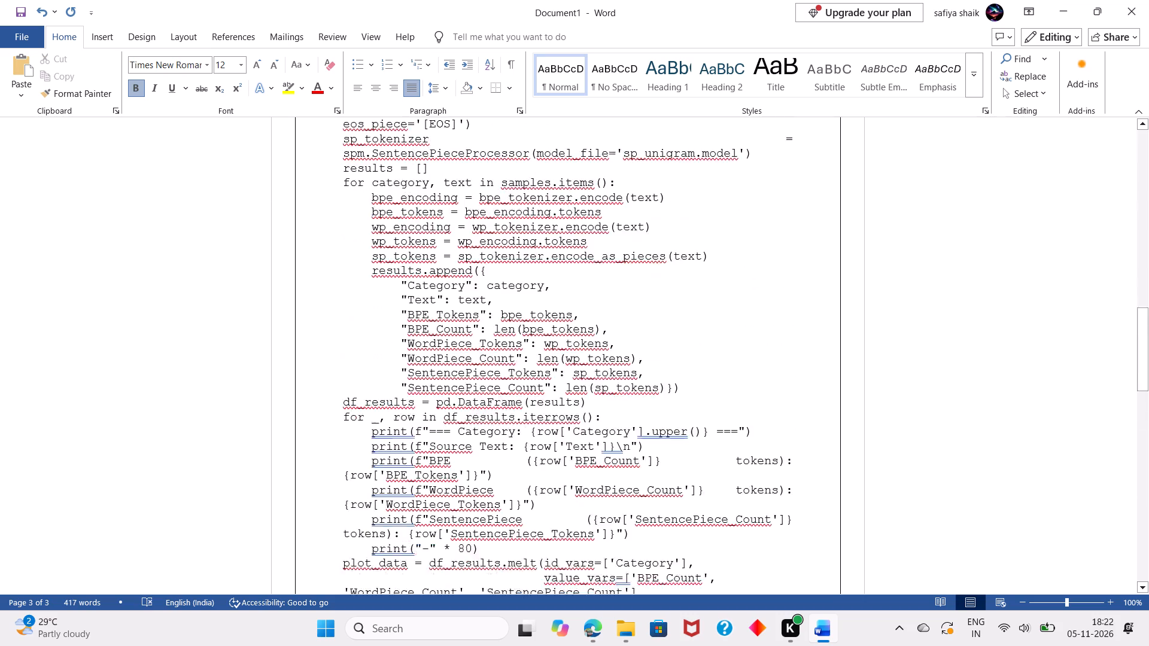
{"action": "scroll", "coordinate": [390, 255], "scroll_direction": "up", "scroll_amount": 5}
{"action": "scroll", "coordinate": [390, 255], "scroll_direction": "down", "scroll_amount": 3}
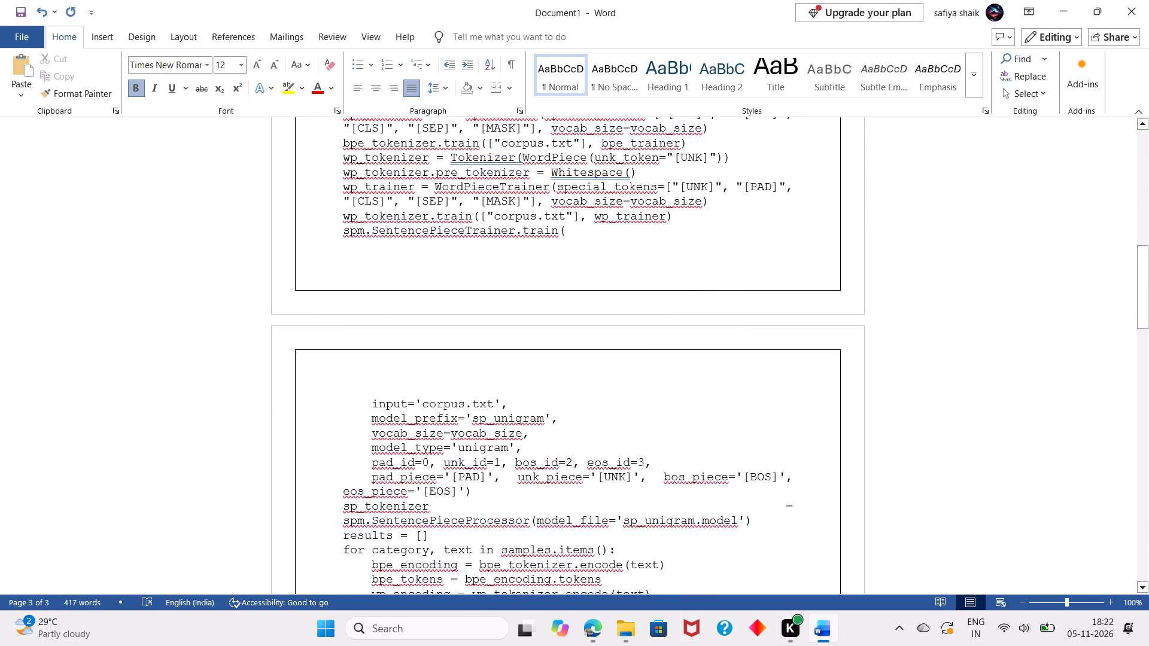
{"action": "scroll", "coordinate": [390, 255], "scroll_direction": "up", "scroll_amount": 7}
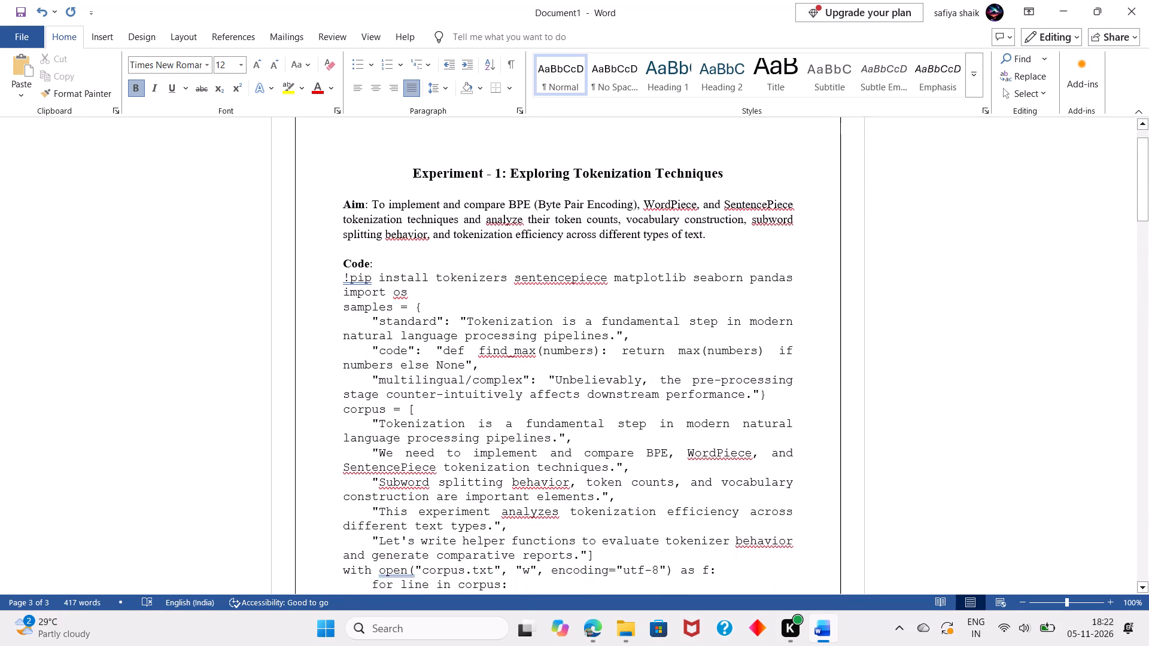
{"action": "scroll", "coordinate": [390, 255], "scroll_direction": "up", "scroll_amount": 1}
{"action": "scroll", "coordinate": [390, 255], "scroll_direction": "down", "scroll_amount": 4}
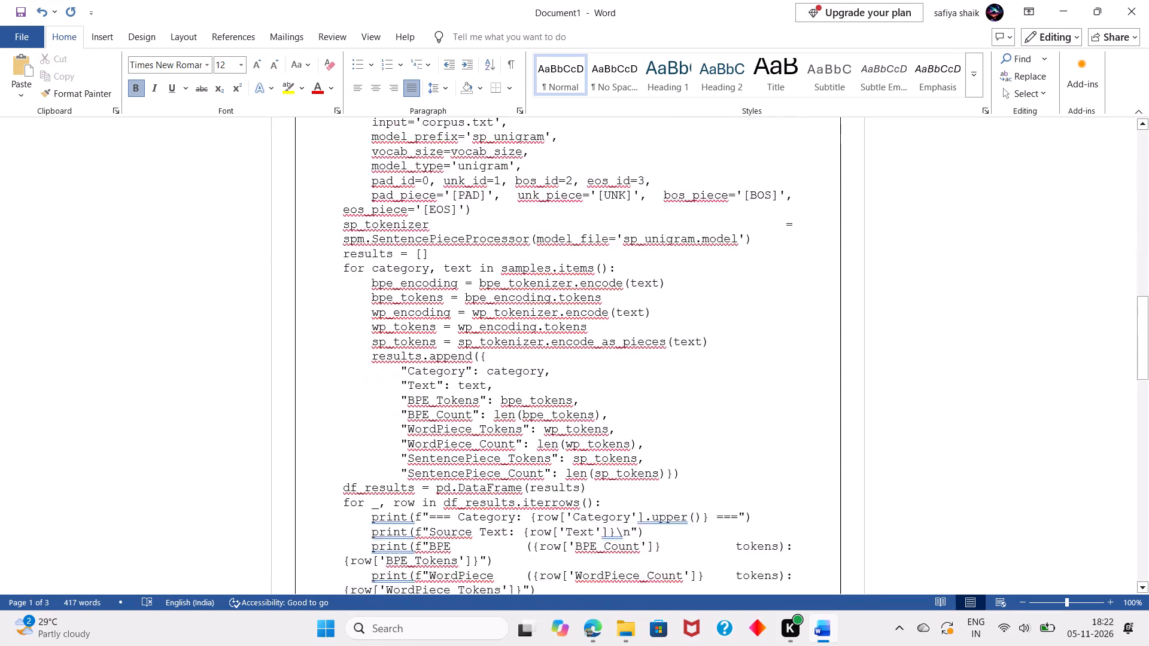
{"action": "scroll", "coordinate": [390, 255], "scroll_direction": "down", "scroll_amount": 5}
{"action": "scroll", "coordinate": [390, 255], "scroll_direction": "up", "scroll_amount": 1}
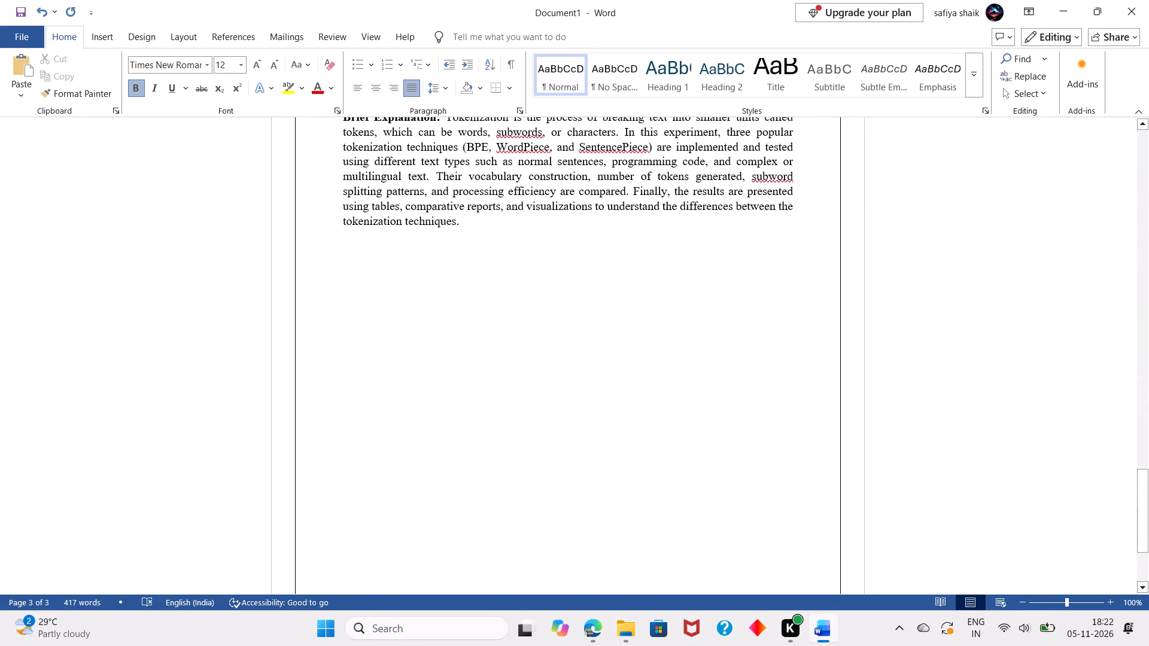
Switch to the genai-1.ipynb notebook in Edge and copy the printed output for all three categories, STANDARD through MULTILINGUAL/COMPLEX.
{"action": "left_click", "coordinate": [593, 627]}
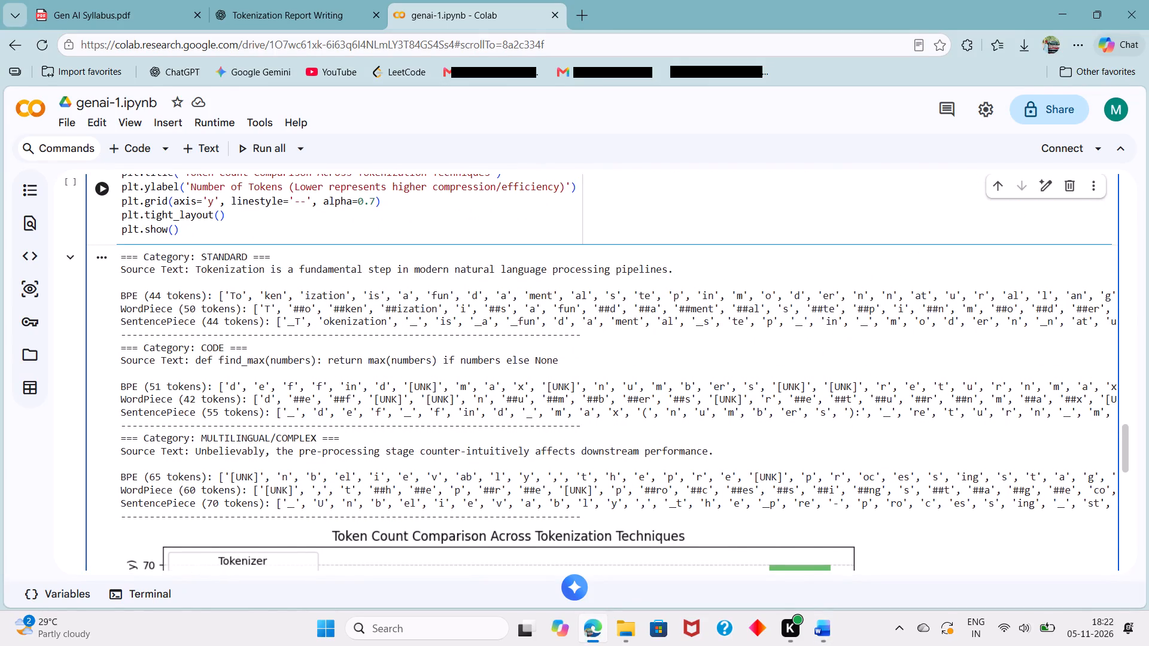
{"action": "scroll", "coordinate": [251, 307], "scroll_direction": "left", "scroll_amount": 2}
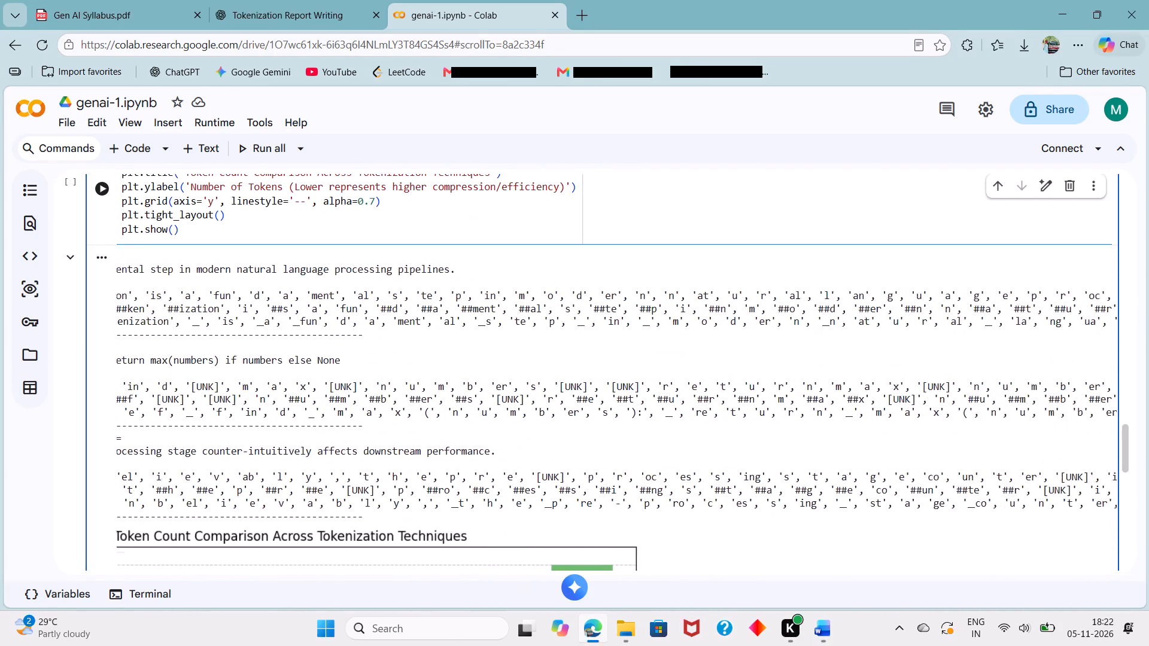
{"action": "scroll", "coordinate": [251, 307], "scroll_direction": "left", "scroll_amount": 3}
{"action": "scroll", "coordinate": [251, 307], "scroll_direction": "right", "scroll_amount": 3}
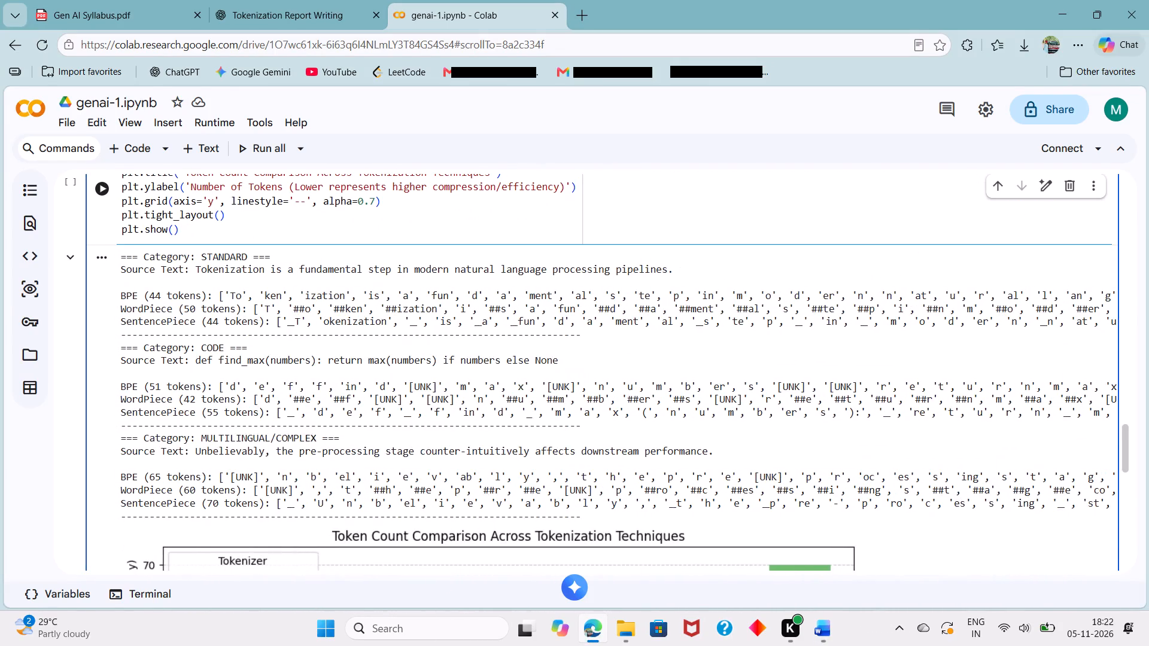
{"action": "left_click_drag", "start_coordinate": [120, 254], "coordinate": [308, 566]}
{"action": "key", "text": "ctrl+c"}
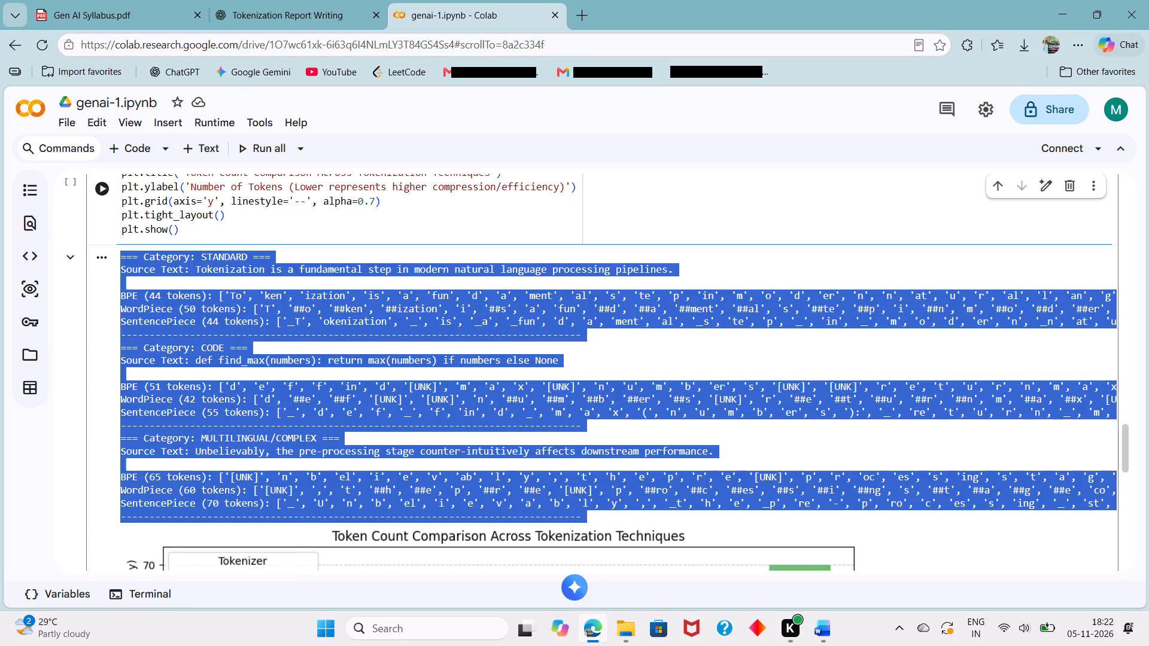
{"action": "left_click", "coordinate": [464, 386]}
Switch back to the Word report and paste the copied tokenization output beneath the "Results:" label.
{"action": "key", "text": "alt+Tab"}
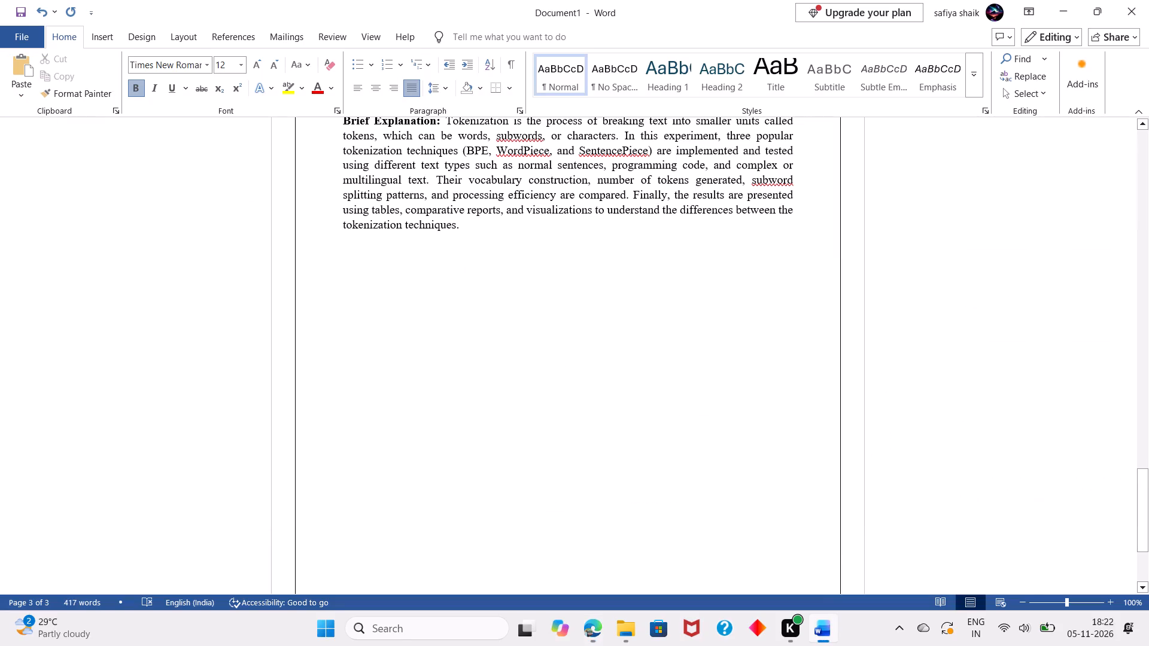
{"action": "scroll", "coordinate": [473, 279], "scroll_direction": "up", "scroll_amount": 3}
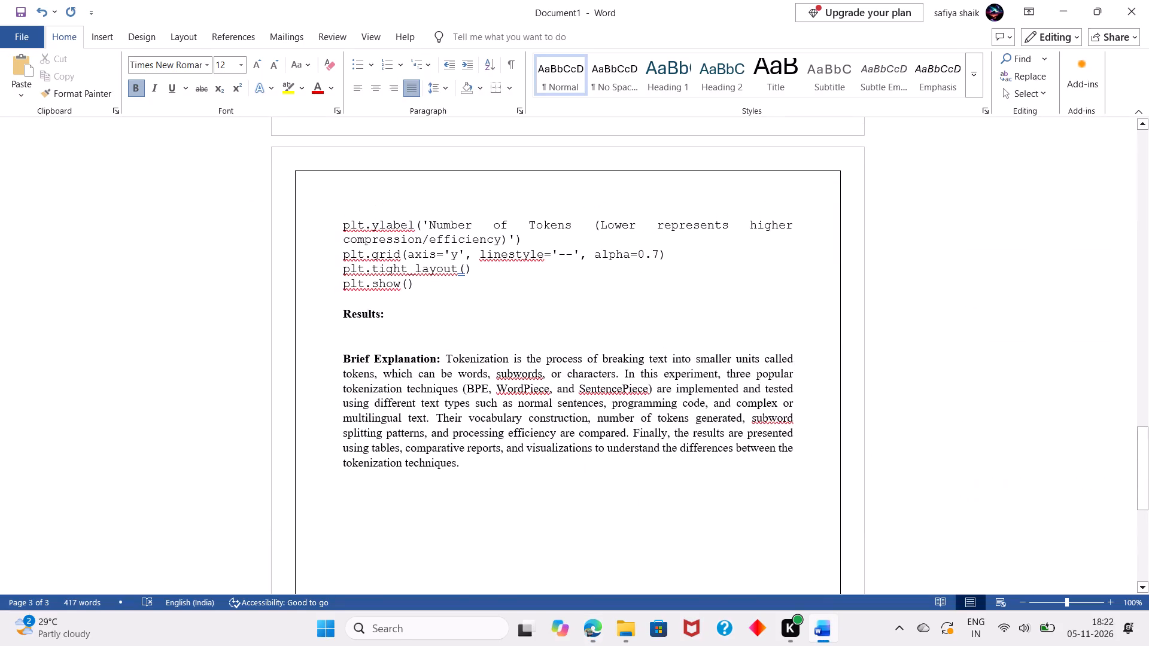
{"action": "key", "text": "ctrl+v"}
{"action": "scroll", "coordinate": [463, 314], "scroll_direction": "up", "scroll_amount": 3}
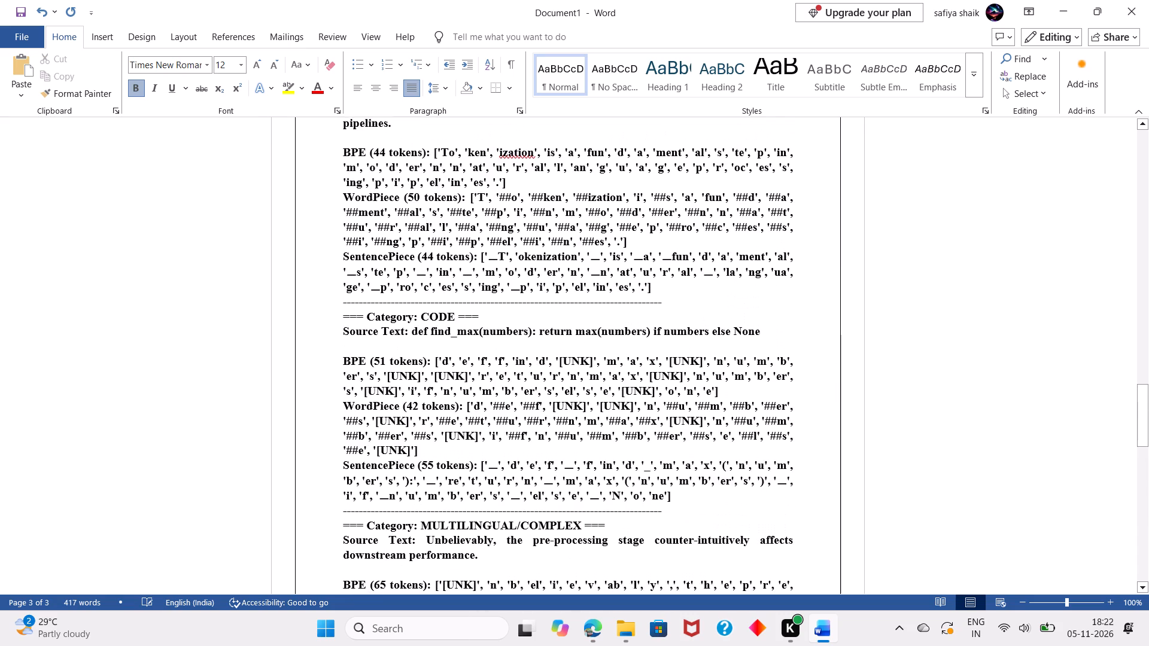
{"action": "scroll", "coordinate": [463, 314], "scroll_direction": "up", "scroll_amount": 1}
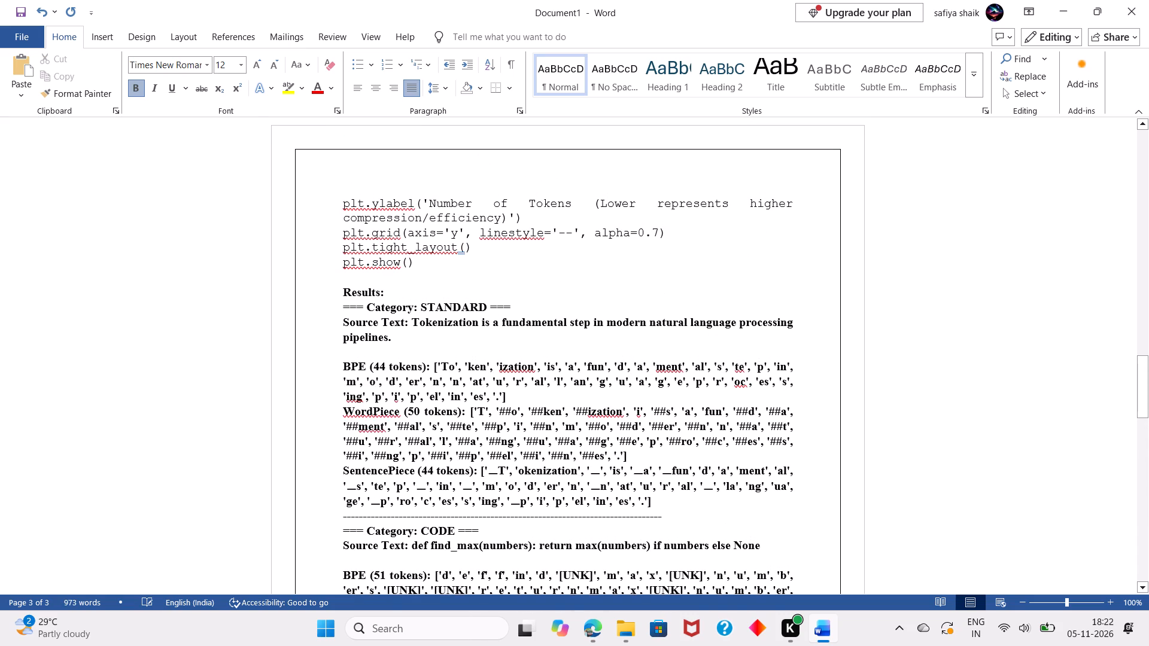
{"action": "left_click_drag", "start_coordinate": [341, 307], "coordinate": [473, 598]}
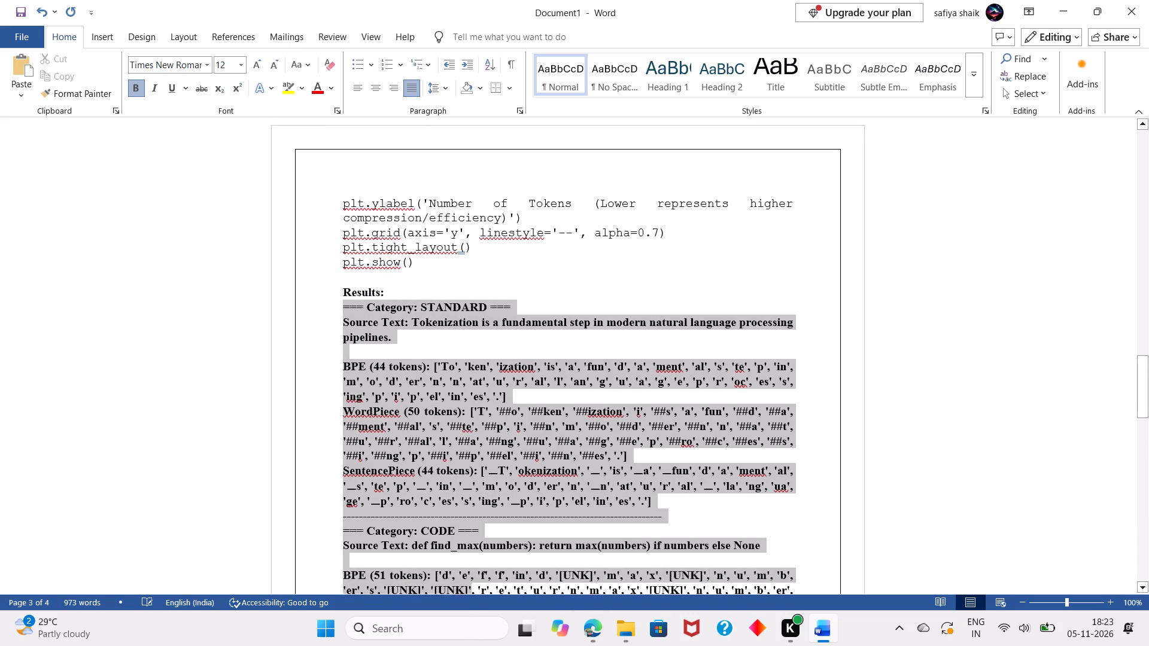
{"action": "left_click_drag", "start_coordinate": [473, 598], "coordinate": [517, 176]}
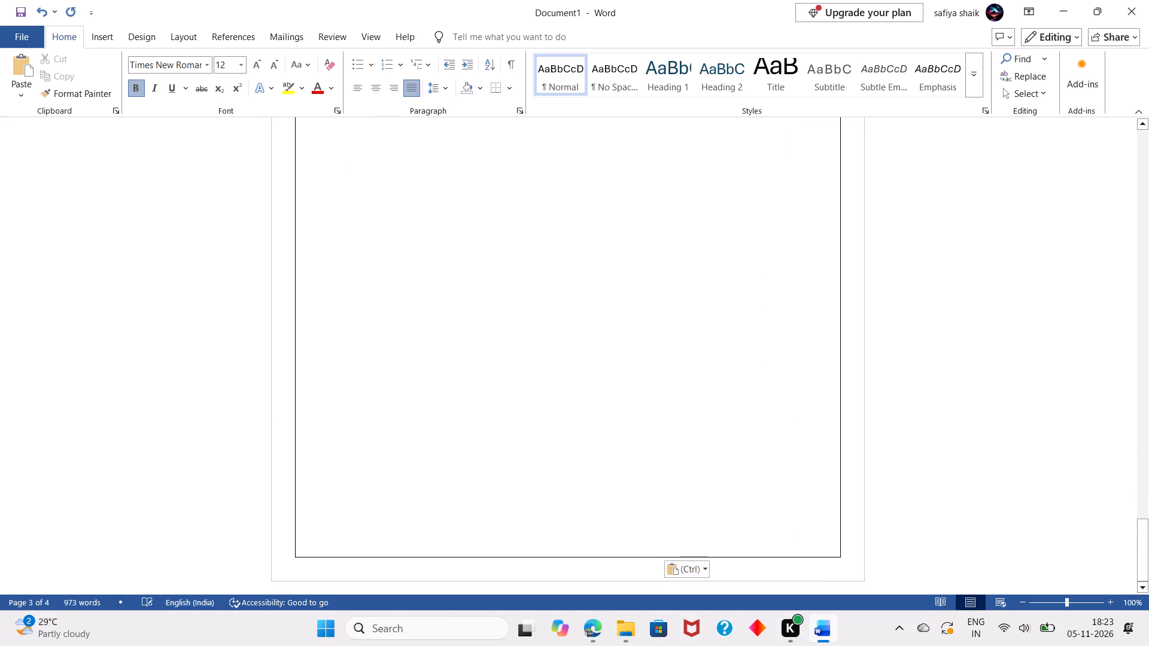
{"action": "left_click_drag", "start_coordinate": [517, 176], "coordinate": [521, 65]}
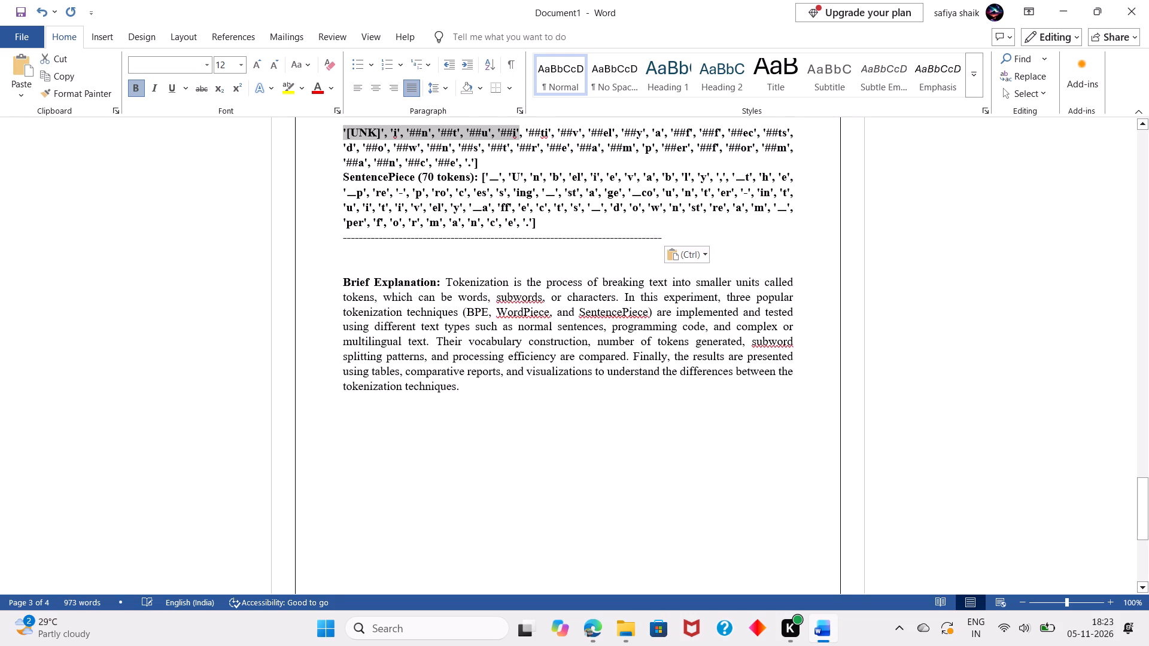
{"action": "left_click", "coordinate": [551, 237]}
Remove the bold formatting from all the pasted output, from the STANDARD category line to the final dashed line.
{"action": "scroll", "coordinate": [551, 237], "scroll_direction": "up", "scroll_amount": 5}
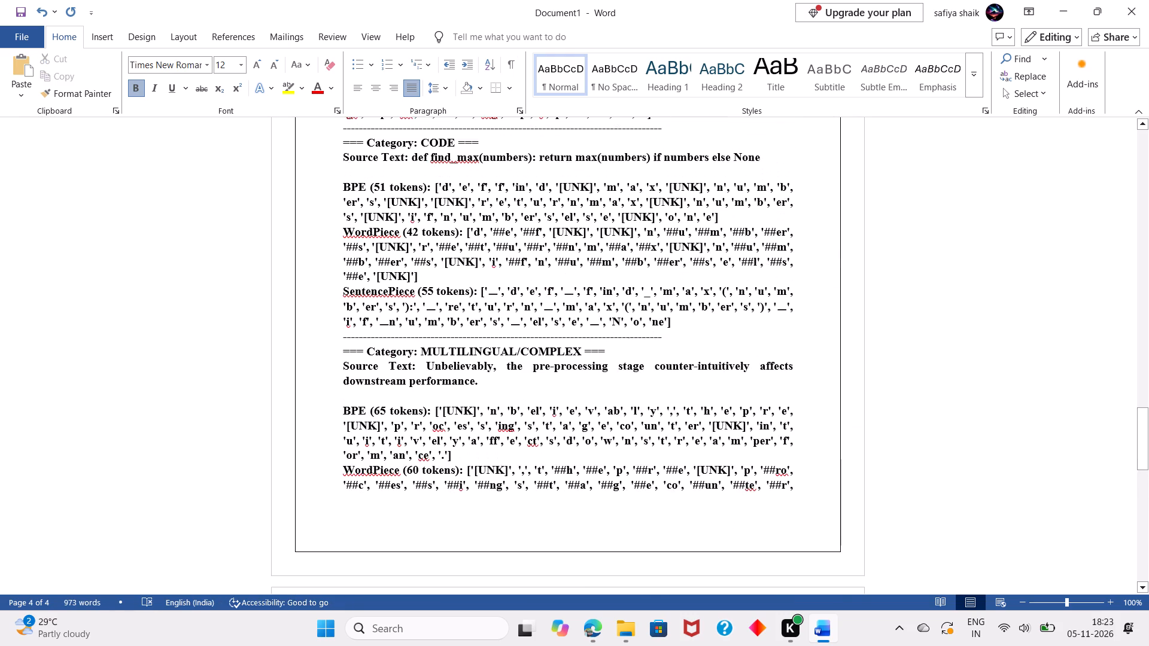
{"action": "scroll", "coordinate": [485, 229], "scroll_direction": "up", "scroll_amount": 2}
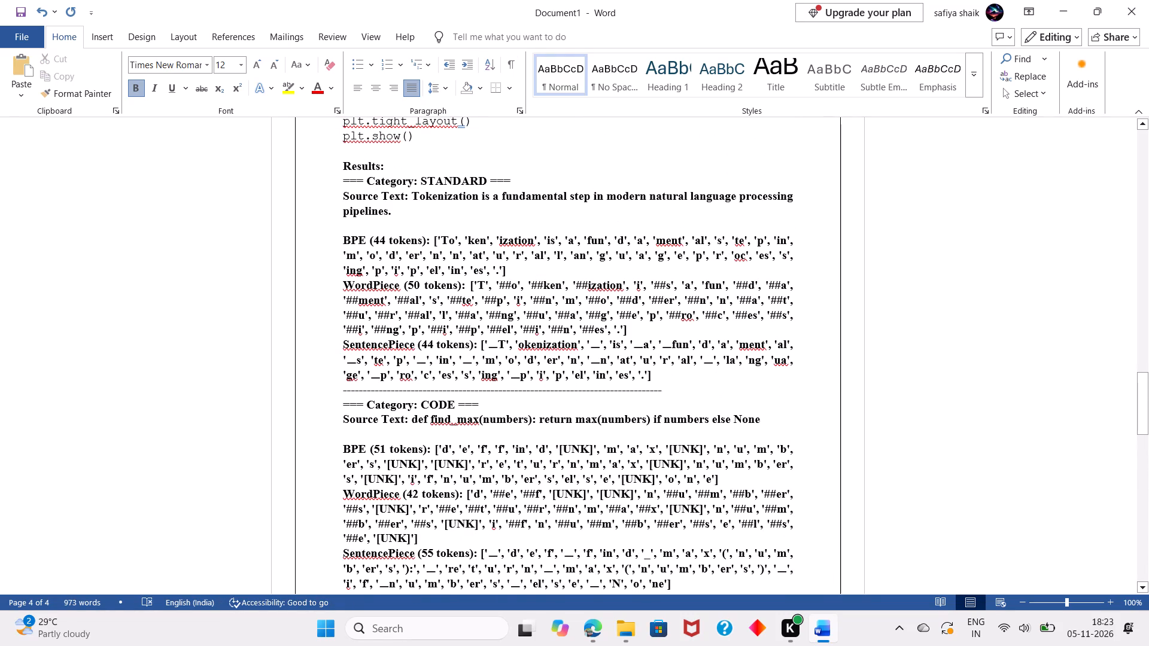
{"action": "left_click_drag", "start_coordinate": [340, 180], "coordinate": [521, 443]}
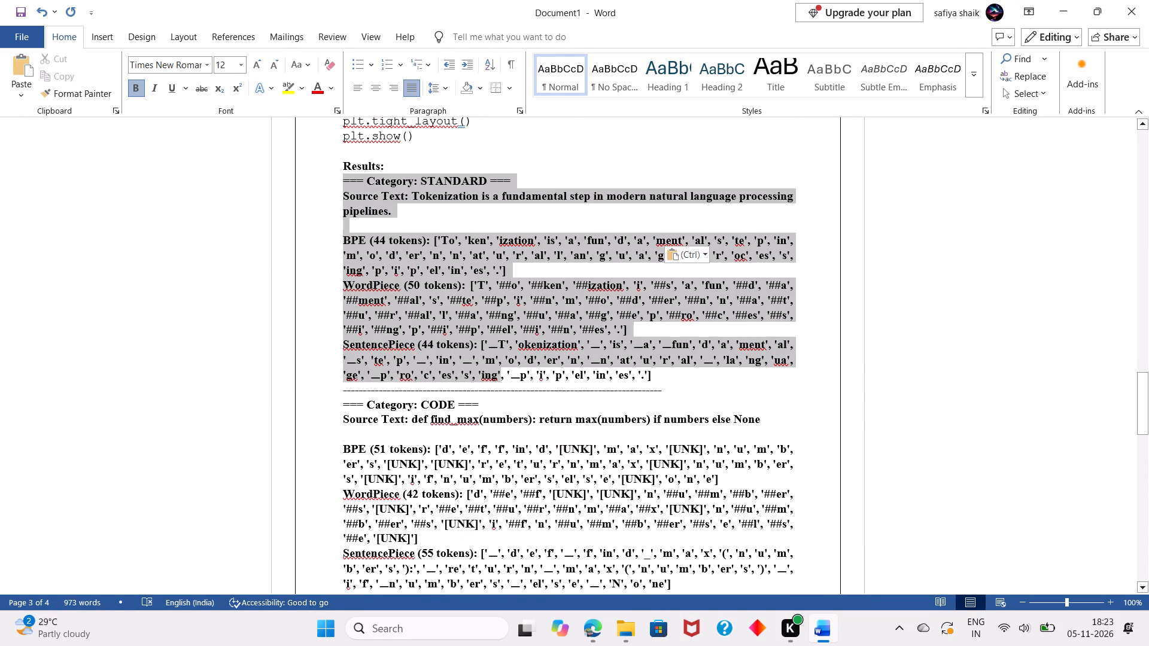
{"action": "left_click_drag", "start_coordinate": [521, 443], "coordinate": [563, 581]}
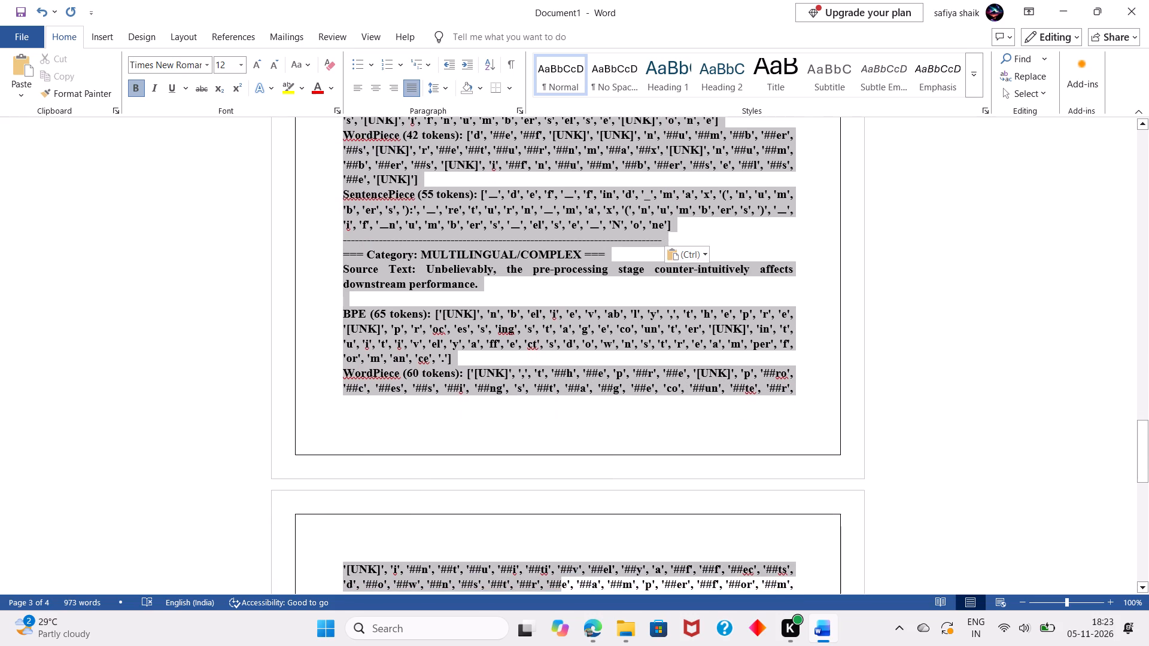
{"action": "left_click_drag", "start_coordinate": [563, 581], "coordinate": [637, 418]}
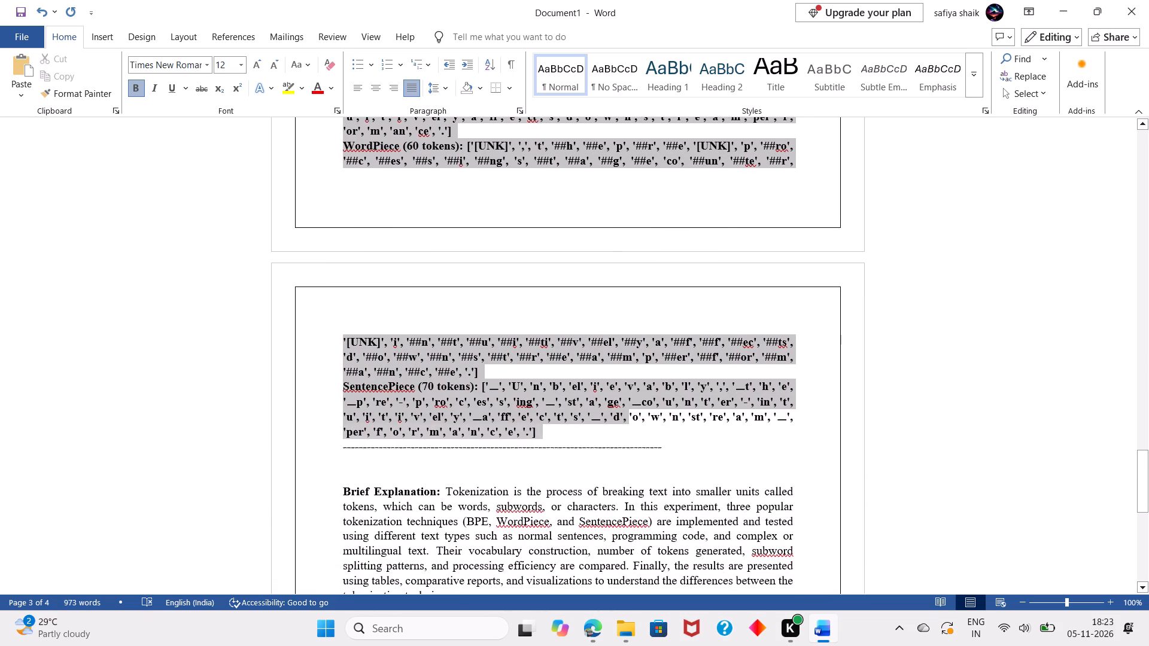
{"action": "left_click_drag", "start_coordinate": [637, 418], "coordinate": [664, 442]}
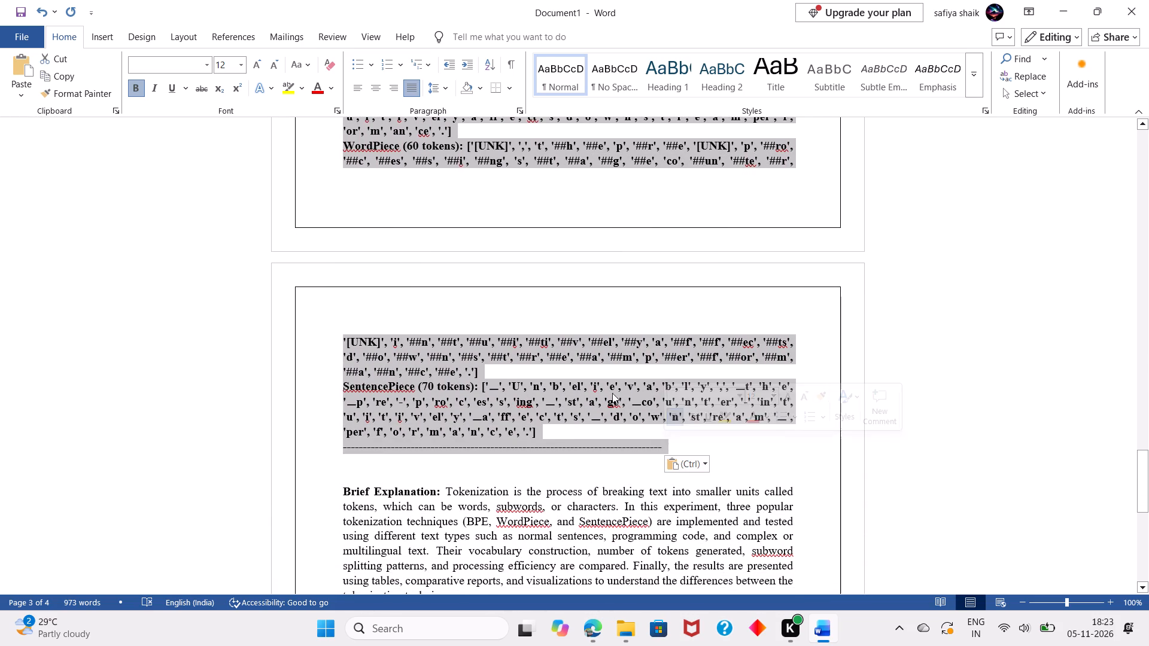
{"action": "left_click", "coordinate": [681, 414]}
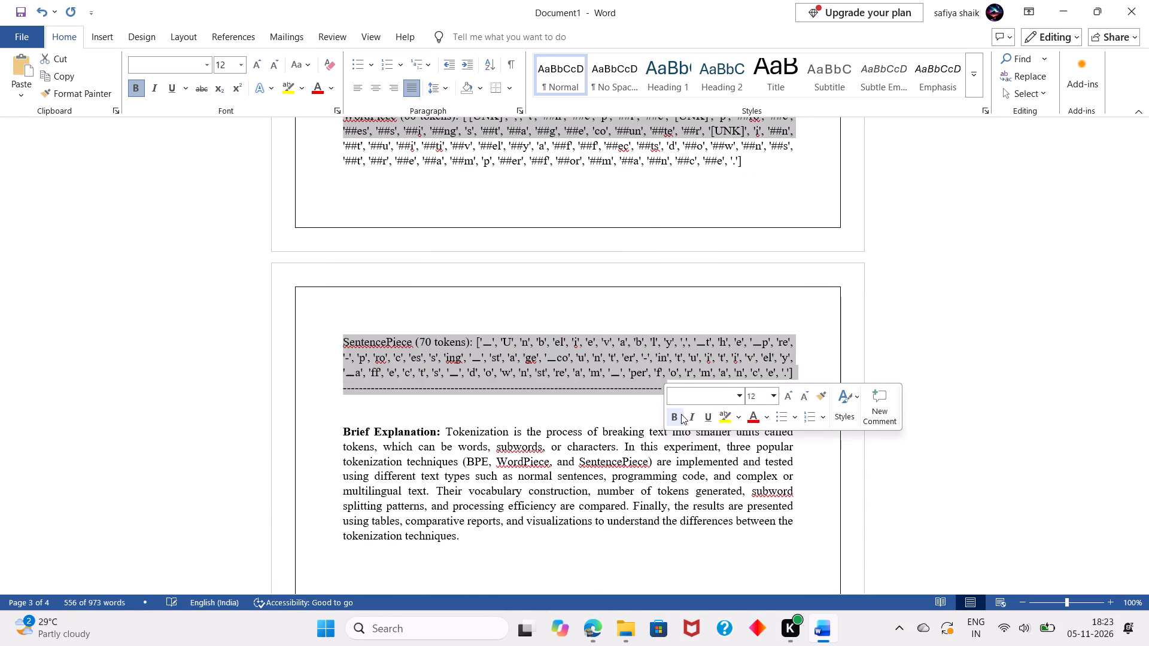
Set the font of the whole pasted output to Times New Roman and check the formatted Results section.
{"action": "left_click", "coordinate": [205, 62]}
{"action": "left_click", "coordinate": [189, 168]}
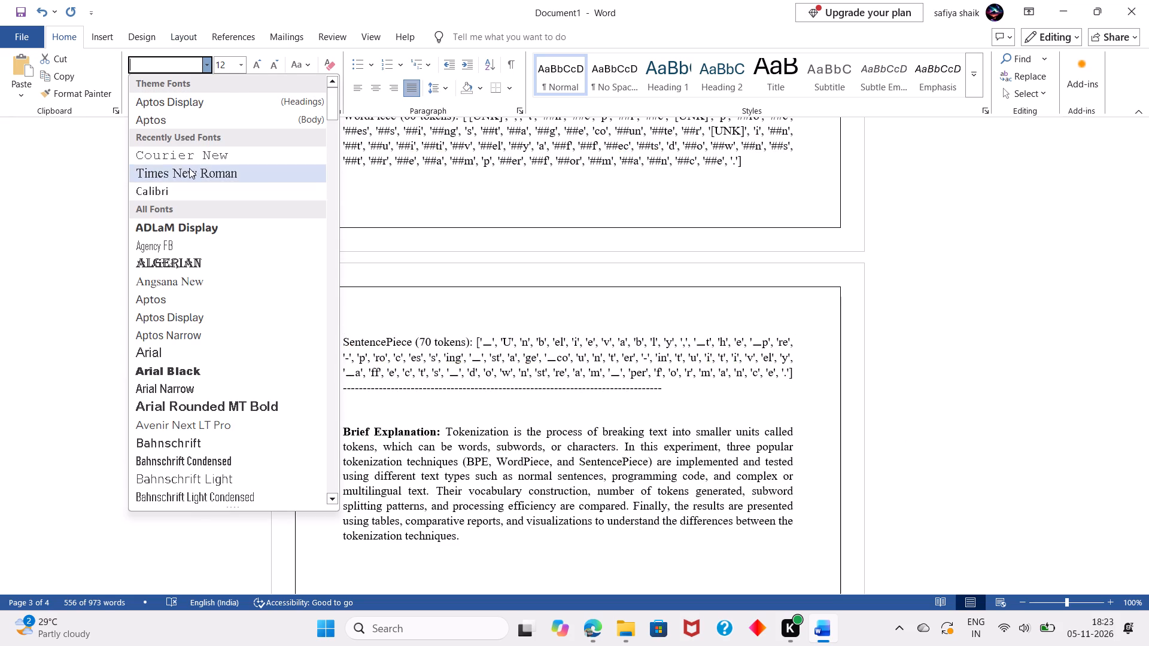
{"action": "left_click", "coordinate": [468, 234]}
{"action": "scroll", "coordinate": [468, 234], "scroll_direction": "up", "scroll_amount": 5}
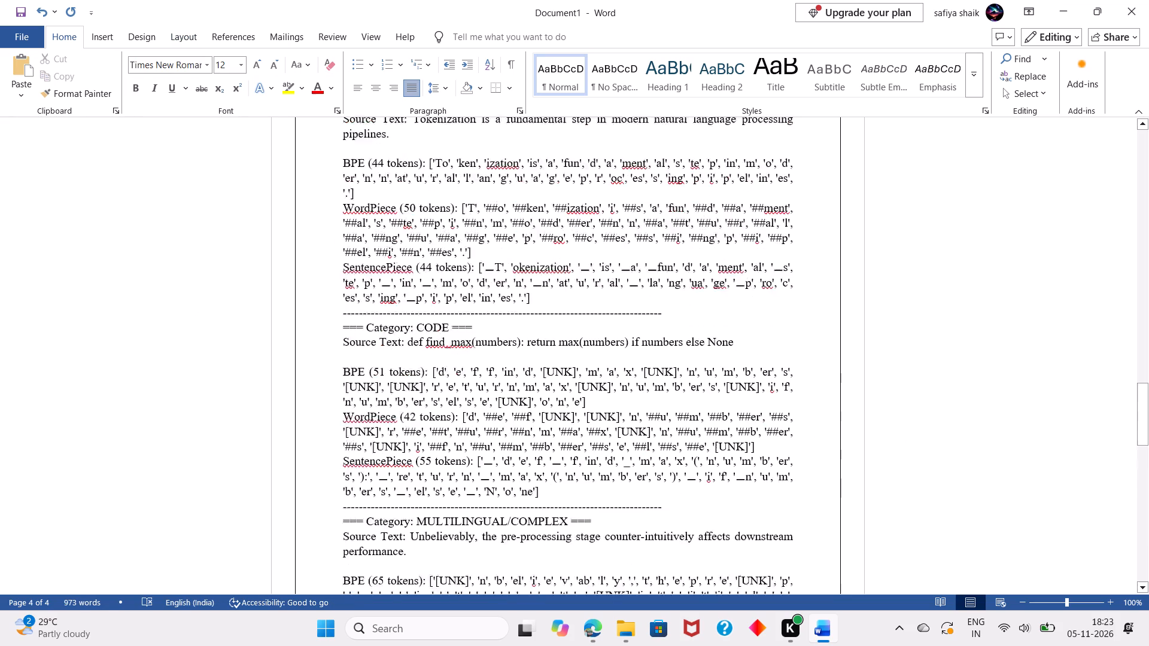
{"action": "scroll", "coordinate": [468, 234], "scroll_direction": "up", "scroll_amount": 1}
{"action": "scroll", "coordinate": [468, 234], "scroll_direction": "down", "scroll_amount": 1}
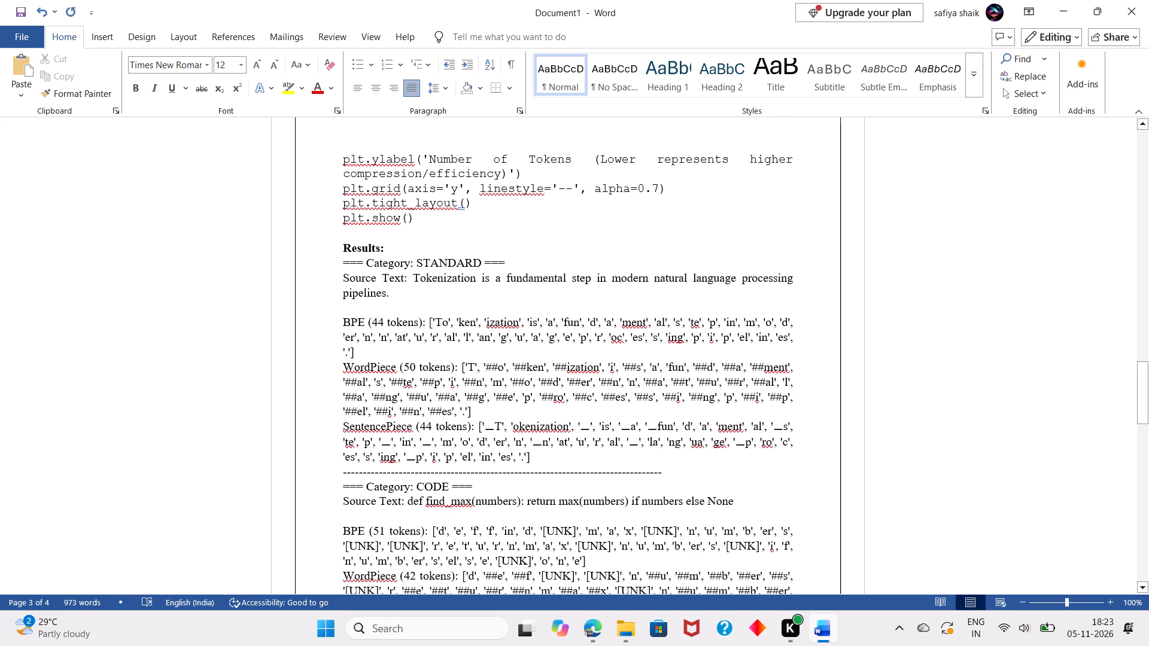
{"action": "scroll", "coordinate": [437, 319], "scroll_direction": "down", "scroll_amount": 2}
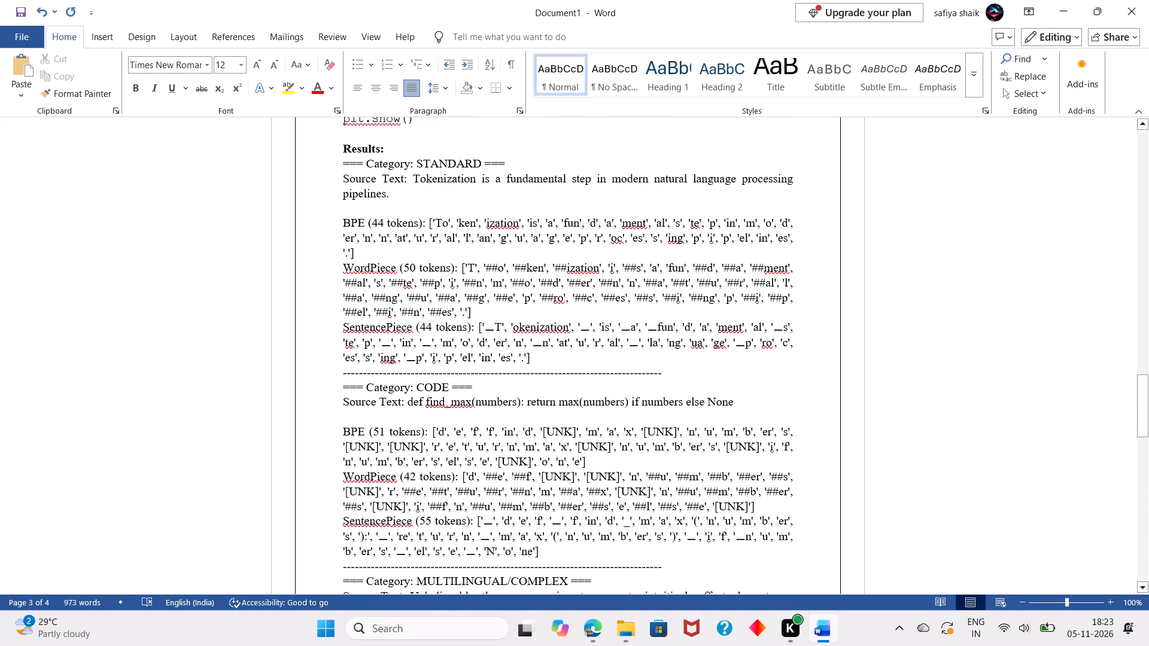
Undo the font change, the bold removal and the paste of the tokenization output beneath the "Results:" label.
{"action": "scroll", "coordinate": [437, 319], "scroll_direction": "down", "scroll_amount": 2}
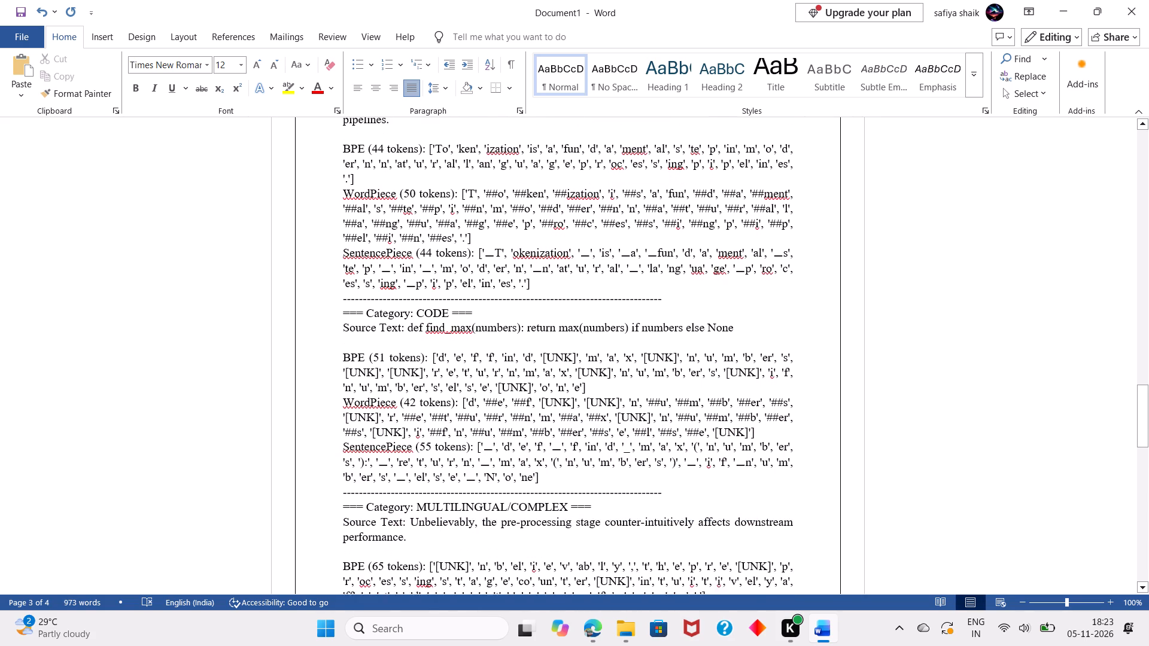
{"action": "scroll", "coordinate": [414, 288], "scroll_direction": "up", "scroll_amount": 1}
{"action": "key", "text": "ctrl+z"}
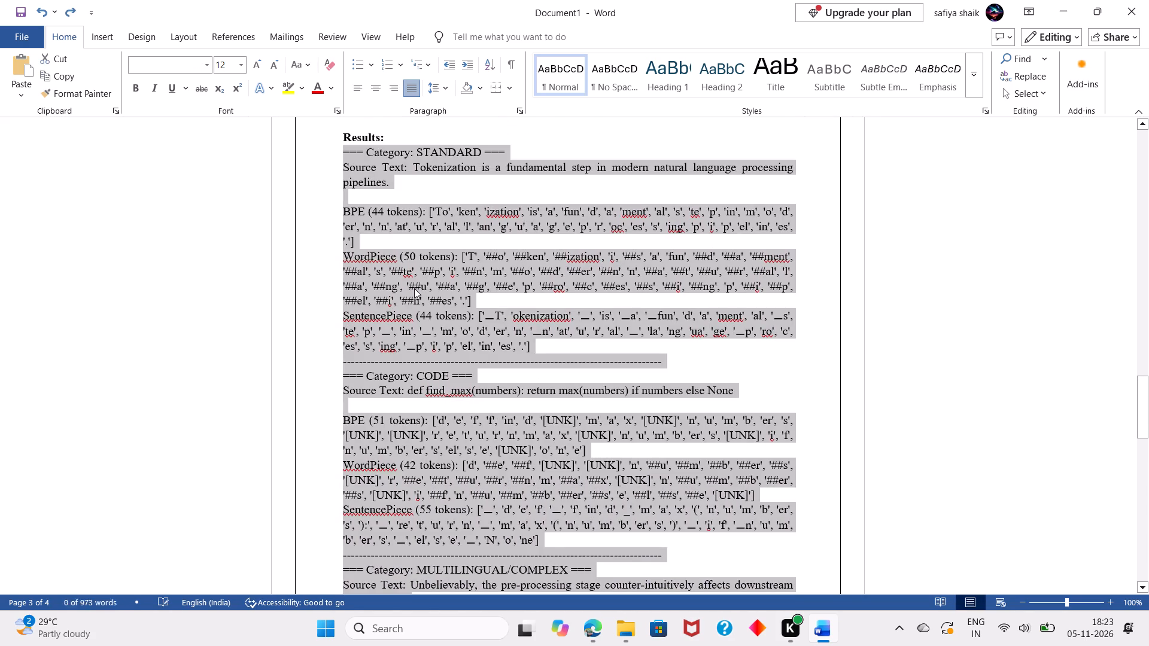
{"action": "key", "text": "ctrl+z"}
{"action": "key", "text": "ctrl+z"}
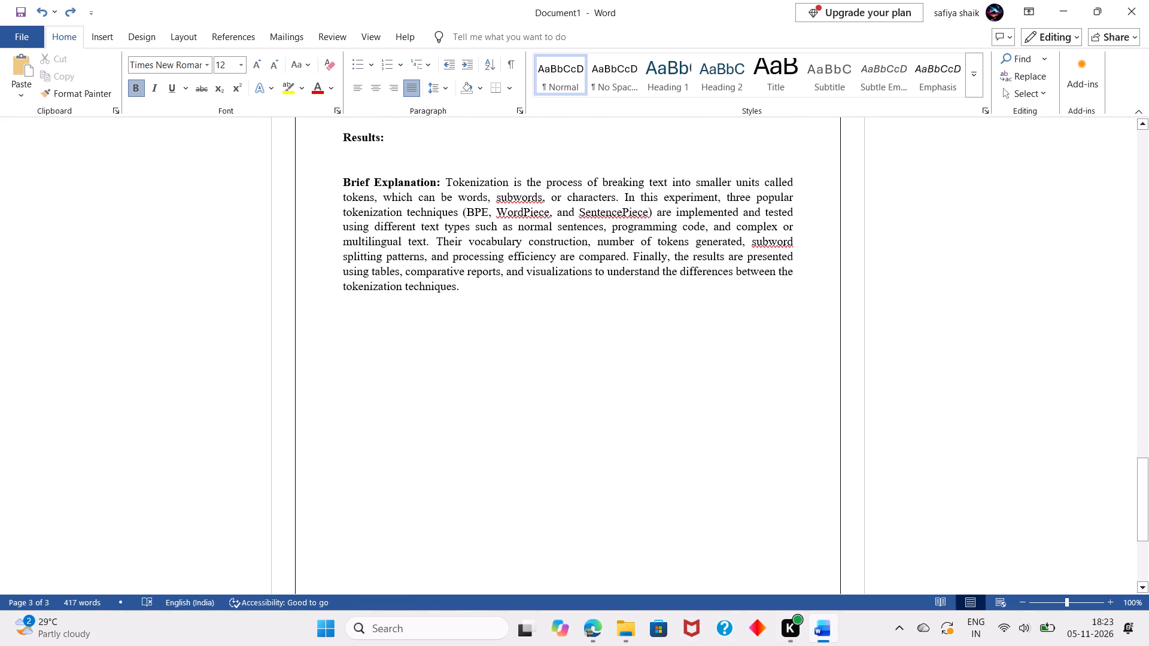
Switch to the genai-1.ipynb notebook in Edge and copy the token count comparison bar chart as an image.
{"action": "key", "text": "alt+Tab"}
{"action": "scroll", "coordinate": [421, 389], "scroll_direction": "down", "scroll_amount": 4}
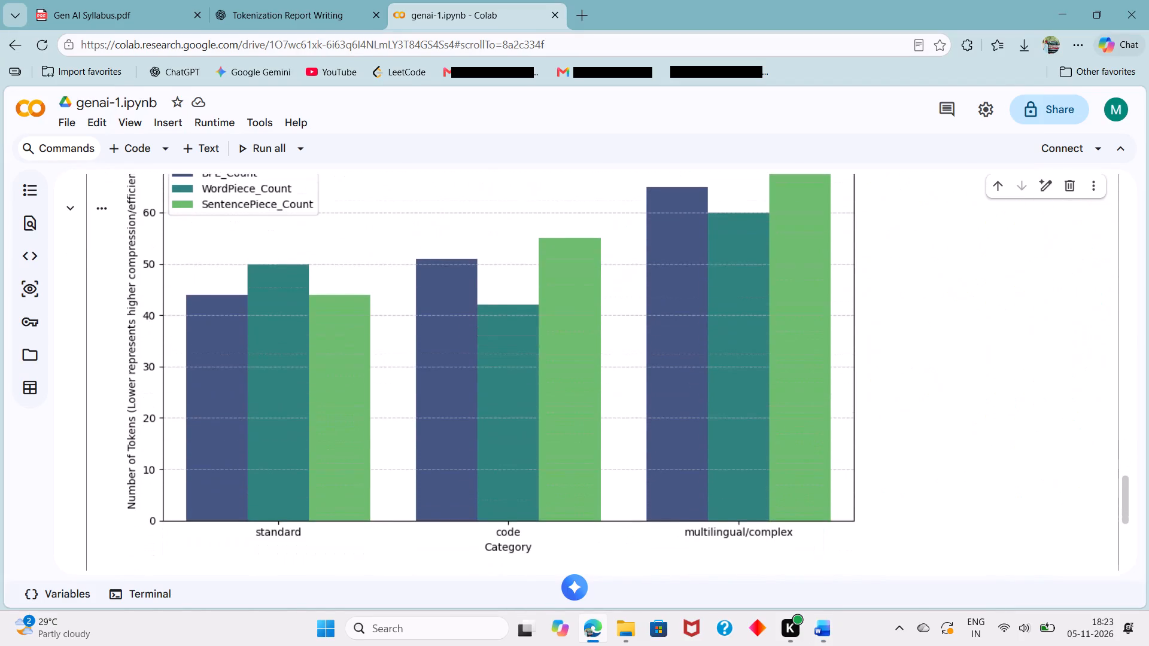
{"action": "left_click", "coordinate": [387, 348]}
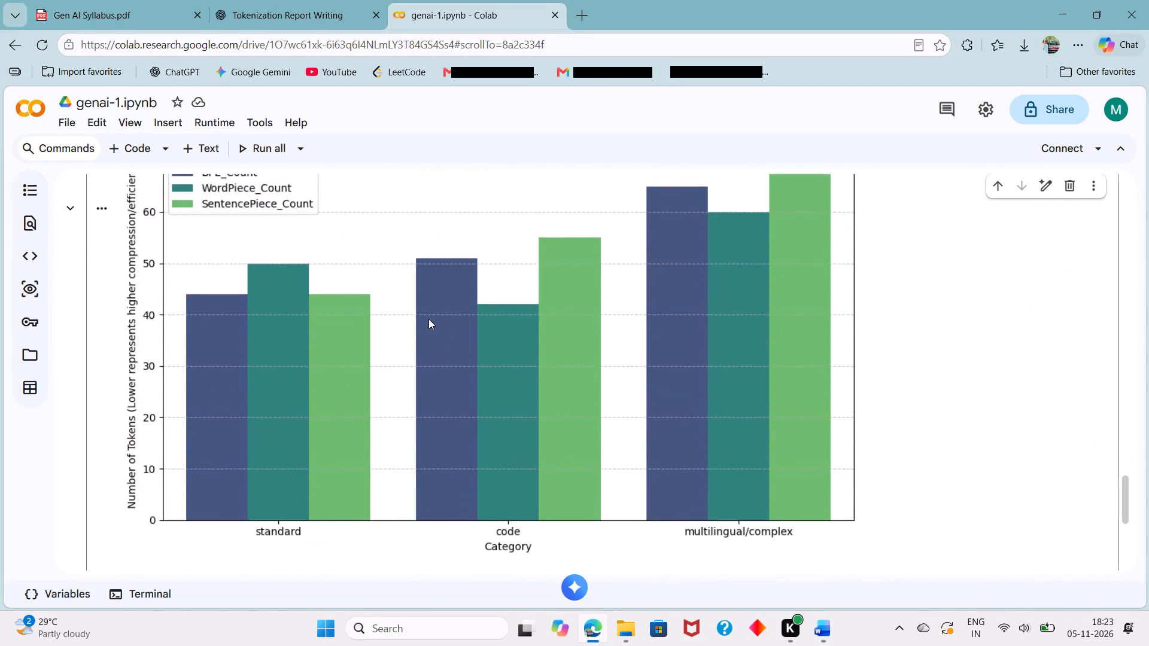
{"action": "left_click", "coordinate": [278, 367]}
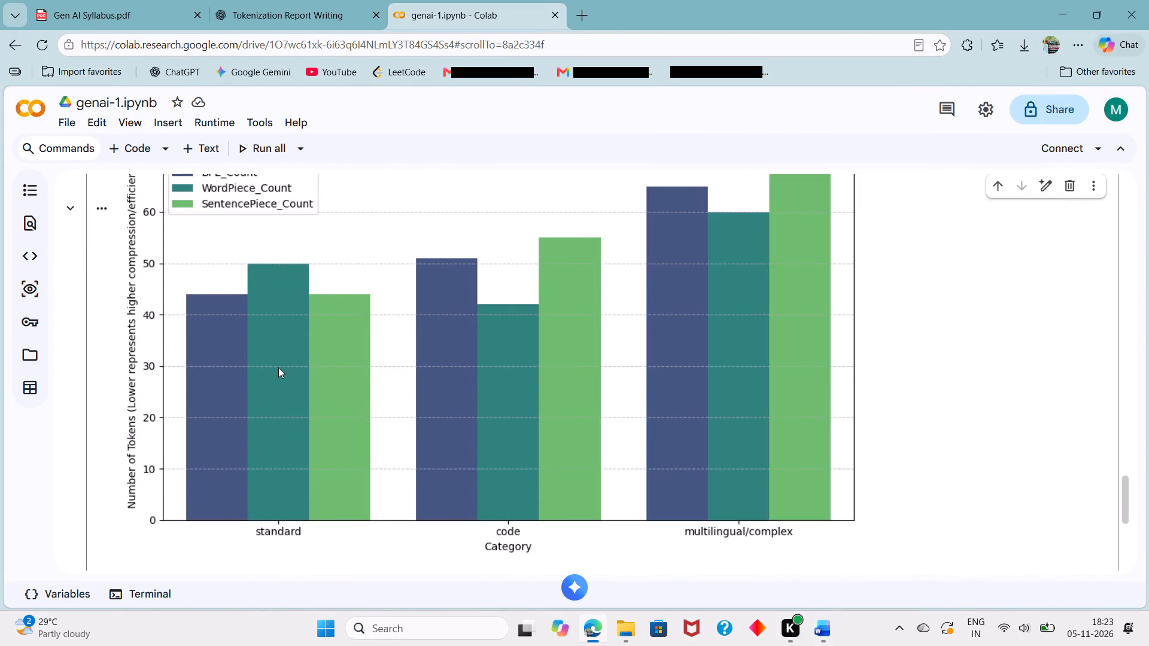
{"action": "right_click", "coordinate": [278, 367]}
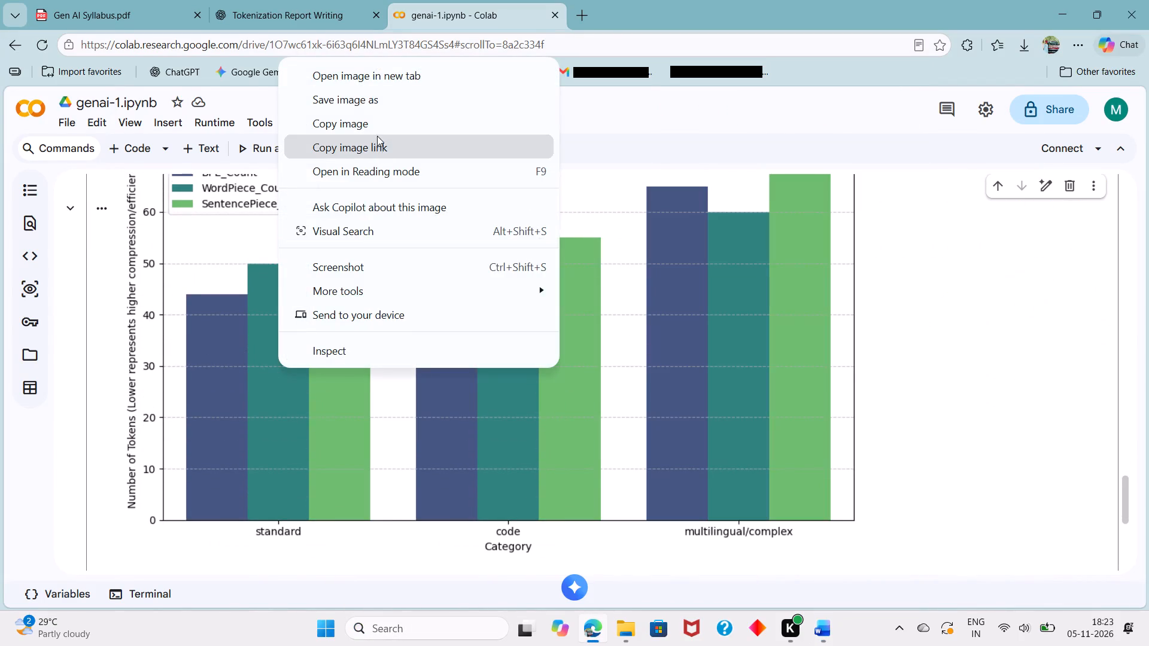
{"action": "left_click", "coordinate": [372, 127]}
Switch back to the Word report and paste the copied bar chart beneath the "Results:" label.
{"action": "key", "text": "alt+Tab"}
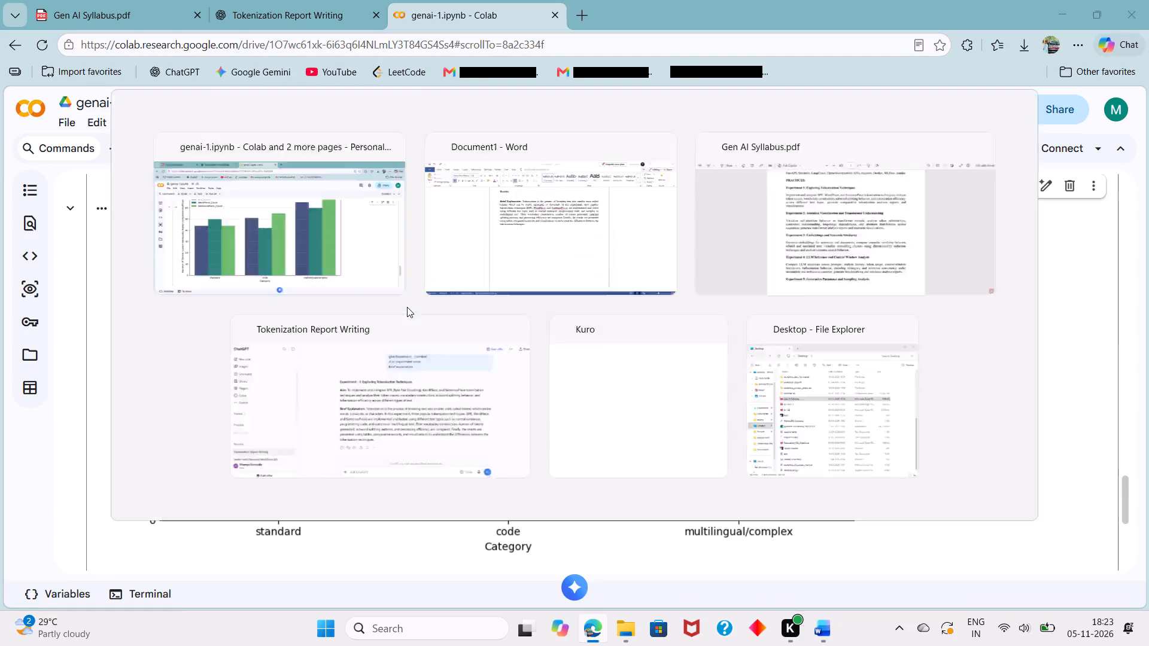
{"action": "key", "text": "ctrl+v"}
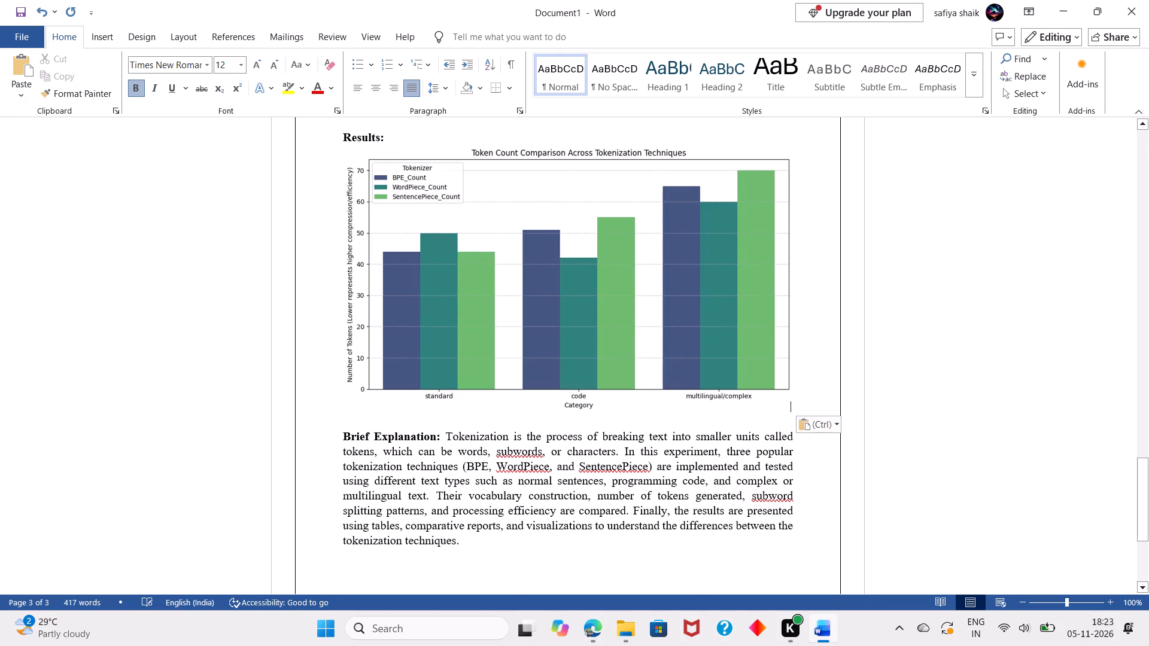
{"action": "scroll", "coordinate": [430, 309], "scroll_direction": "up", "scroll_amount": 1}
{"action": "left_click", "coordinate": [481, 371]}
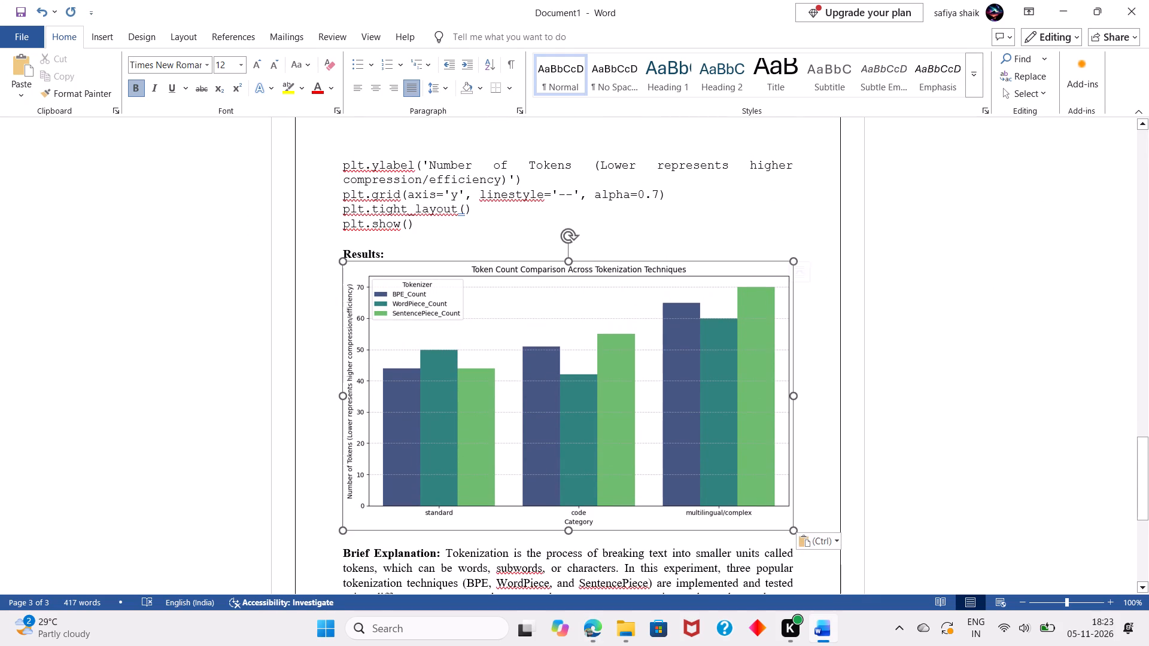
{"action": "left_click", "coordinate": [408, 565]}
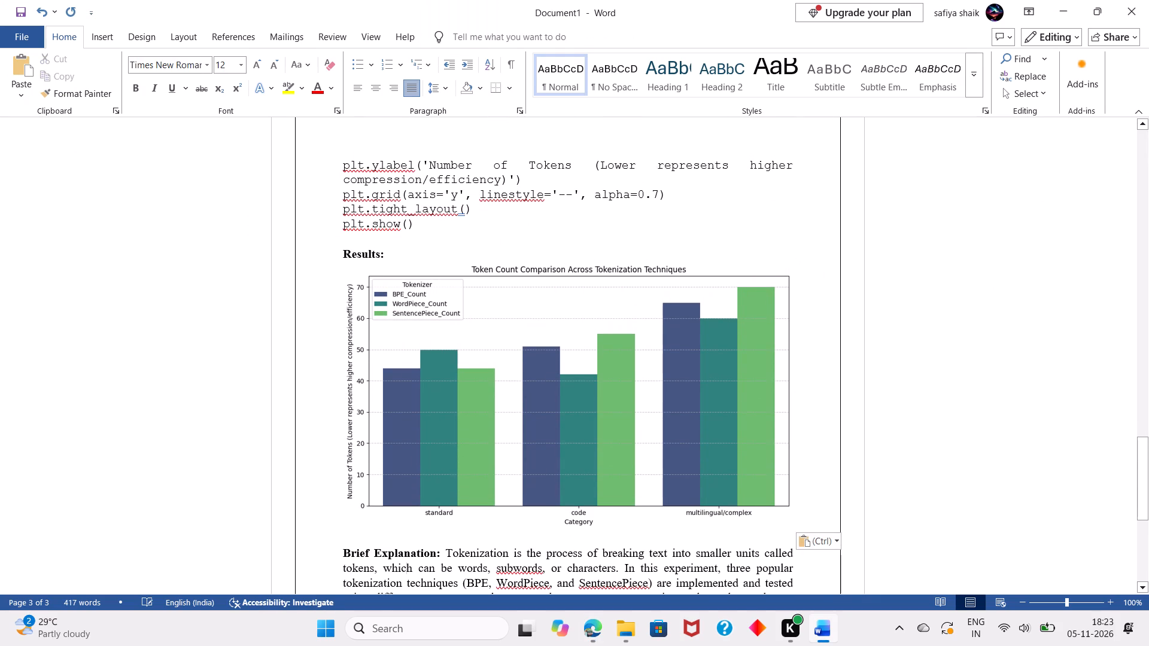
Review the whole Experiment 1 report from the title through the code and results chart to the Brief Explanation.
{"action": "scroll", "coordinate": [445, 326], "scroll_direction": "up", "scroll_amount": 8}
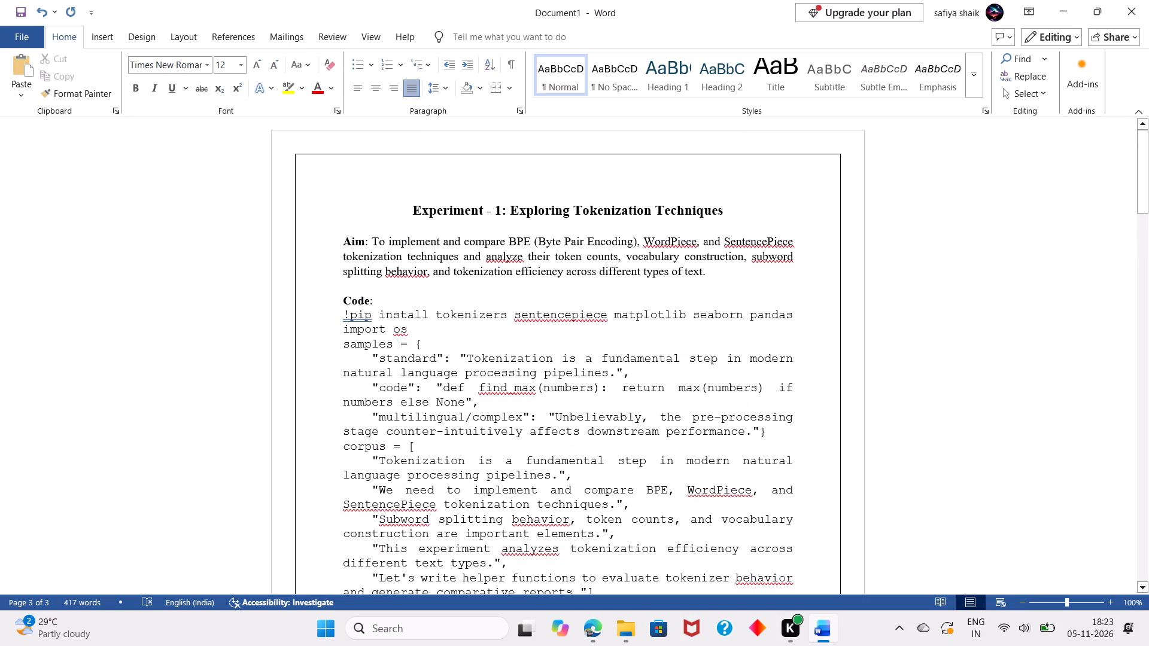
{"action": "left_click", "coordinate": [433, 178]}
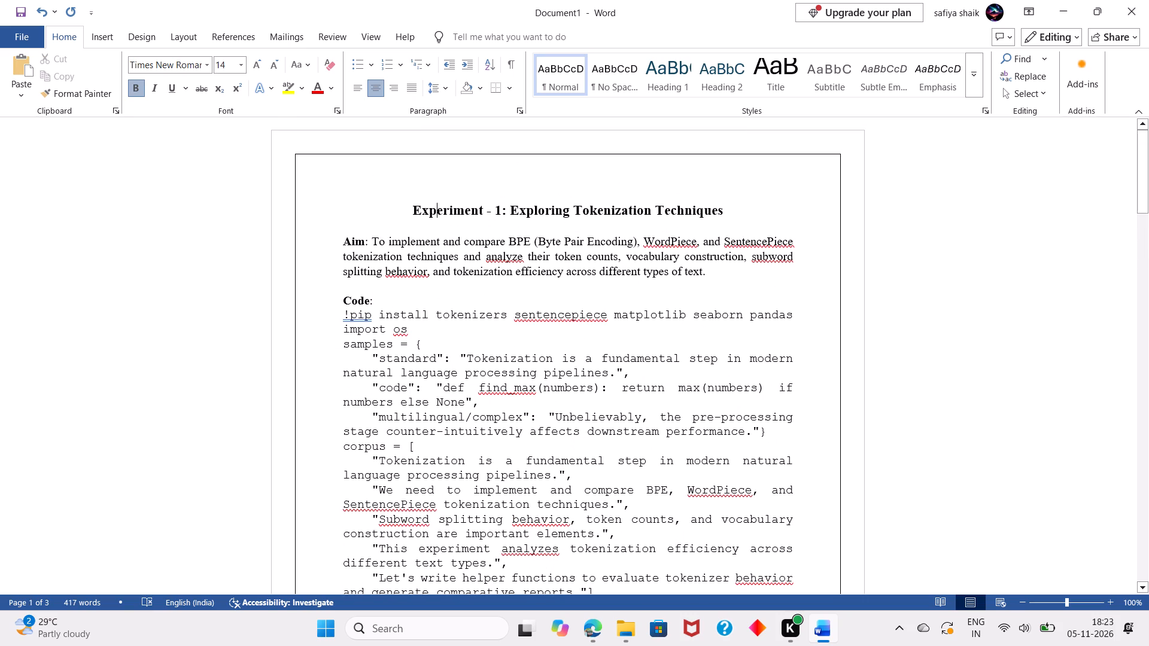
{"action": "key", "text": "Up"}
{"action": "scroll", "coordinate": [412, 315], "scroll_direction": "down", "scroll_amount": 4}
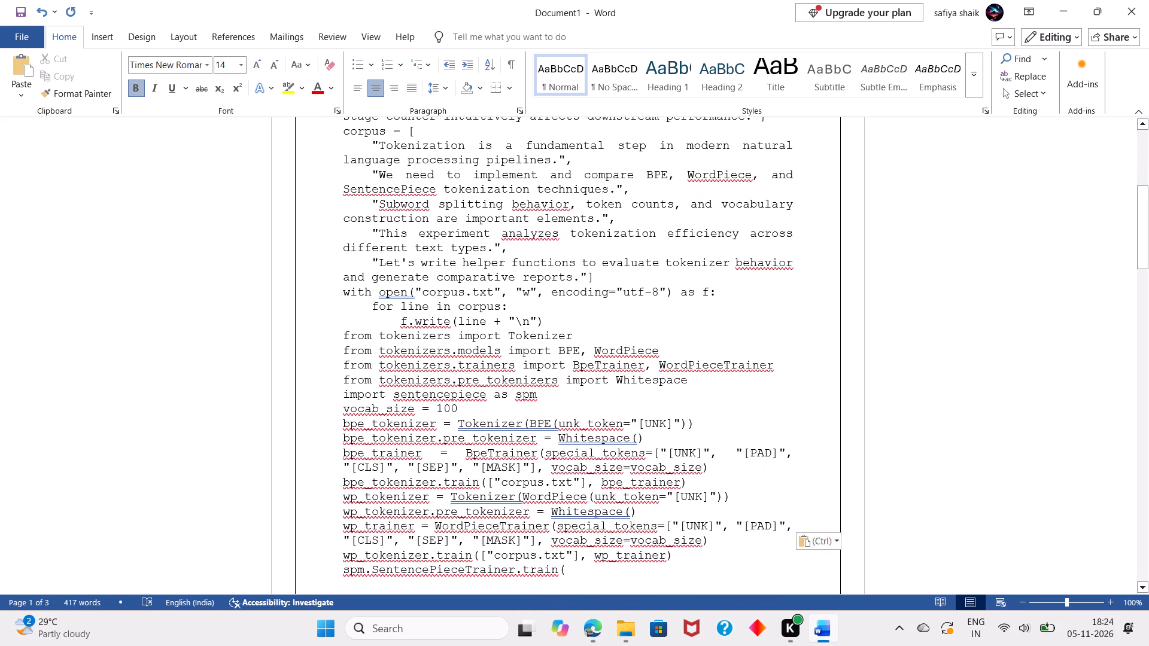
{"action": "scroll", "coordinate": [412, 315], "scroll_direction": "down", "scroll_amount": 5}
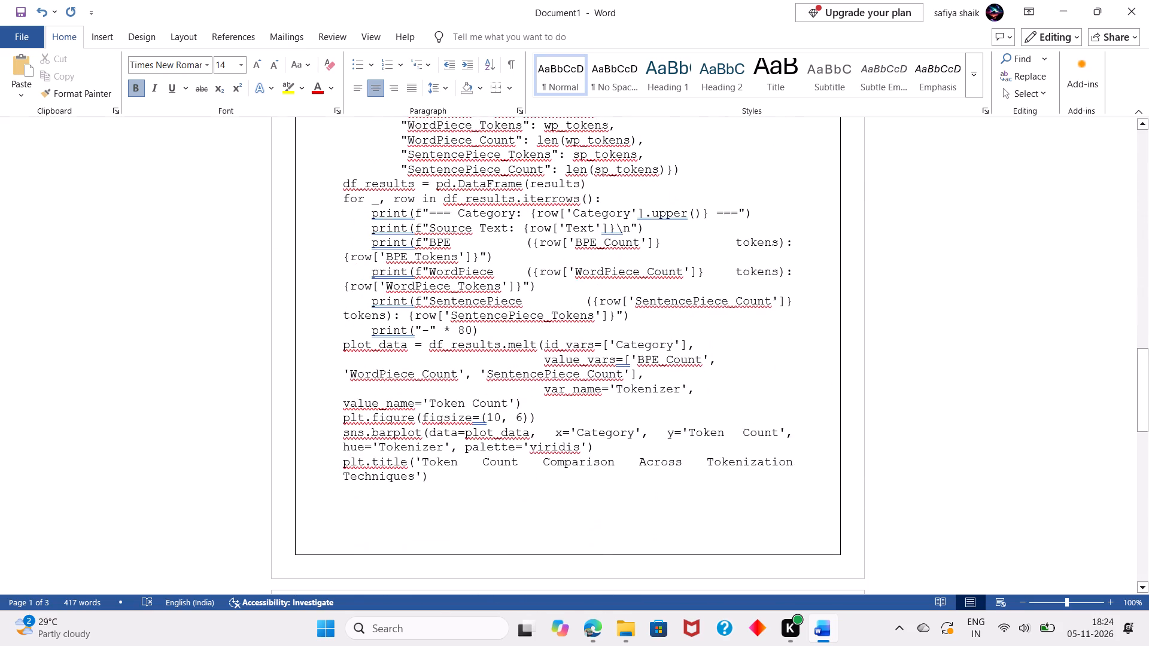
{"action": "scroll", "coordinate": [412, 315], "scroll_direction": "down", "scroll_amount": 5}
{"action": "scroll", "coordinate": [412, 315], "scroll_direction": "up", "scroll_amount": 9}
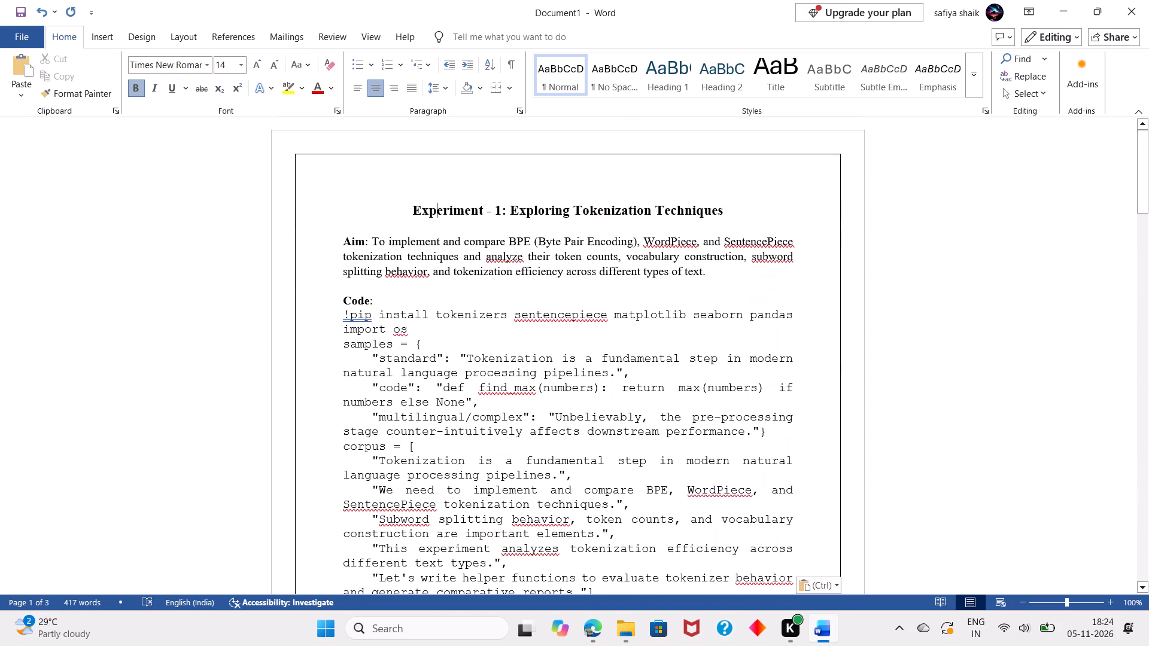
{"action": "scroll", "coordinate": [412, 315], "scroll_direction": "down", "scroll_amount": 8}
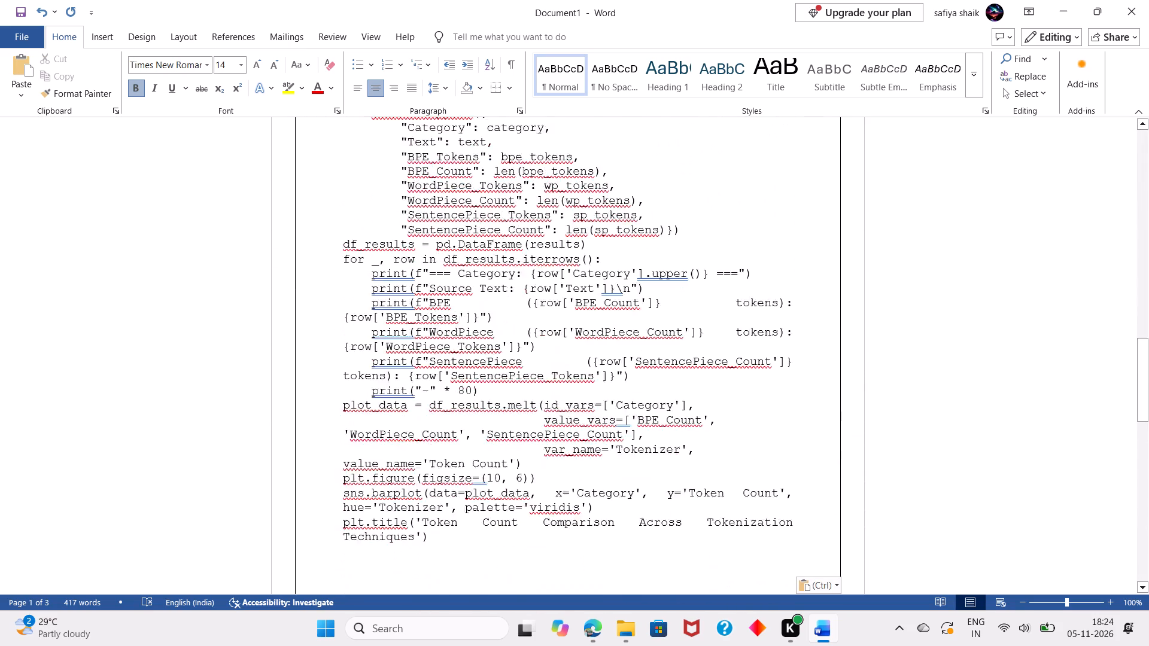
{"action": "scroll", "coordinate": [412, 315], "scroll_direction": "down", "scroll_amount": 2}
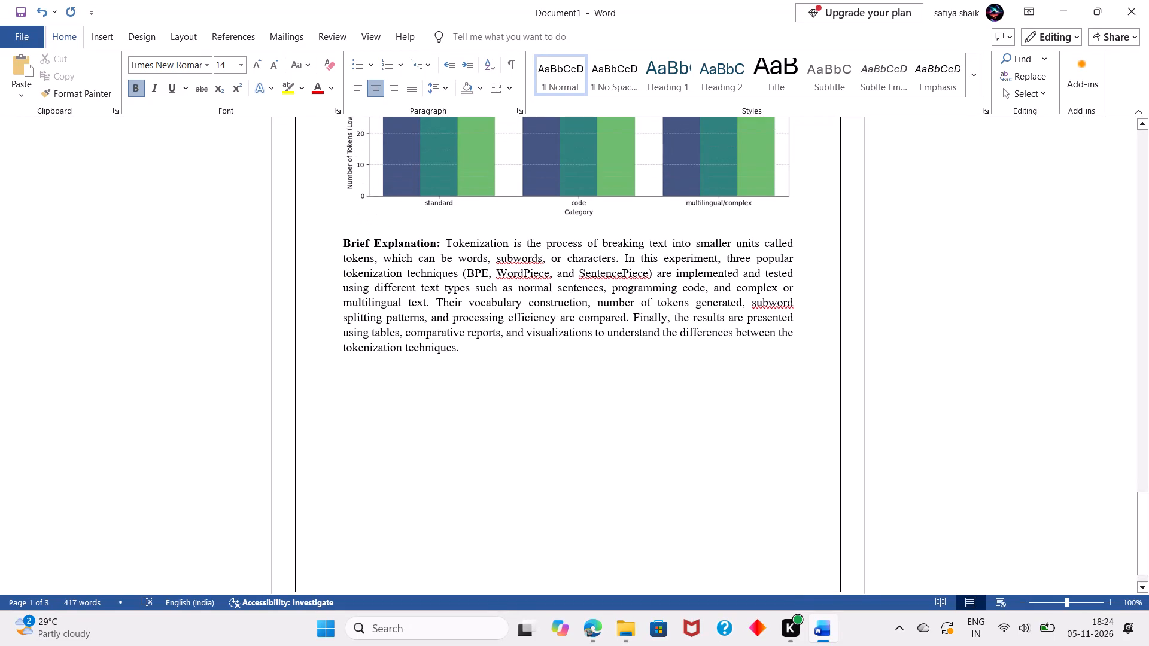
{"action": "scroll", "coordinate": [412, 315], "scroll_direction": "down", "scroll_amount": 2}
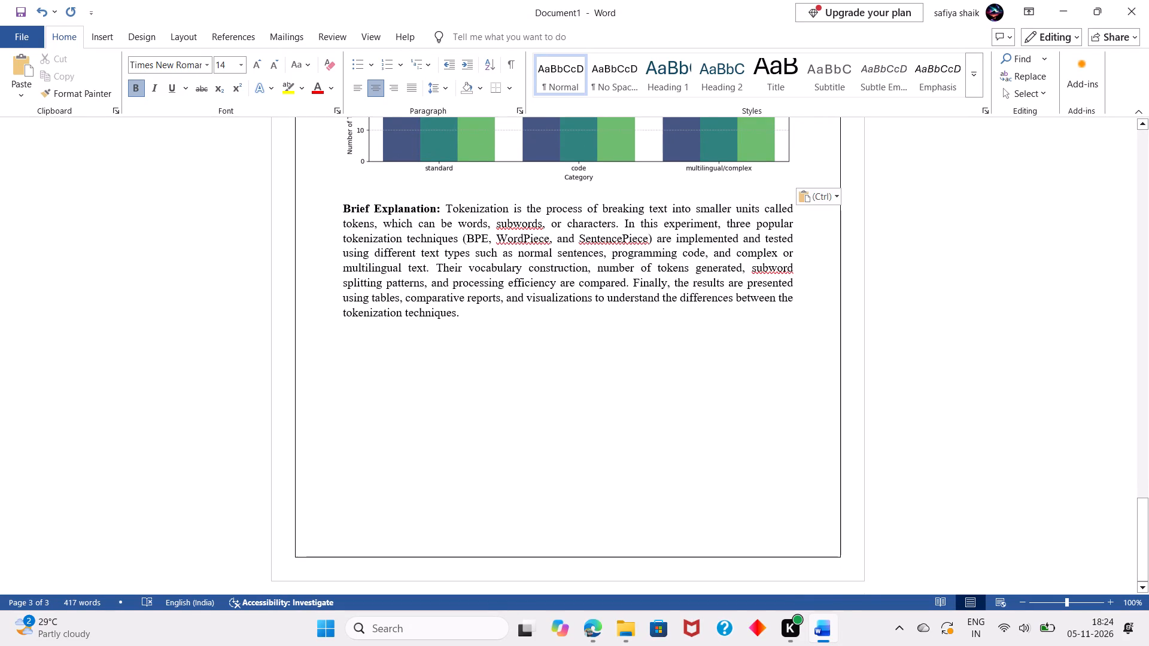
Add twelve empty lines after the Brief Explanation paragraph at the end of the report.
{"action": "left_click", "coordinate": [401, 389]}
{"action": "key", "text": "Return"}
{"action": "key", "text": "Return"}
{"action": "key", "text": "Return"}
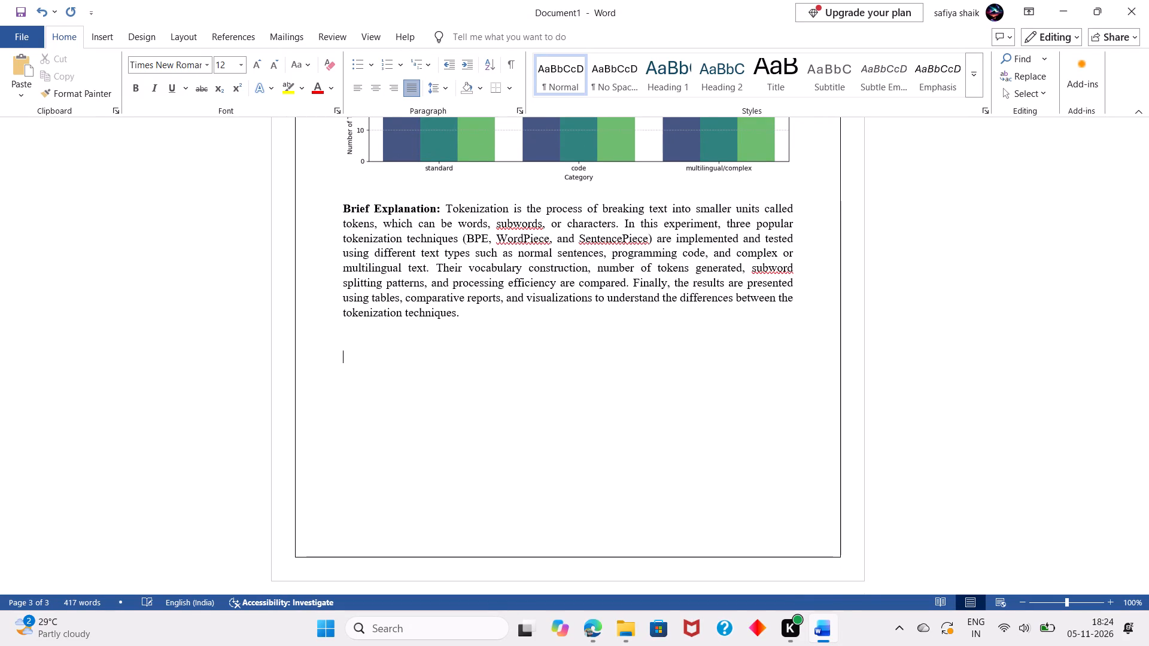
{"action": "key", "text": "Return"}
{"action": "key", "text": "Return"}
{"action": "key", "text": "Return"}
{"action": "key", "text": "Return"}
{"action": "key", "text": "Return"}
{"action": "key", "text": "Return"}
{"action": "key", "text": "Return"}
{"action": "key", "text": "Return"}
{"action": "key", "text": "Return"}
{"action": "scroll", "coordinate": [401, 389], "scroll_direction": "down", "scroll_amount": 2}
Switch to Colab in Edge and open the genai-2.ipynb notebook from the recent notebooks.
{"action": "key", "text": "alt+Tab"}
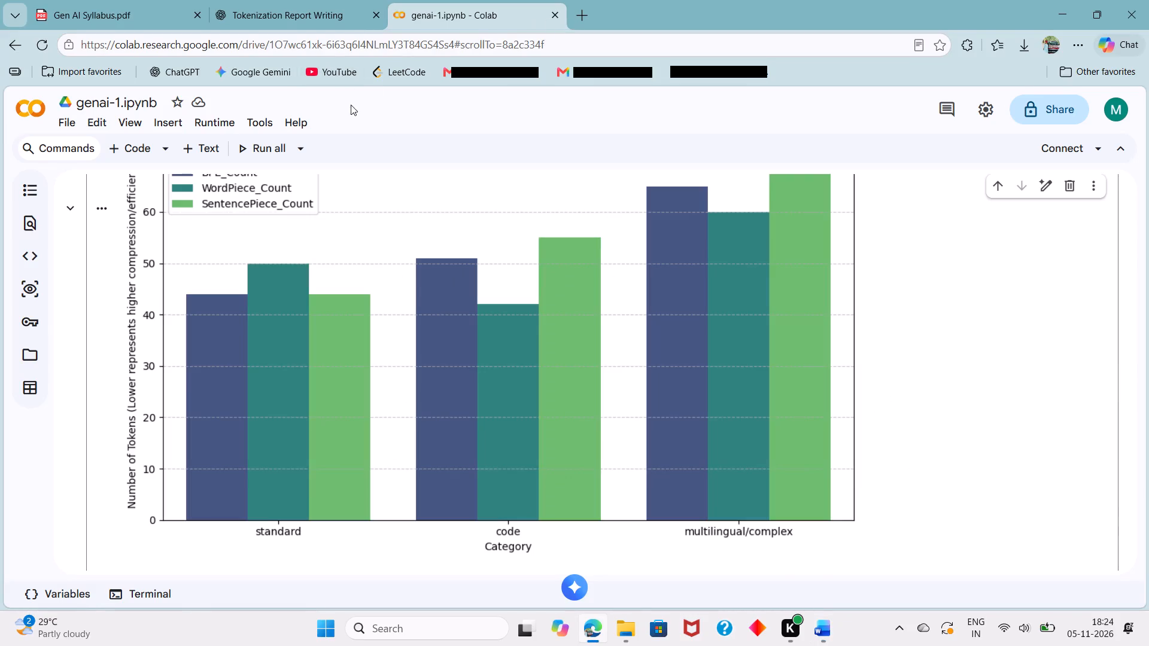
{"action": "scroll", "coordinate": [285, 232], "scroll_direction": "up", "scroll_amount": 2}
{"action": "left_click", "coordinate": [70, 120]}
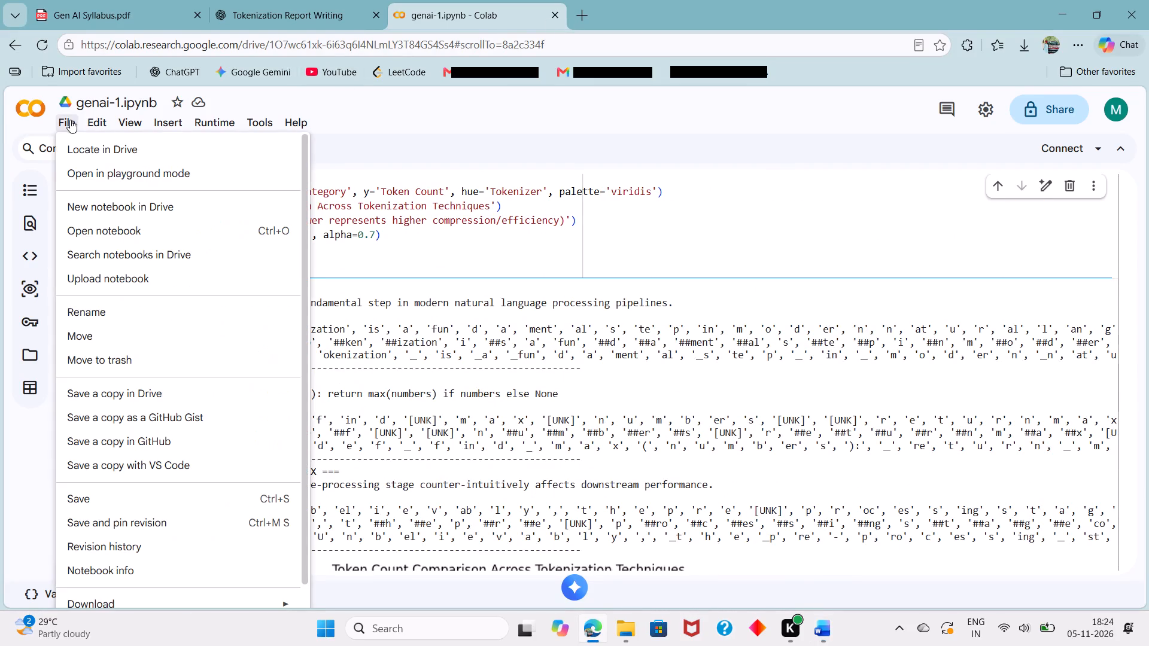
{"action": "left_click", "coordinate": [114, 228]}
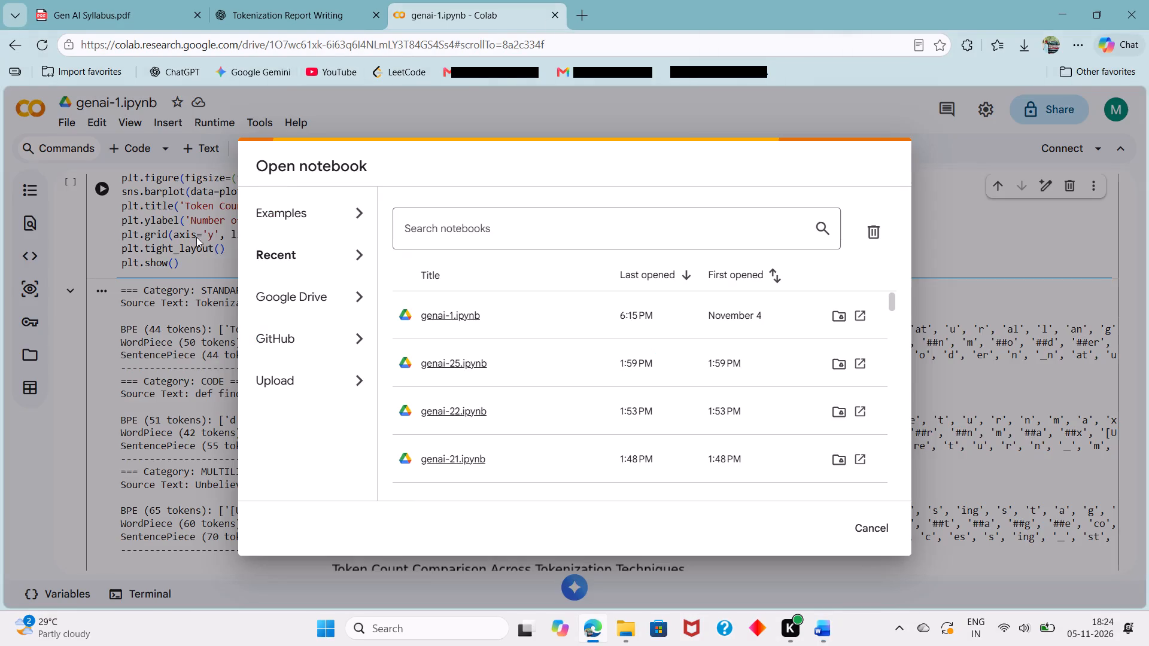
{"action": "scroll", "coordinate": [436, 355], "scroll_direction": "down", "scroll_amount": 3}
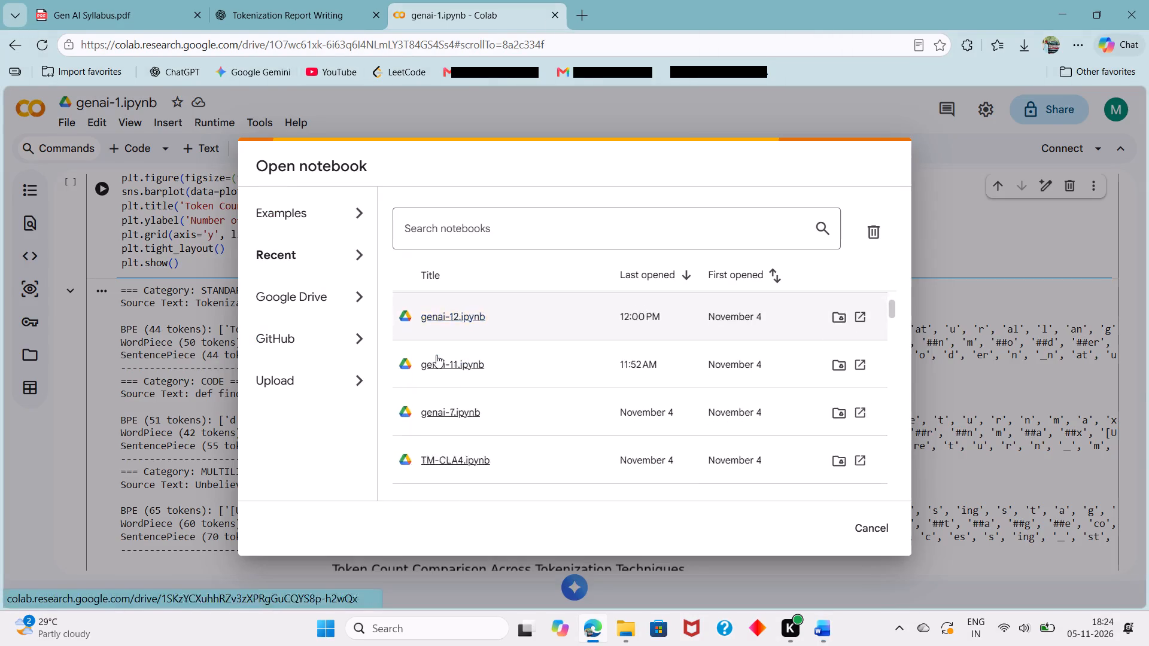
{"action": "scroll", "coordinate": [436, 355], "scroll_direction": "down", "scroll_amount": 2}
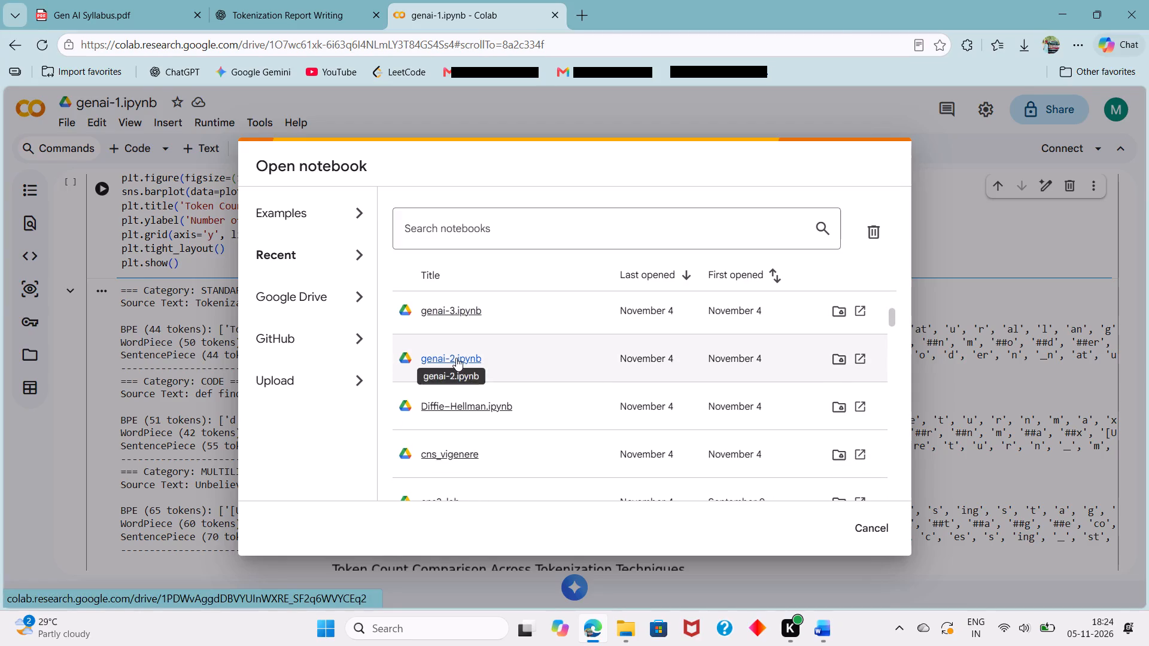
{"action": "left_click", "coordinate": [456, 358]}
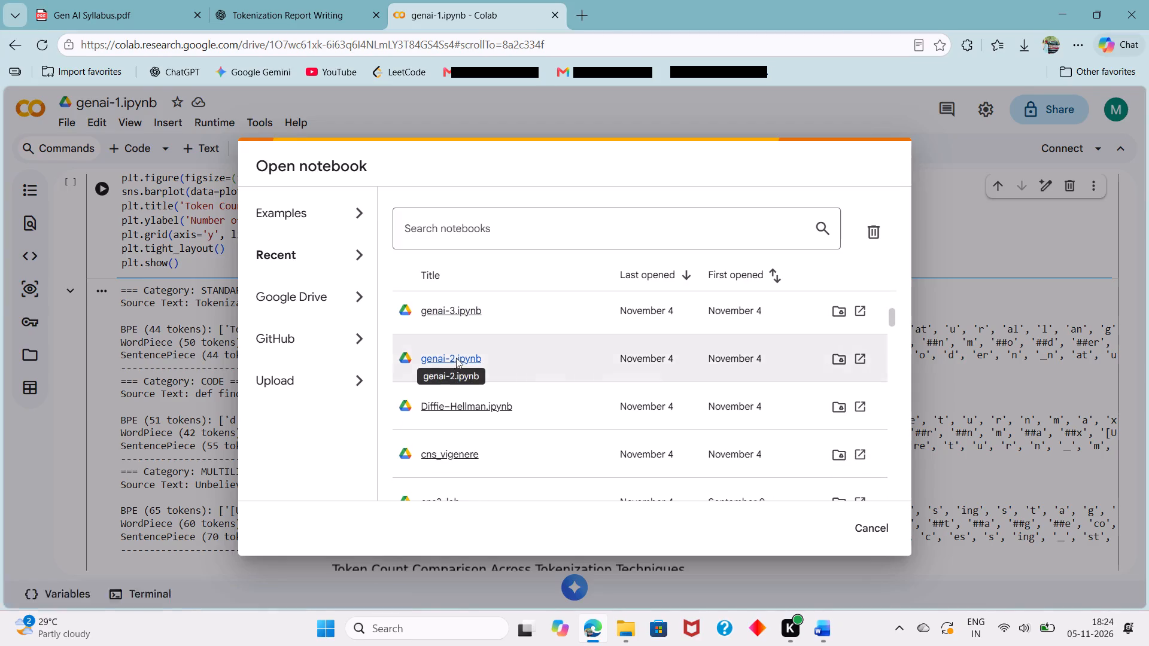
{"action": "left_click", "coordinate": [145, 28]}
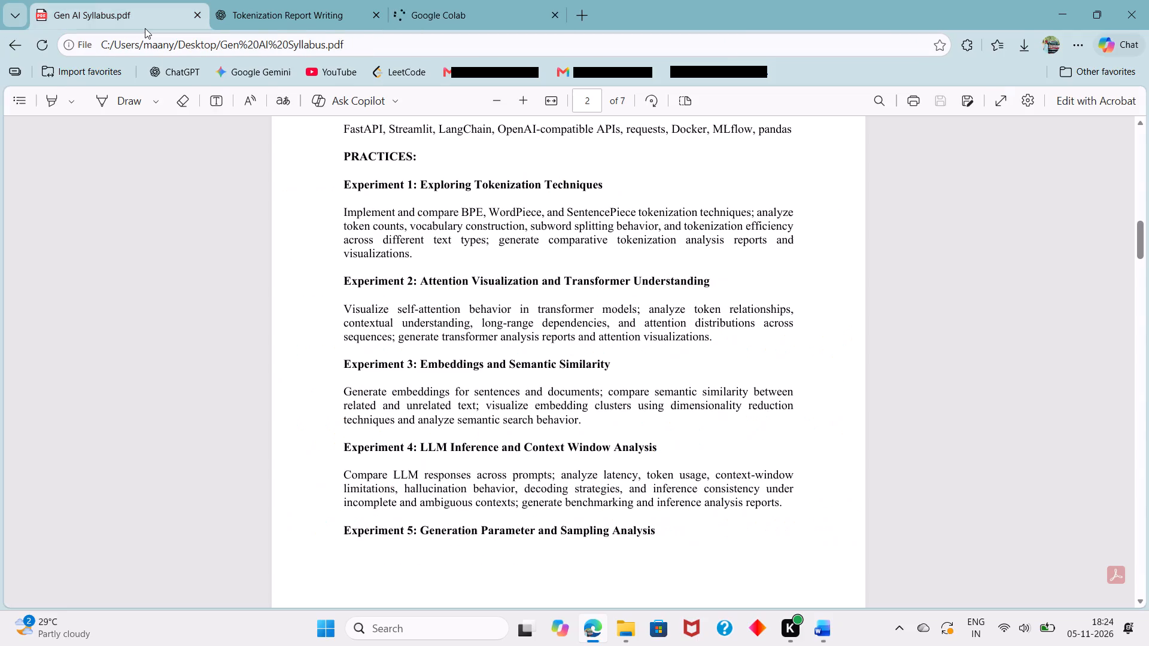
{"action": "left_click_drag", "start_coordinate": [340, 273], "coordinate": [738, 334]}
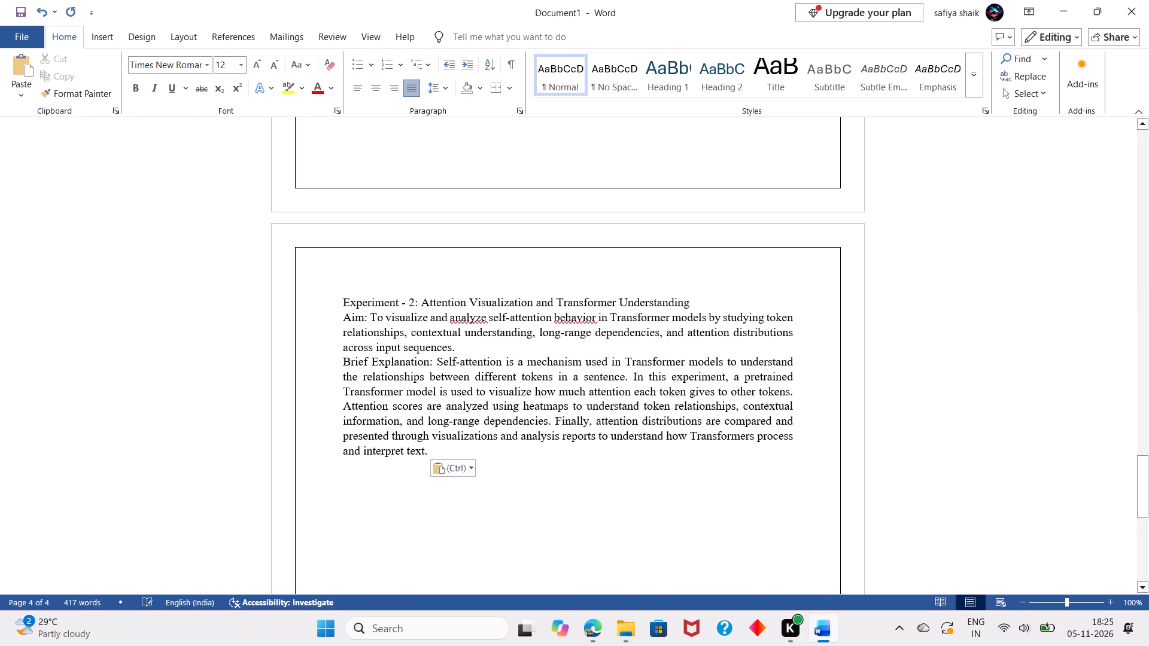
{"action": "scroll", "coordinate": [531, 284], "scroll_direction": "up", "scroll_amount": 1}
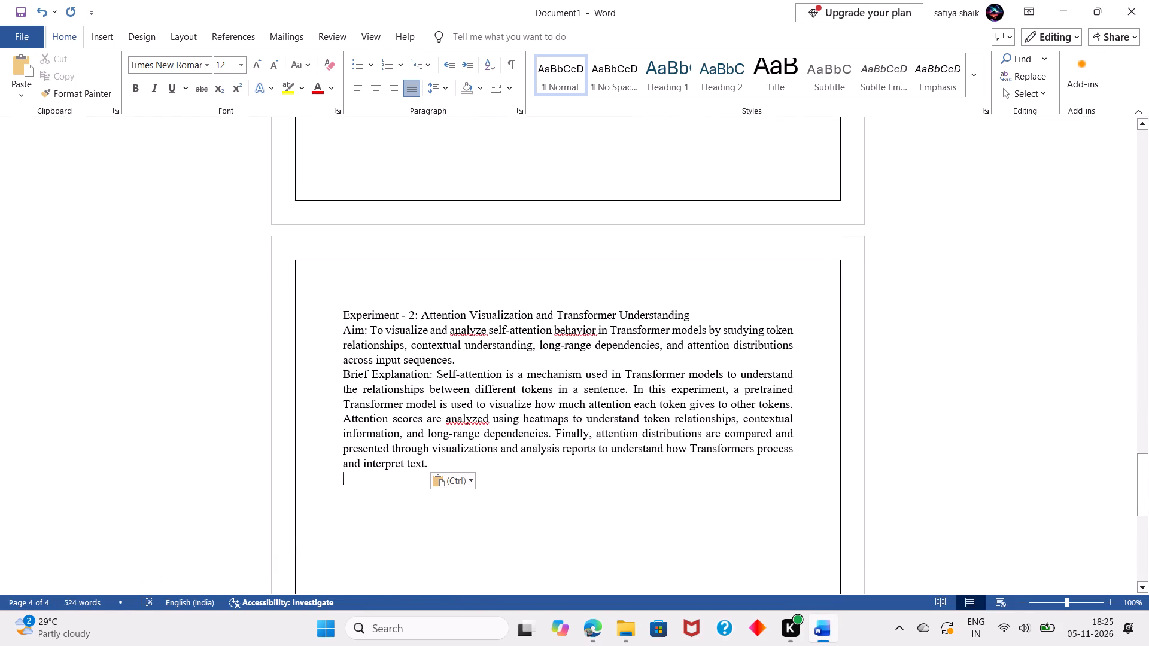
Make the Experiment 2 heading bold, 14 pt and centred, and add an empty line below it.
{"action": "double_click", "coordinate": [451, 392]}
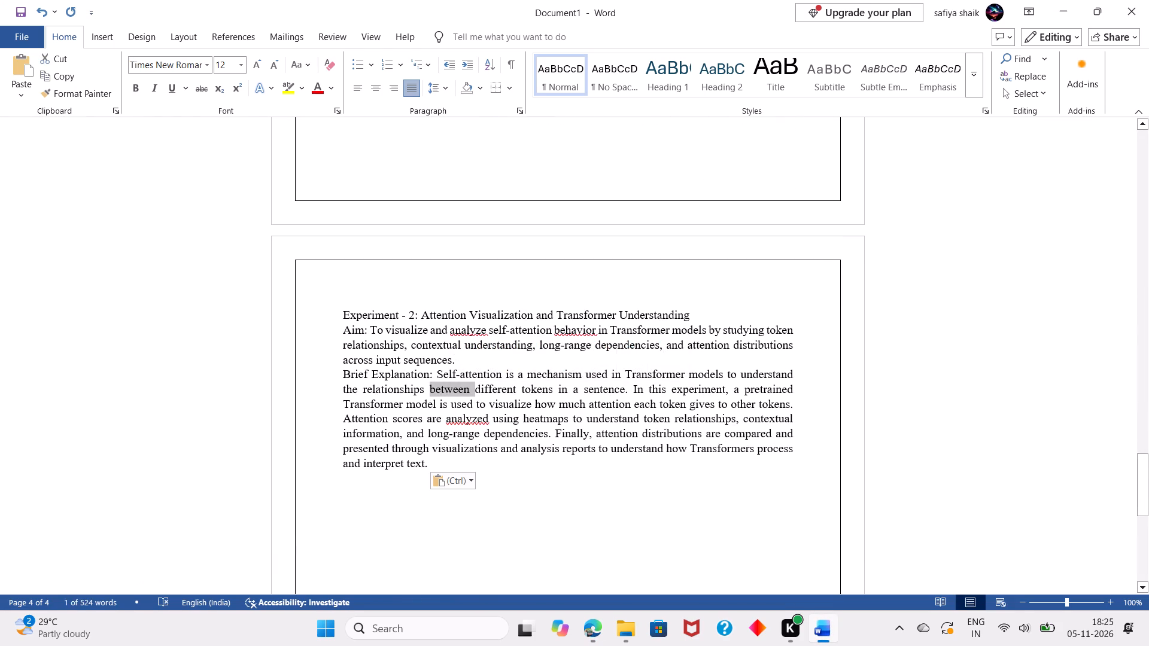
{"action": "left_click_drag", "start_coordinate": [345, 313], "coordinate": [712, 319]}
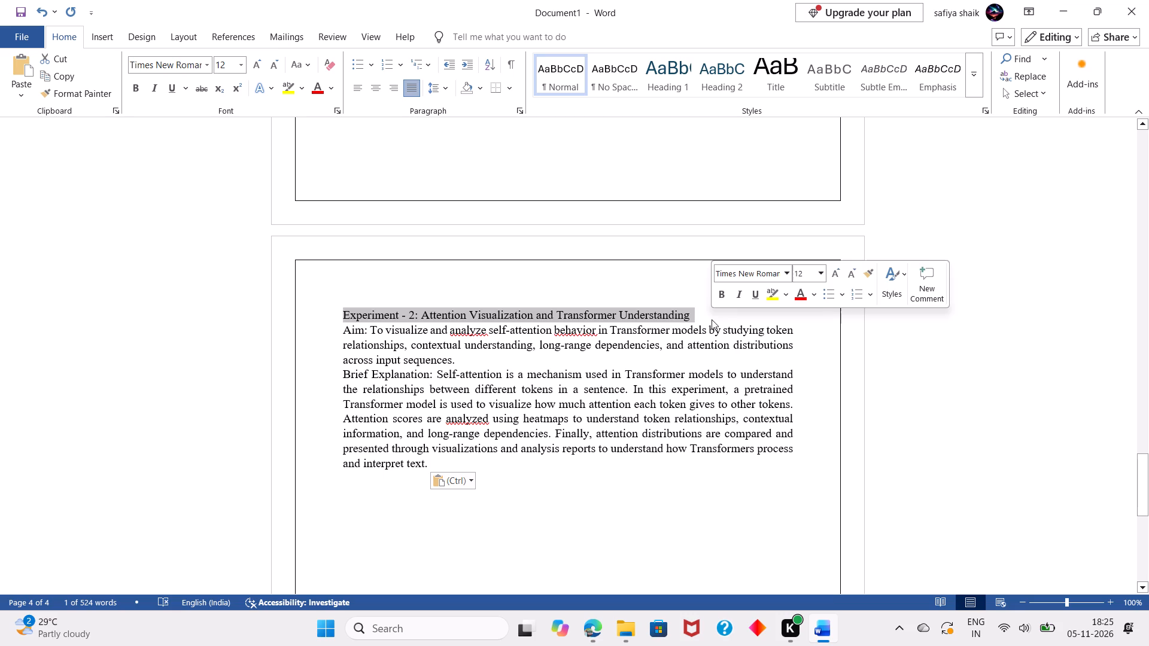
{"action": "left_click", "coordinate": [723, 298]}
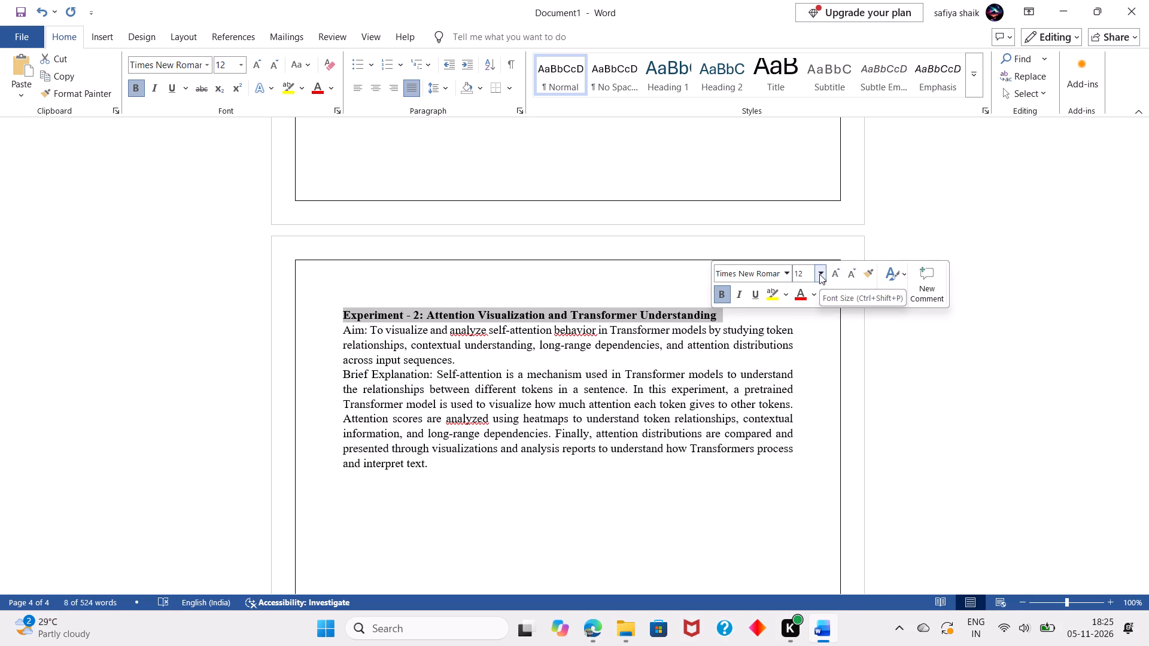
{"action": "left_click", "coordinate": [819, 274]}
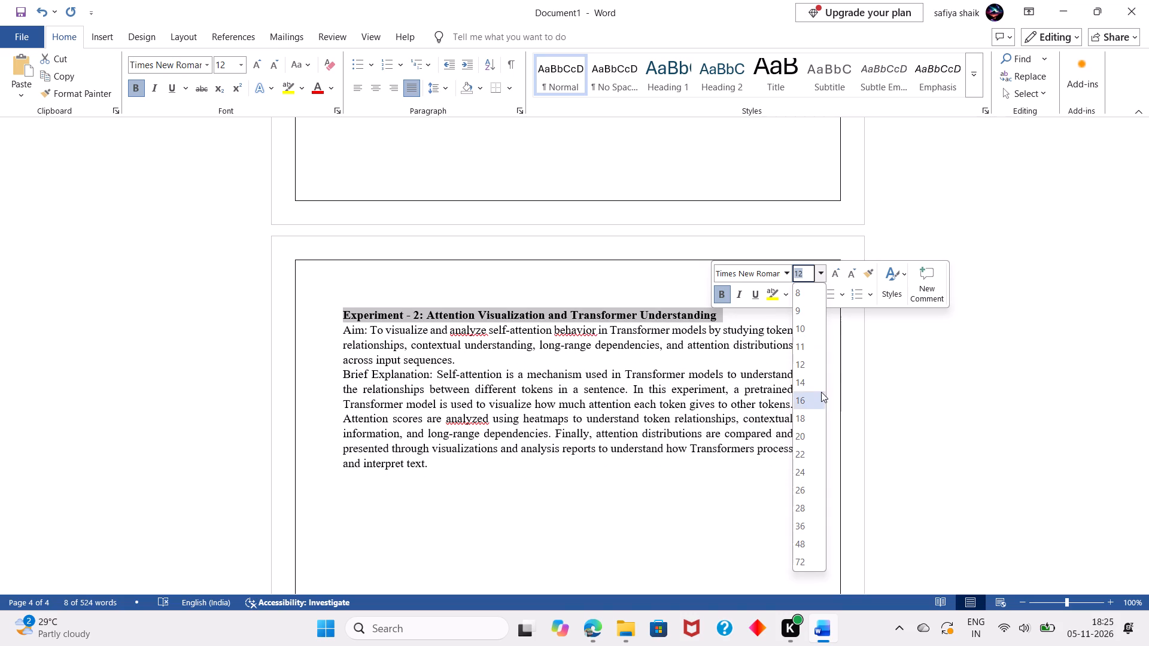
{"action": "left_click", "coordinate": [812, 388]}
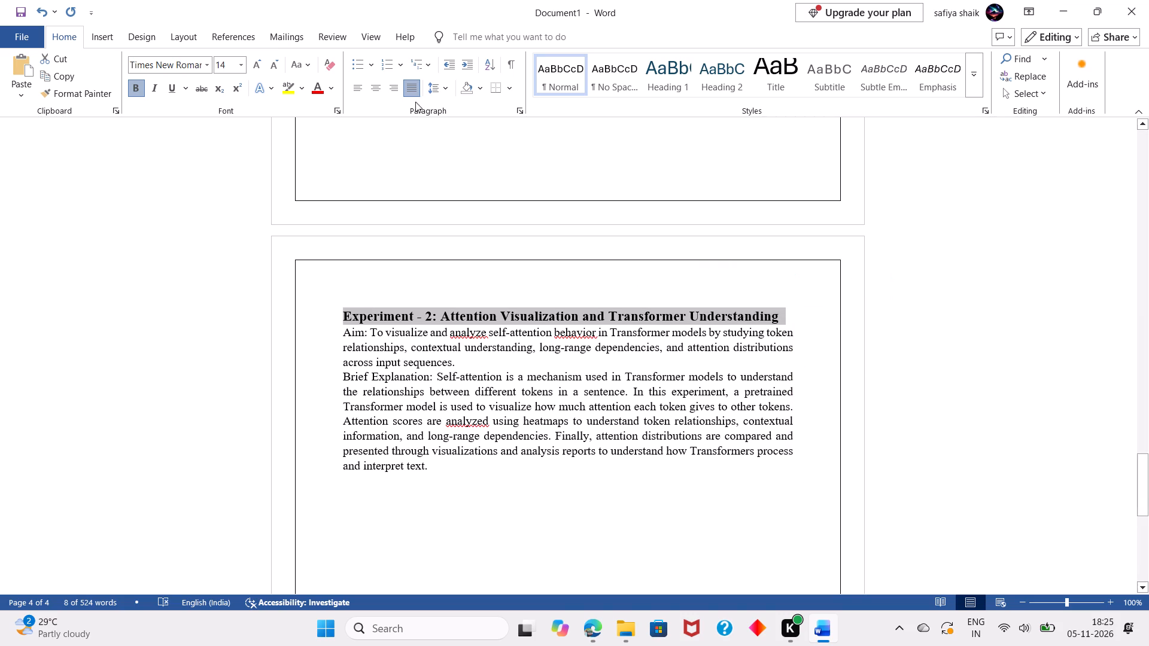
{"action": "left_click", "coordinate": [375, 85]}
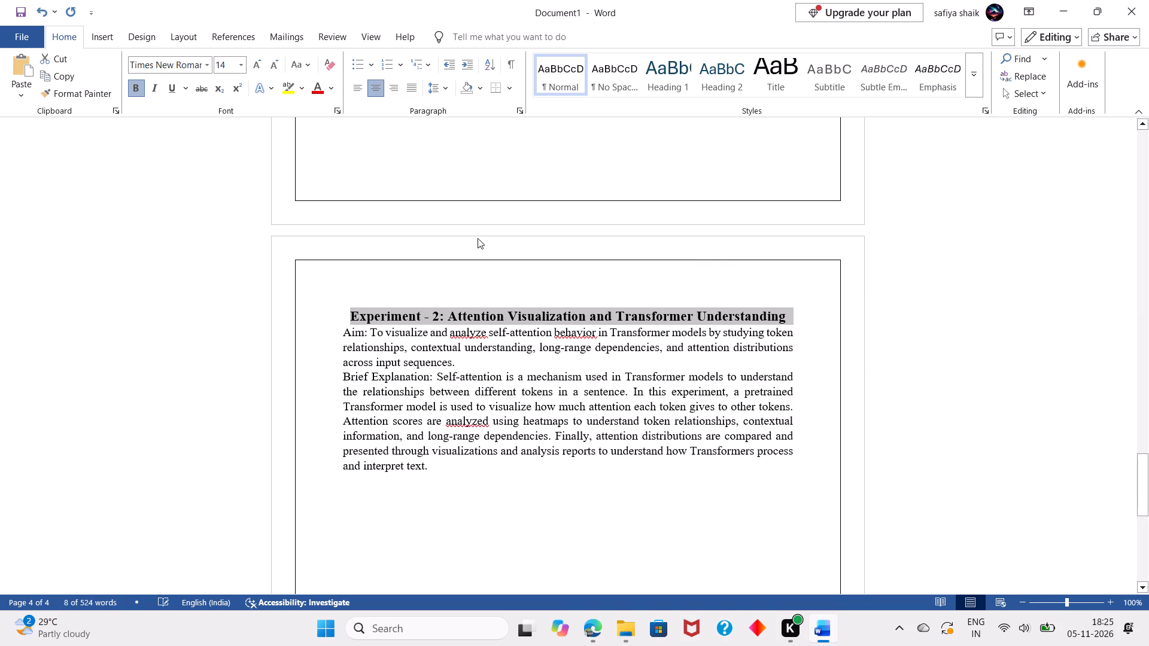
{"action": "left_click", "coordinate": [536, 468]}
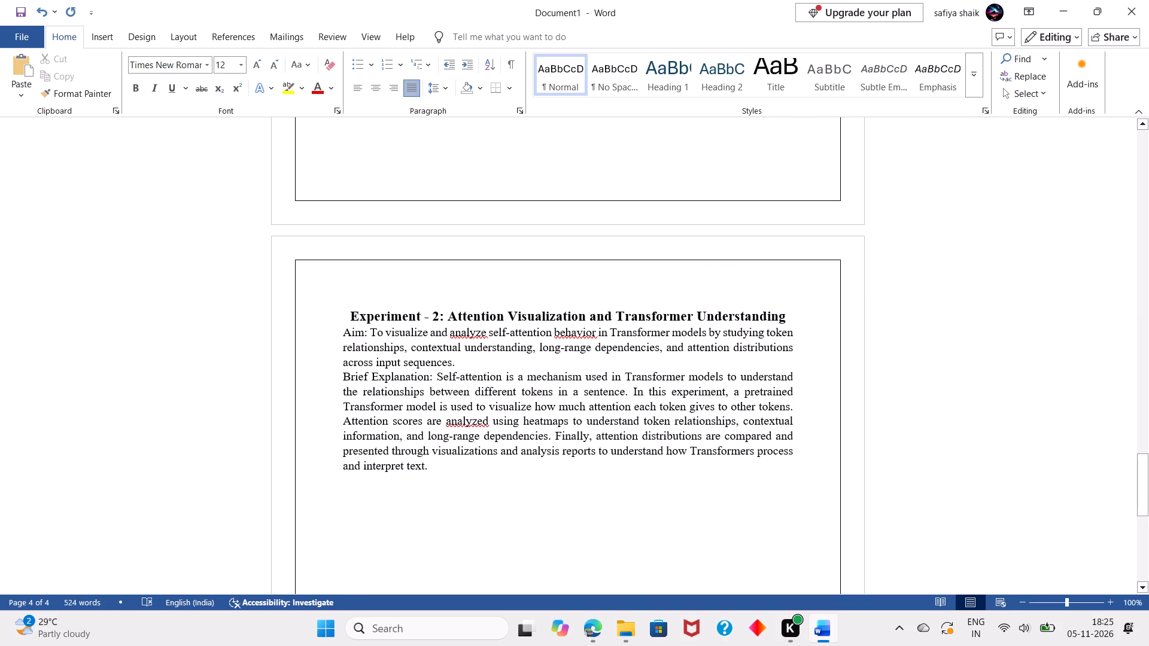
{"action": "left_click", "coordinate": [794, 319]}
{"action": "key", "text": "Return"}
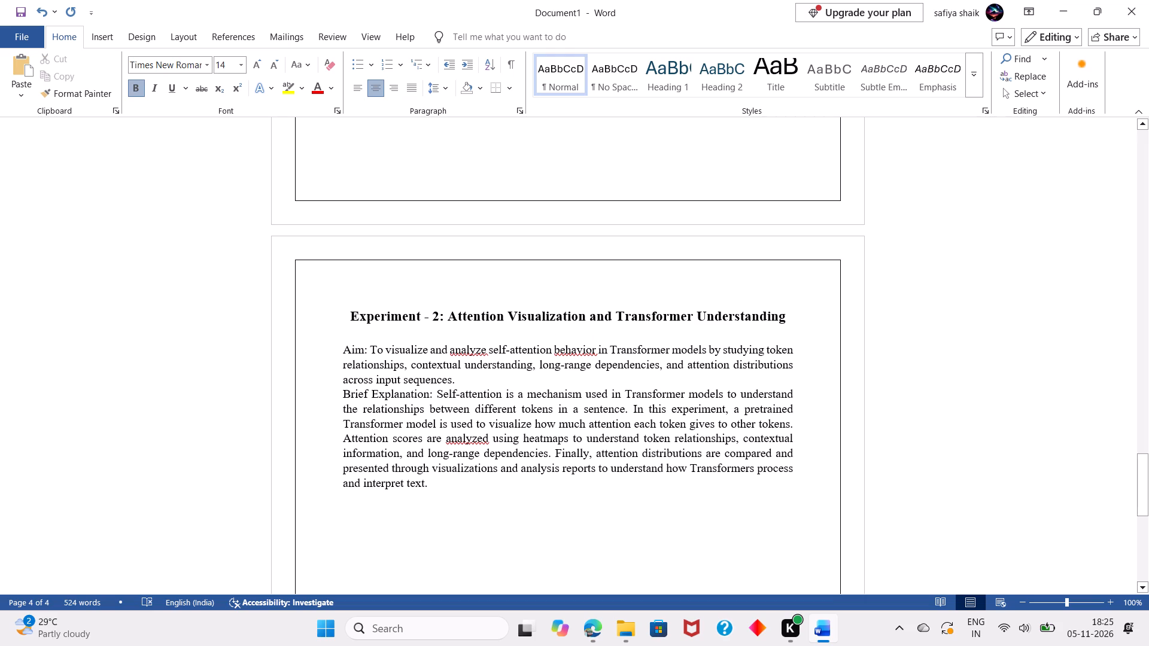
Make the Aim: label of Experiment 2 bold.
{"action": "left_click", "coordinate": [358, 349]}
{"action": "left_click_drag", "start_coordinate": [367, 349], "coordinate": [332, 349]}
{"action": "left_click", "coordinate": [345, 319]}
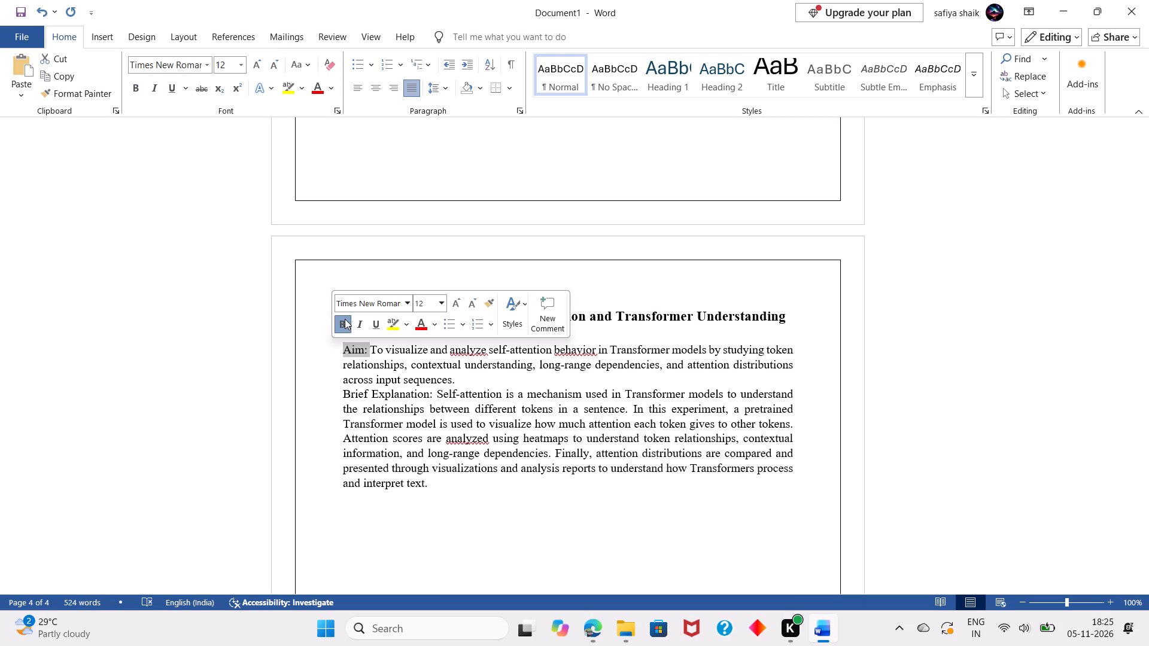
Add a bold "Code:" label between the Aim and Brief Explanation paragraphs, with an empty line above it and two below.
{"action": "left_click", "coordinate": [536, 380]}
{"action": "key", "text": "Return"}
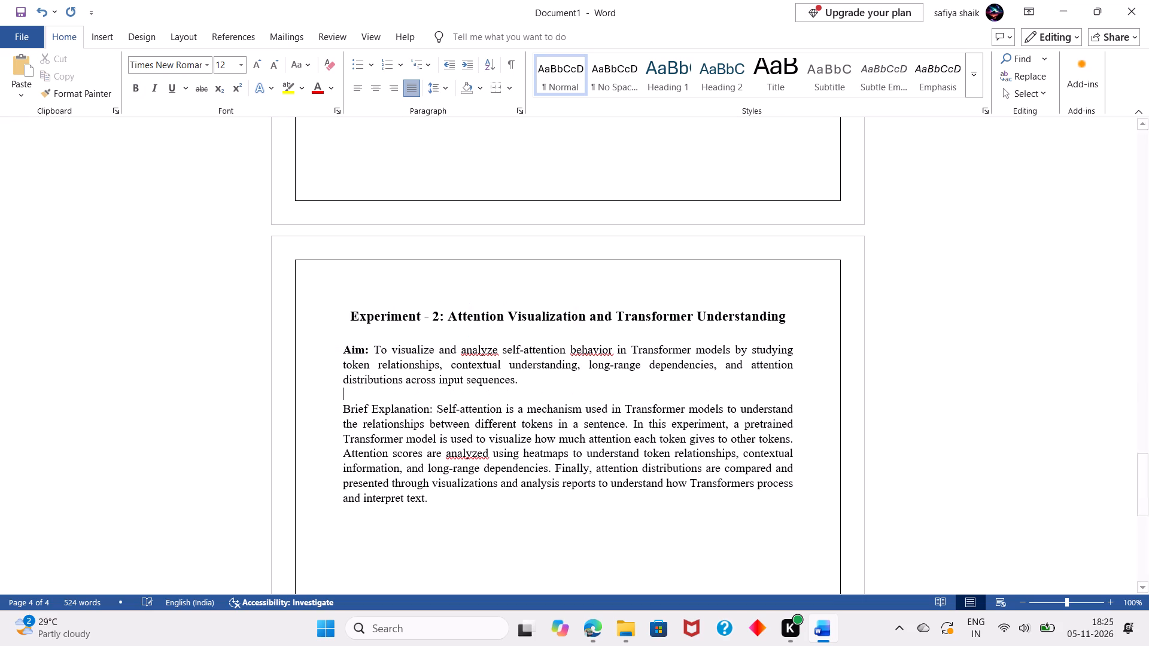
{"action": "key", "text": "Return"}
{"action": "key", "text": "ctrl+c"}
{"action": "type", "text": "ode"}
{"action": "key", "text": "BackSpace"}
{"action": "key", "text": "BackSpace"}
{"action": "key", "text": "BackSpace"}
{"action": "key", "text": "shift+c"}
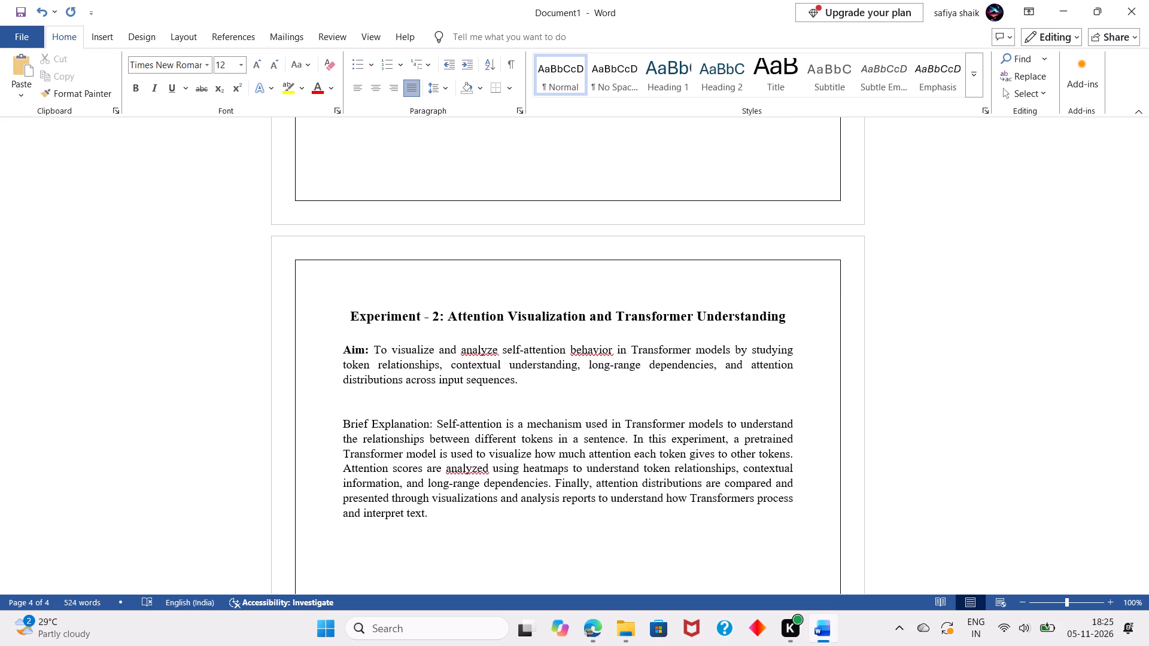
{"action": "type", "text": "ode:"}
{"action": "key", "text": "Return"}
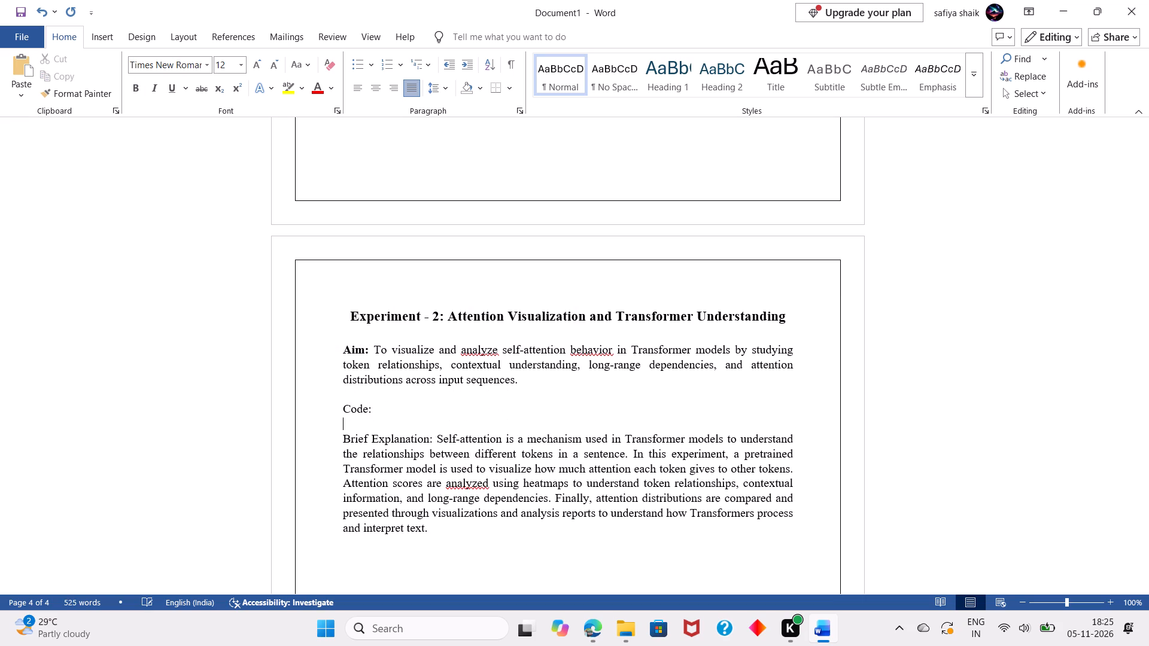
{"action": "key", "text": "Return"}
{"action": "key", "text": "Up"}
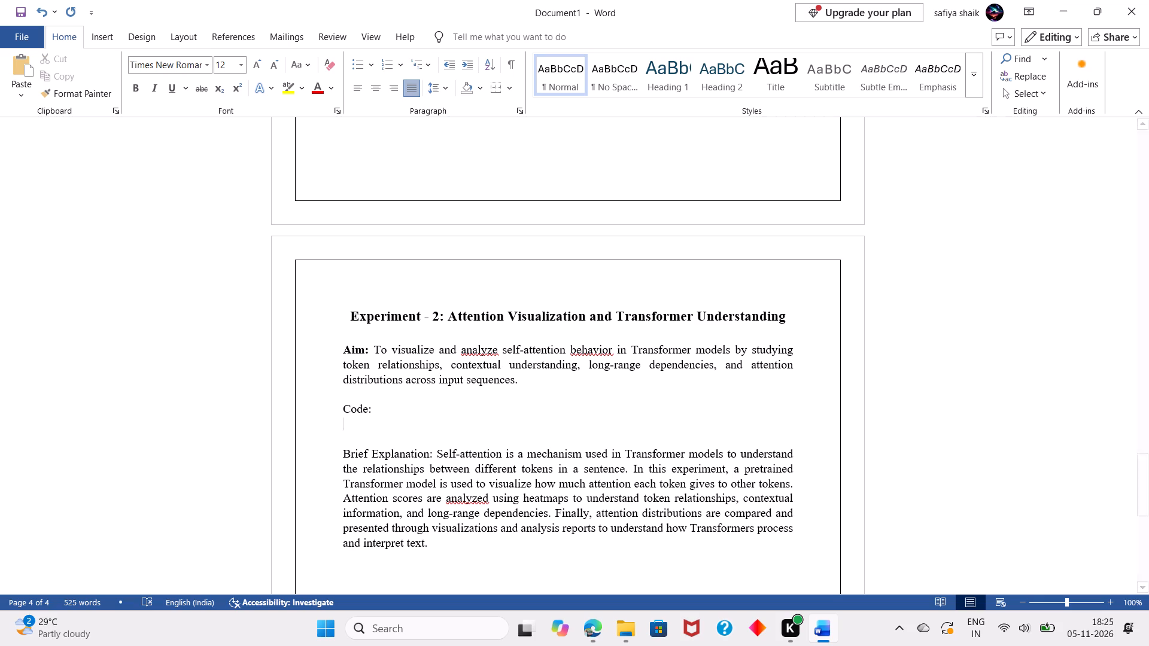
{"action": "left_click_drag", "start_coordinate": [341, 407], "coordinate": [396, 410]}
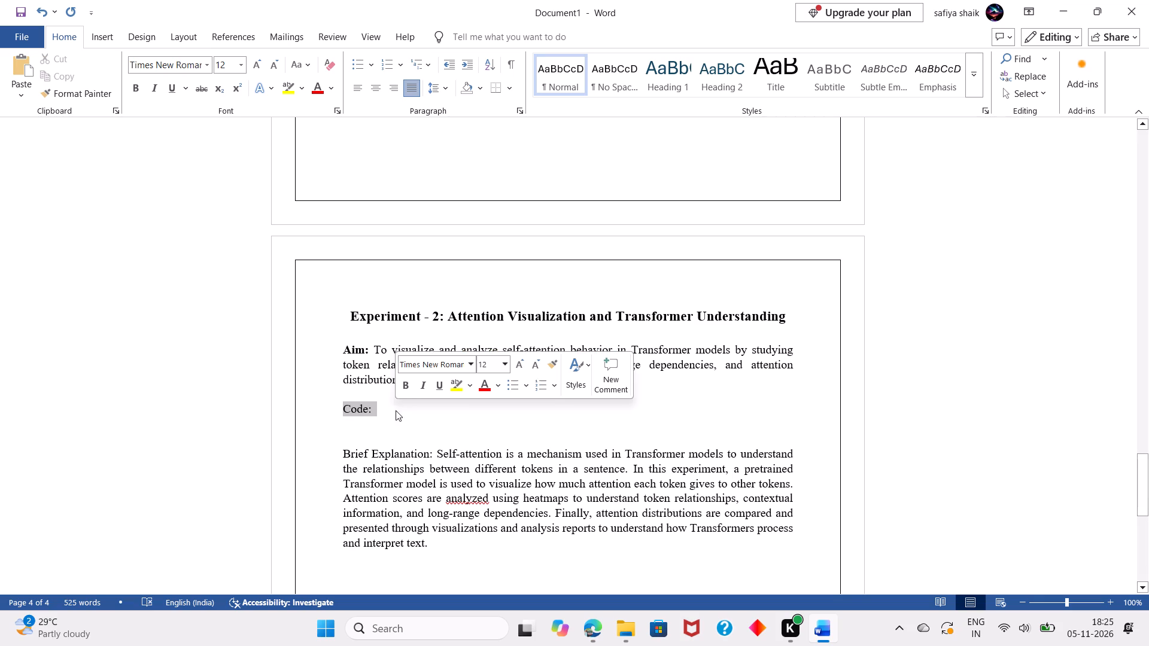
{"action": "left_click", "coordinate": [406, 389]}
{"action": "left_click", "coordinate": [381, 429]}
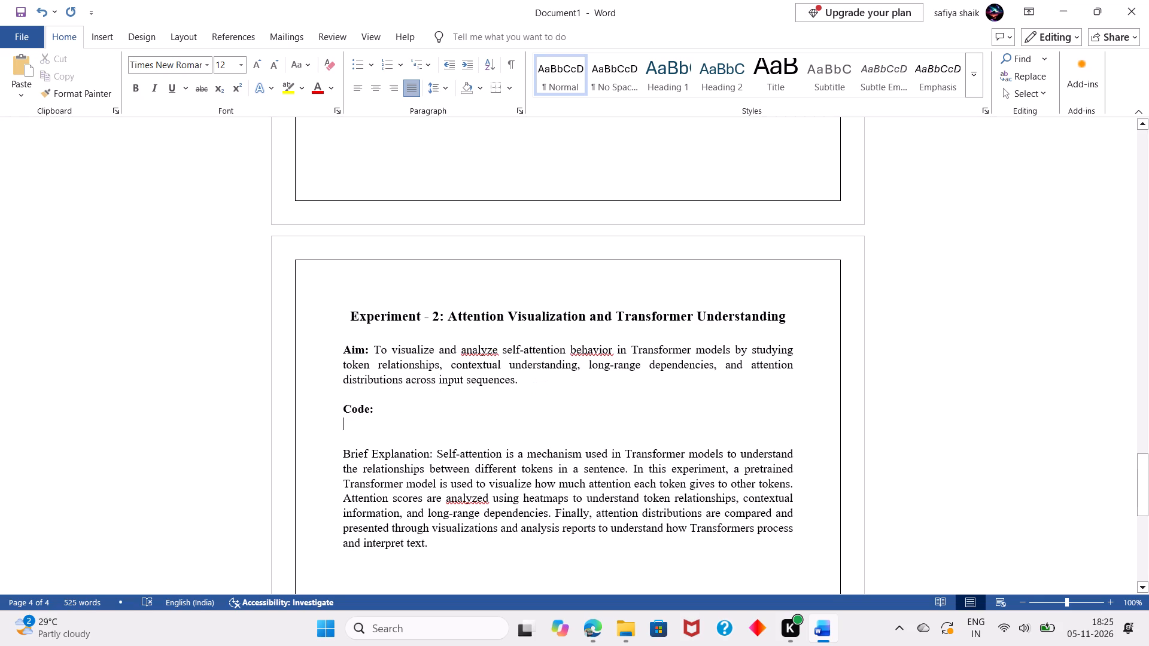
{"action": "key", "text": "Down"}
{"action": "key", "text": "Up"}
Switch to Edge and copy all cells of the genai-2.ipynb notebook in Colab.
{"action": "key", "text": "alt+Tab"}
{"action": "left_click", "coordinate": [346, 305]}
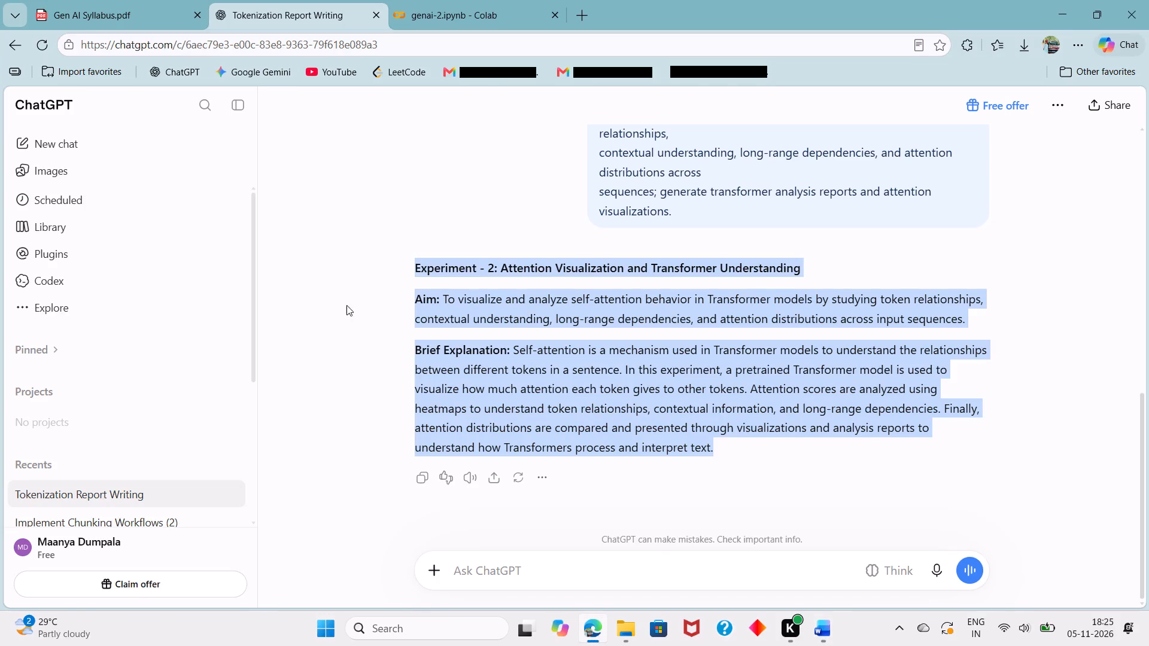
{"action": "left_click", "coordinate": [427, 7]}
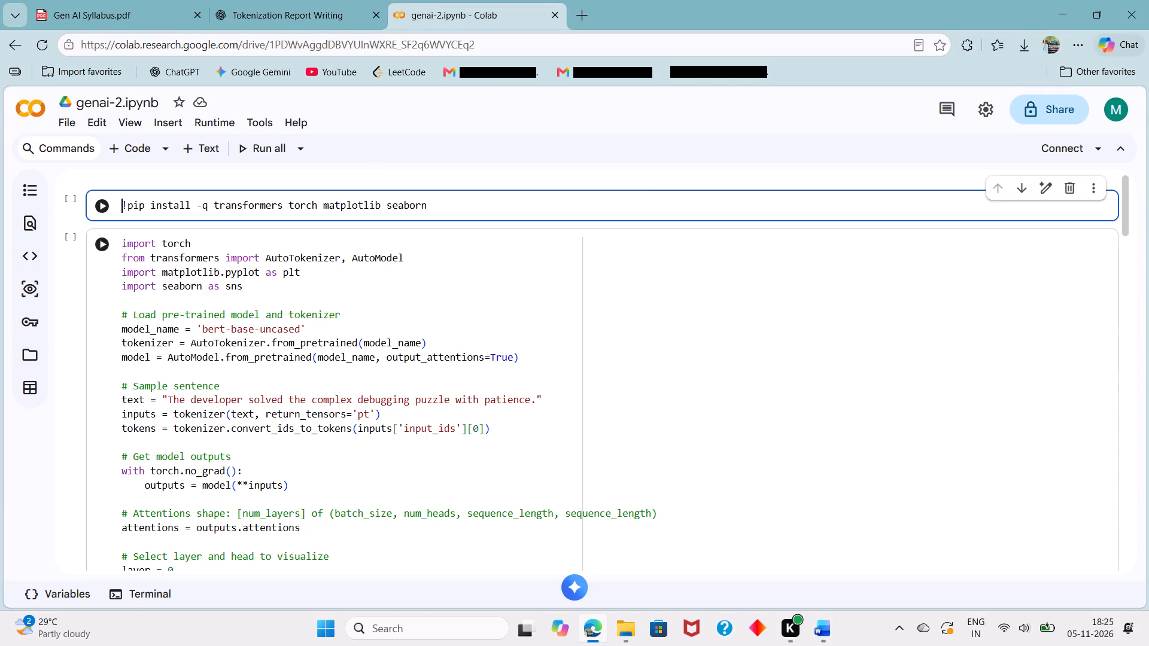
{"action": "left_click", "coordinate": [96, 132]}
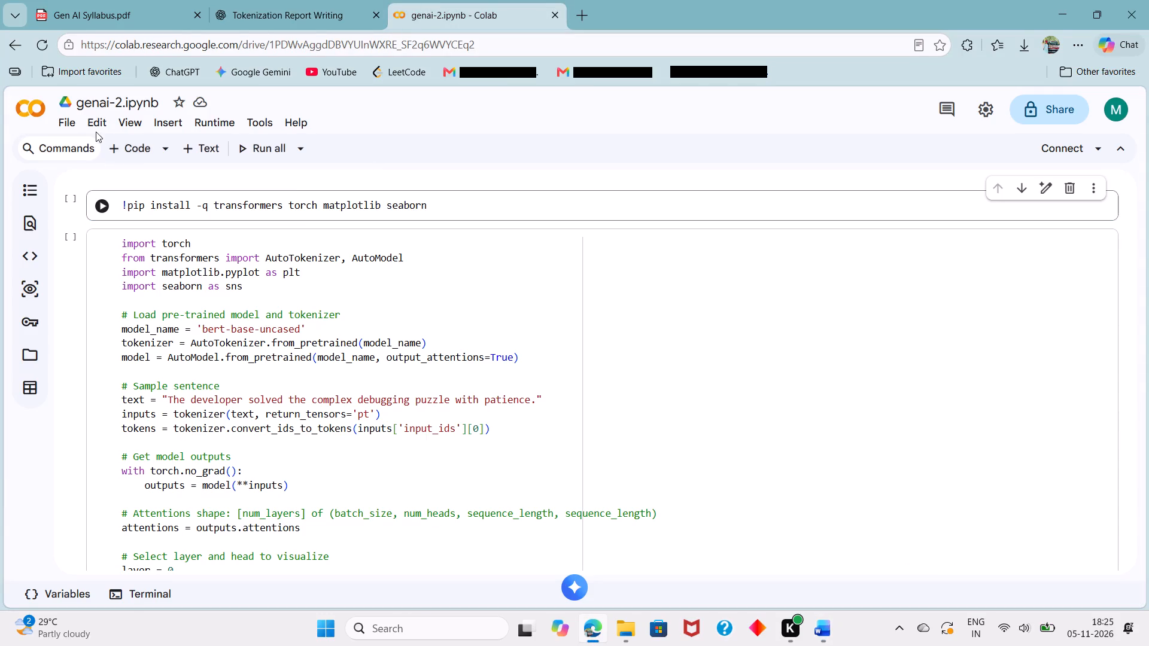
{"action": "left_click", "coordinate": [96, 123]}
{"action": "left_click", "coordinate": [137, 203]}
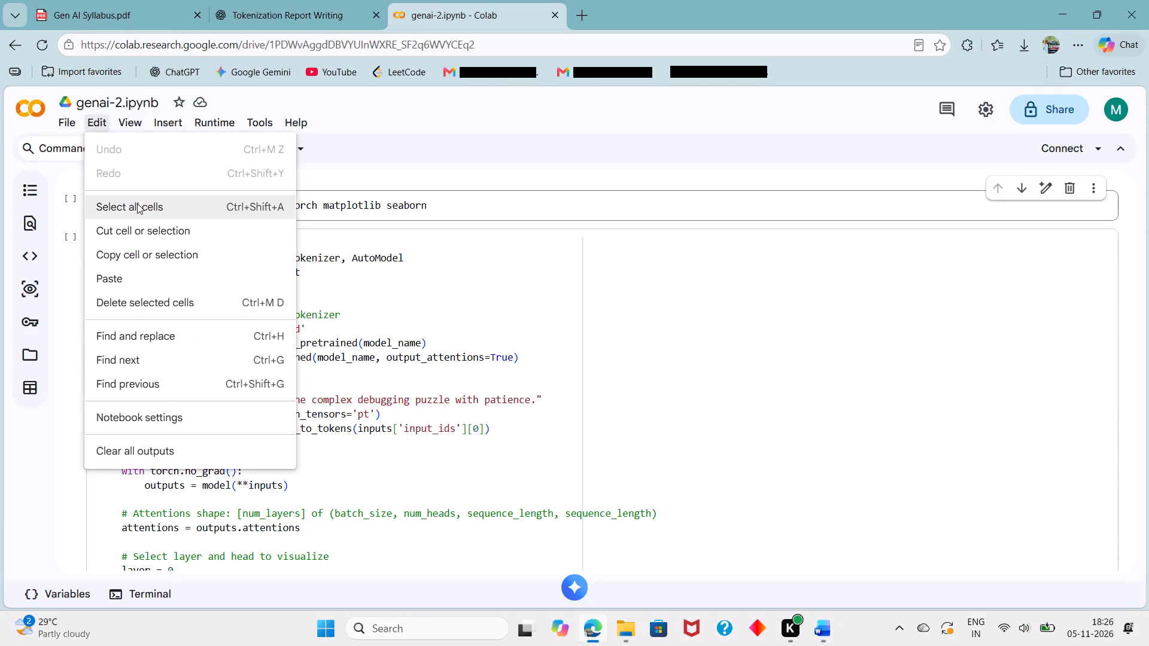
{"action": "key", "text": "ctrl+c"}
Look through the code cells and outputs of genai-2.ipynb down to the end of the notebook.
{"action": "left_click", "coordinate": [452, 326]}
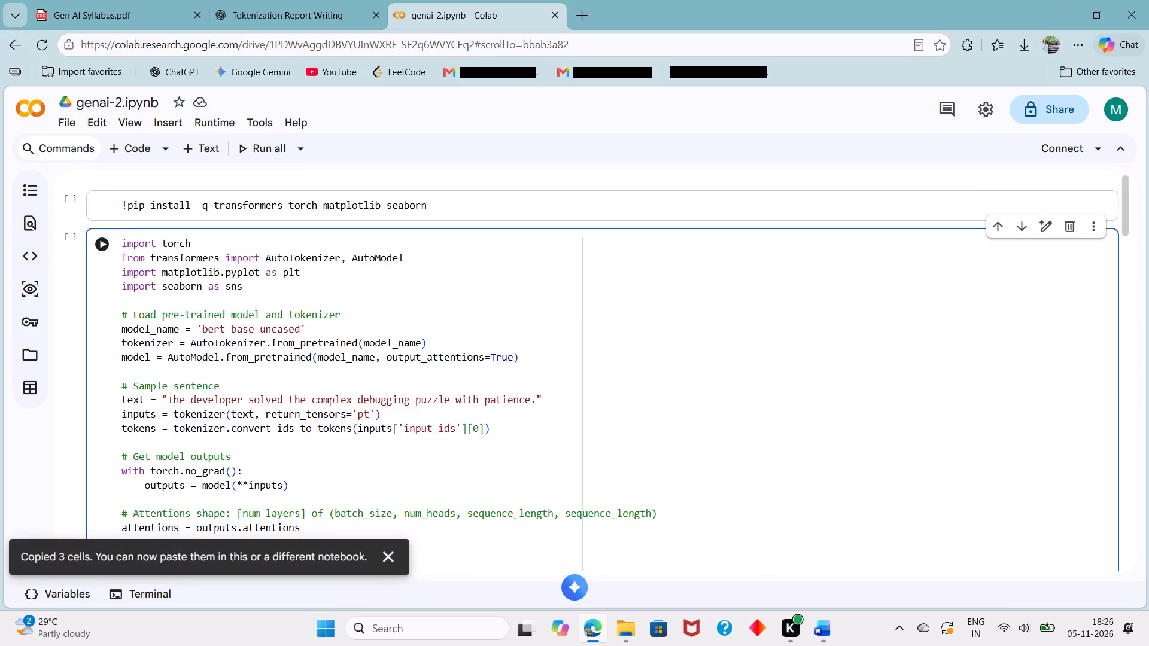
{"action": "scroll", "coordinate": [452, 326], "scroll_direction": "down", "scroll_amount": 9}
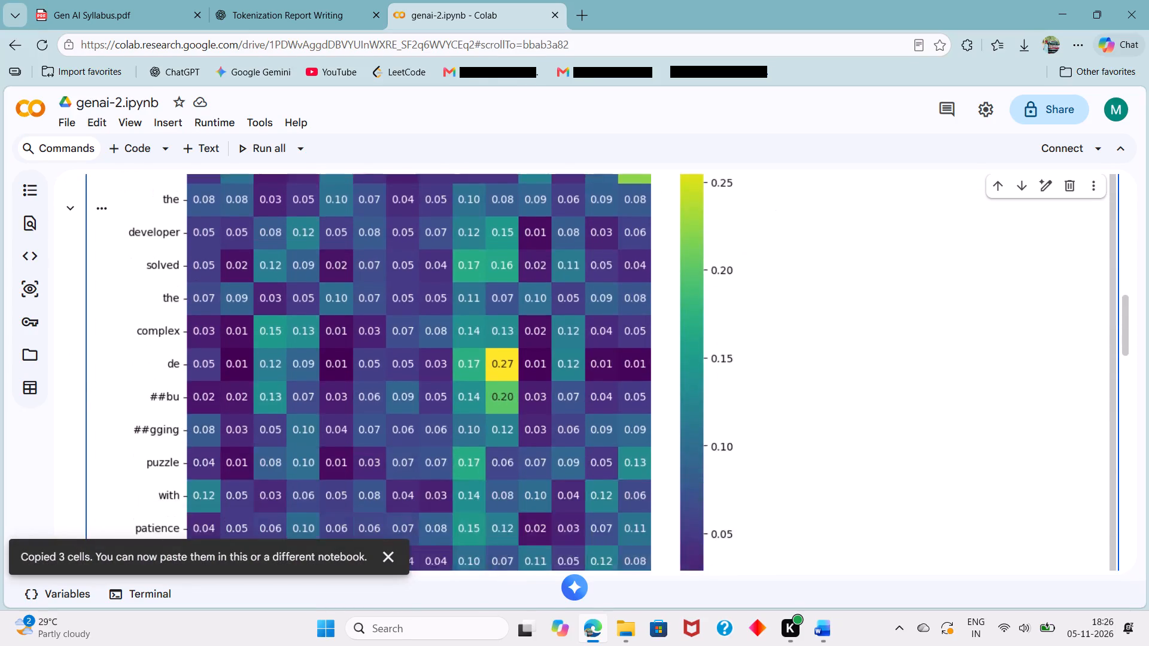
{"action": "scroll", "coordinate": [452, 326], "scroll_direction": "down", "scroll_amount": 5}
{"action": "scroll", "coordinate": [452, 326], "scroll_direction": "up", "scroll_amount": 1}
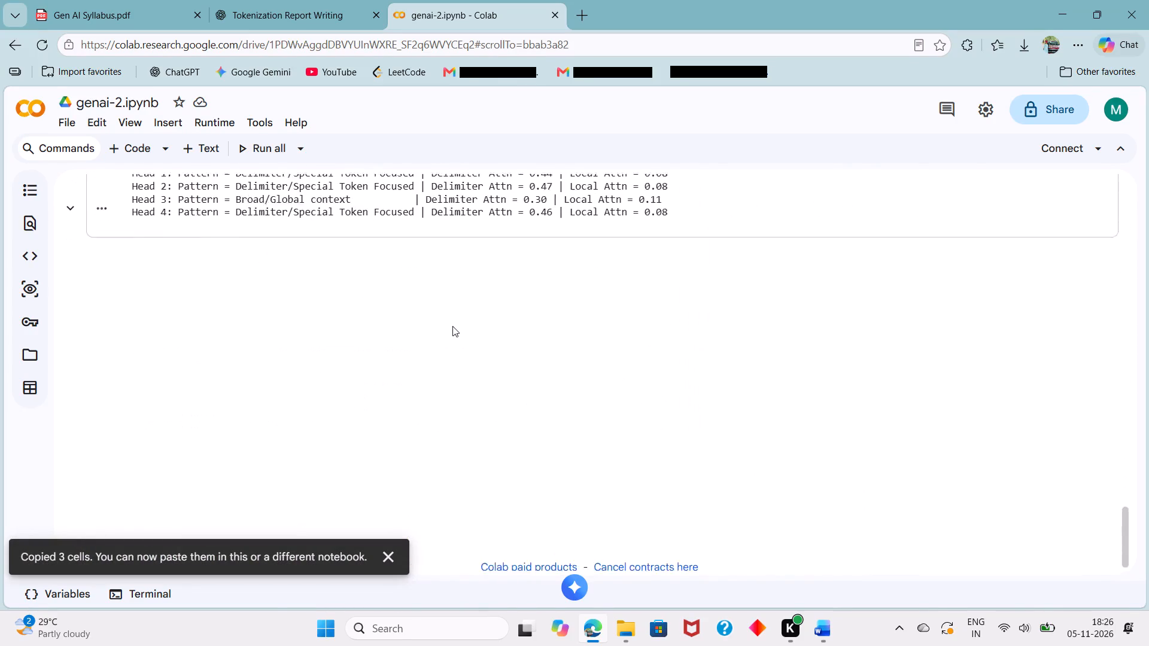
{"action": "scroll", "coordinate": [452, 326], "scroll_direction": "up", "scroll_amount": 1}
Switch to Word, paste the copied notebook code below the Code: label of Experiment 2 and review it.
{"action": "left_click", "coordinate": [810, 625]}
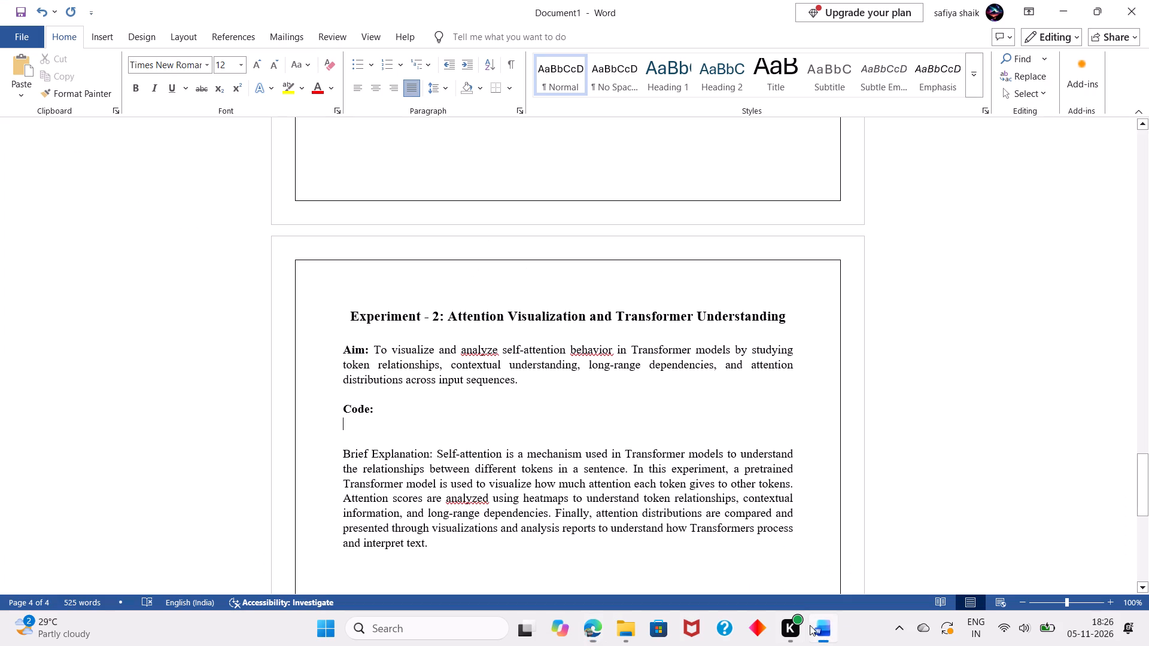
{"action": "key", "text": "ctrl+v"}
{"action": "scroll", "coordinate": [406, 413], "scroll_direction": "up", "scroll_amount": 1}
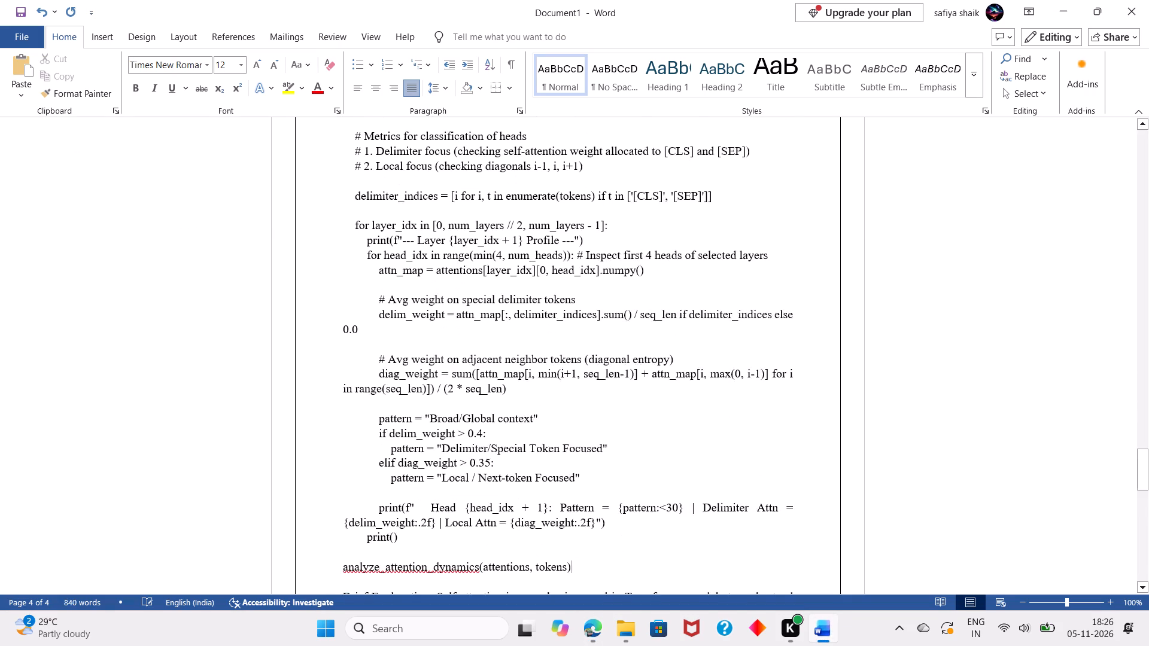
{"action": "scroll", "coordinate": [406, 413], "scroll_direction": "up", "scroll_amount": 2}
{"action": "scroll", "coordinate": [406, 413], "scroll_direction": "down", "scroll_amount": 2}
{"action": "scroll", "coordinate": [406, 413], "scroll_direction": "up", "scroll_amount": 4}
{"action": "scroll", "coordinate": [406, 413], "scroll_direction": "down", "scroll_amount": 3}
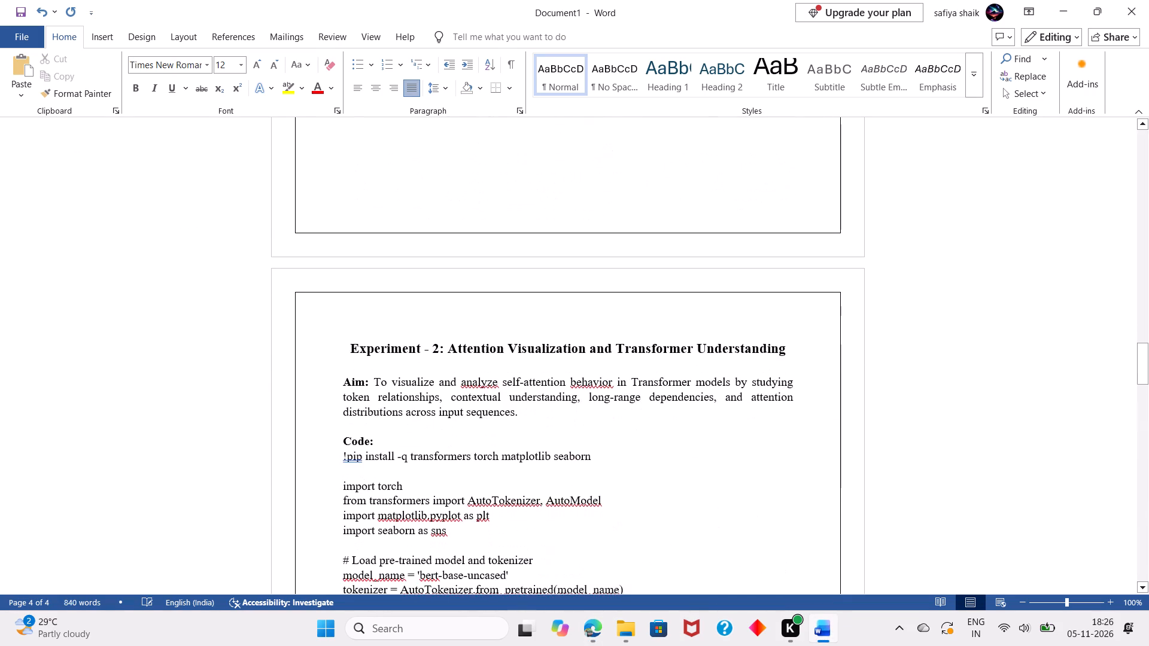
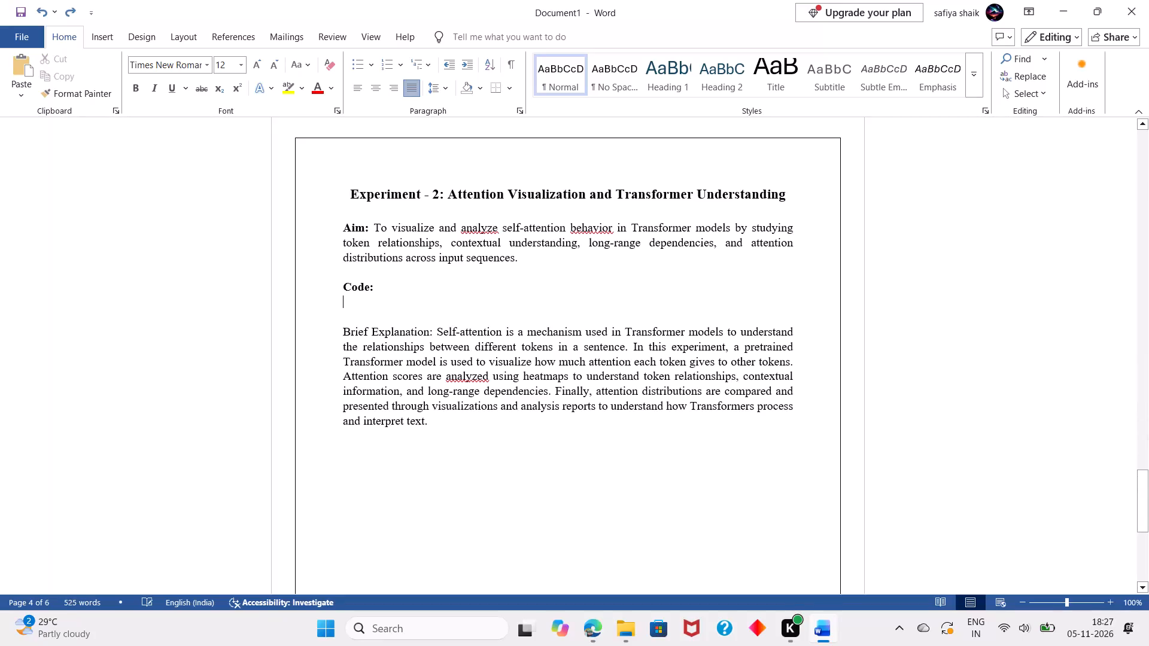
Paste the cleaned Python code below the Code: label of Experiment 2.
{"action": "key", "text": "ctrl+v"}
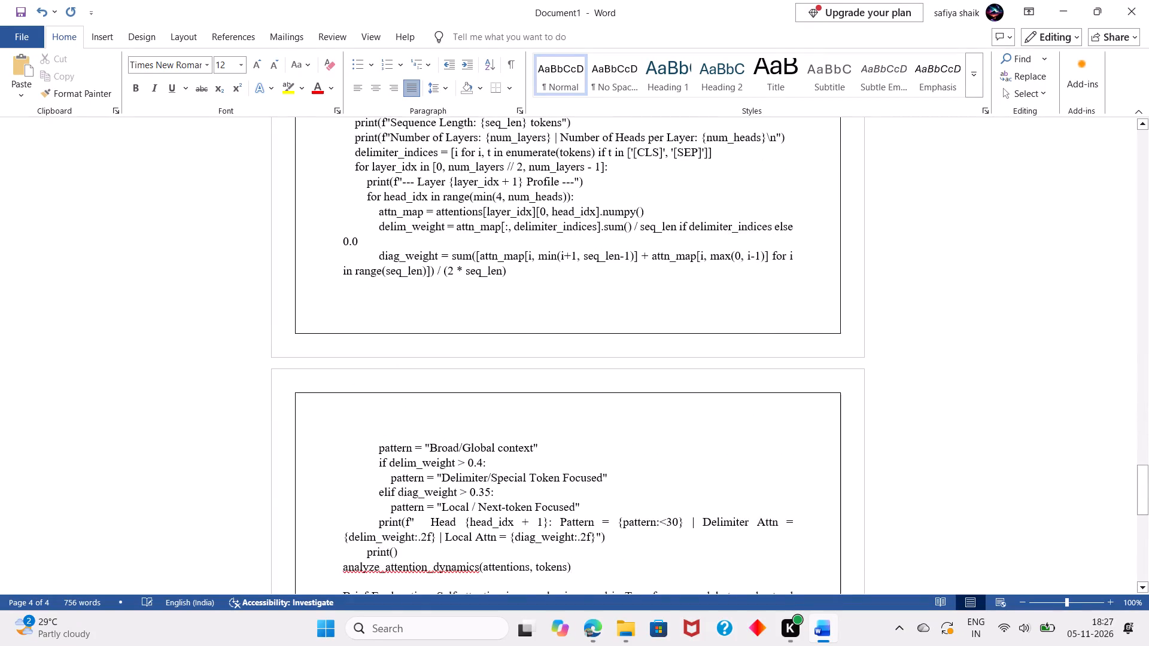
Set the font of Experiment 2's entire code, from the pip install line through the analyze_attention_dynamics call, to Courier New.
{"action": "scroll", "coordinate": [452, 383], "scroll_direction": "up", "scroll_amount": 4}
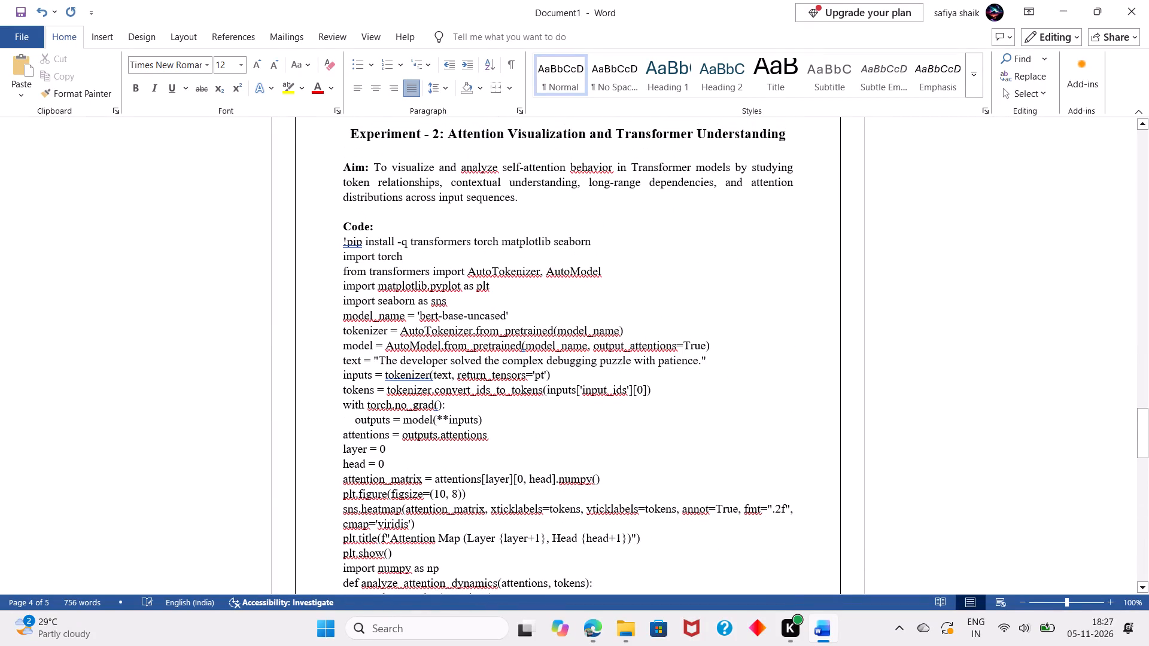
{"action": "left_click_drag", "start_coordinate": [344, 240], "coordinate": [515, 456]}
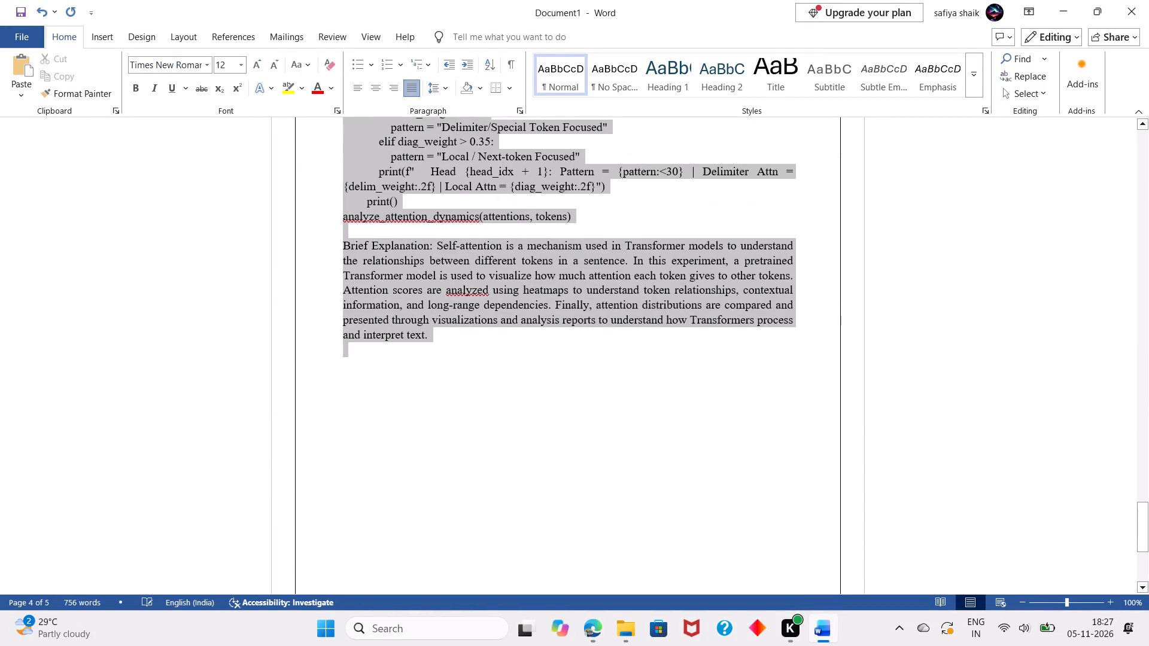
{"action": "left_click_drag", "start_coordinate": [515, 456], "coordinate": [569, 215]}
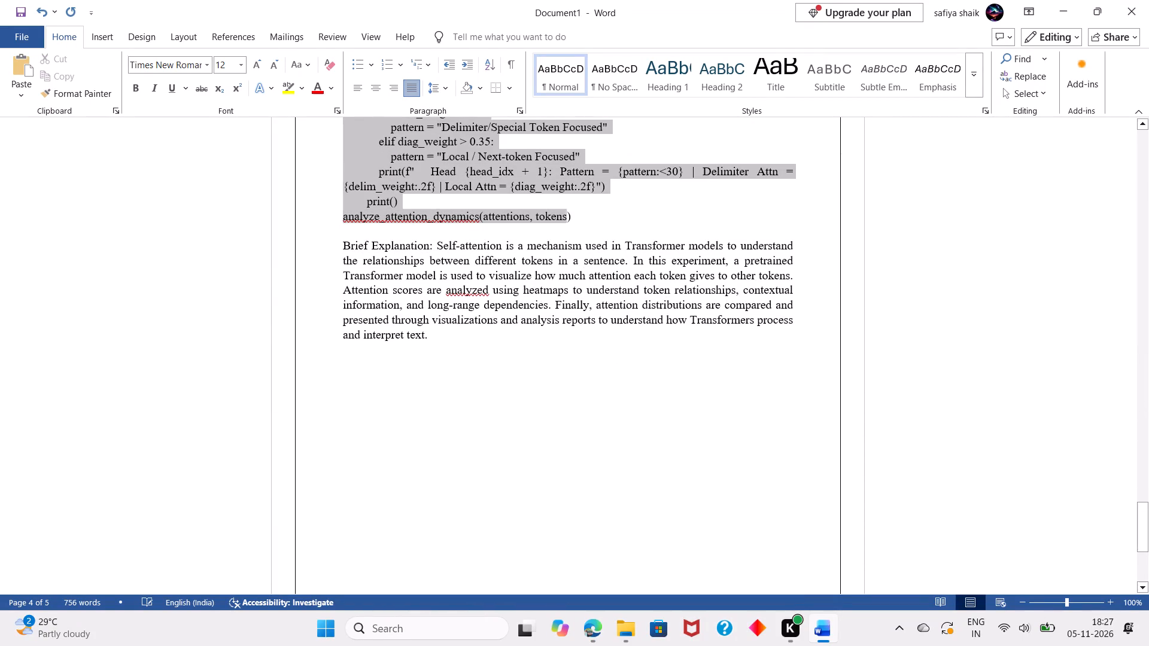
{"action": "left_click_drag", "start_coordinate": [569, 215], "coordinate": [570, 217]}
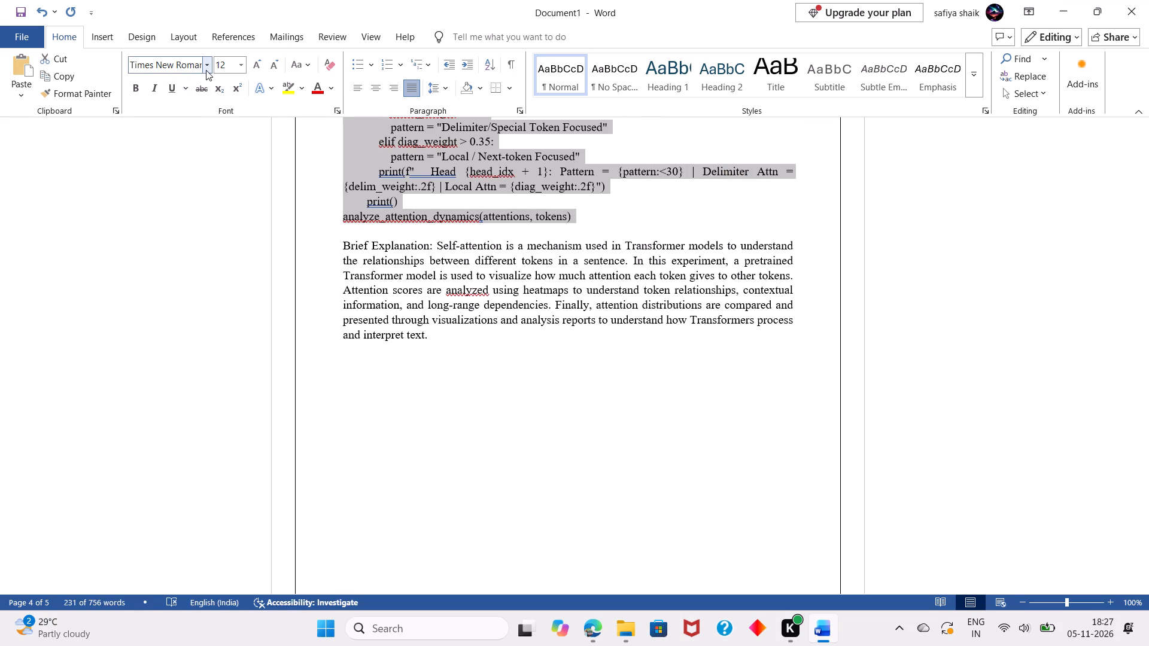
{"action": "left_click", "coordinate": [206, 70]}
{"action": "left_click", "coordinate": [166, 179]}
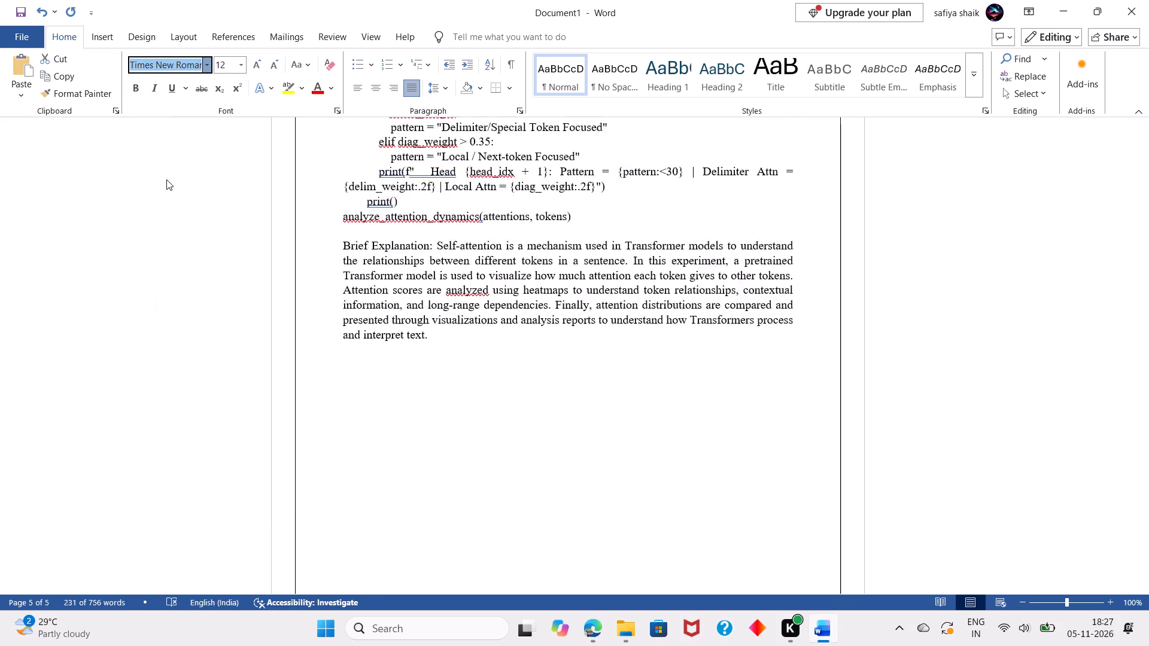
{"action": "left_click", "coordinate": [371, 266]}
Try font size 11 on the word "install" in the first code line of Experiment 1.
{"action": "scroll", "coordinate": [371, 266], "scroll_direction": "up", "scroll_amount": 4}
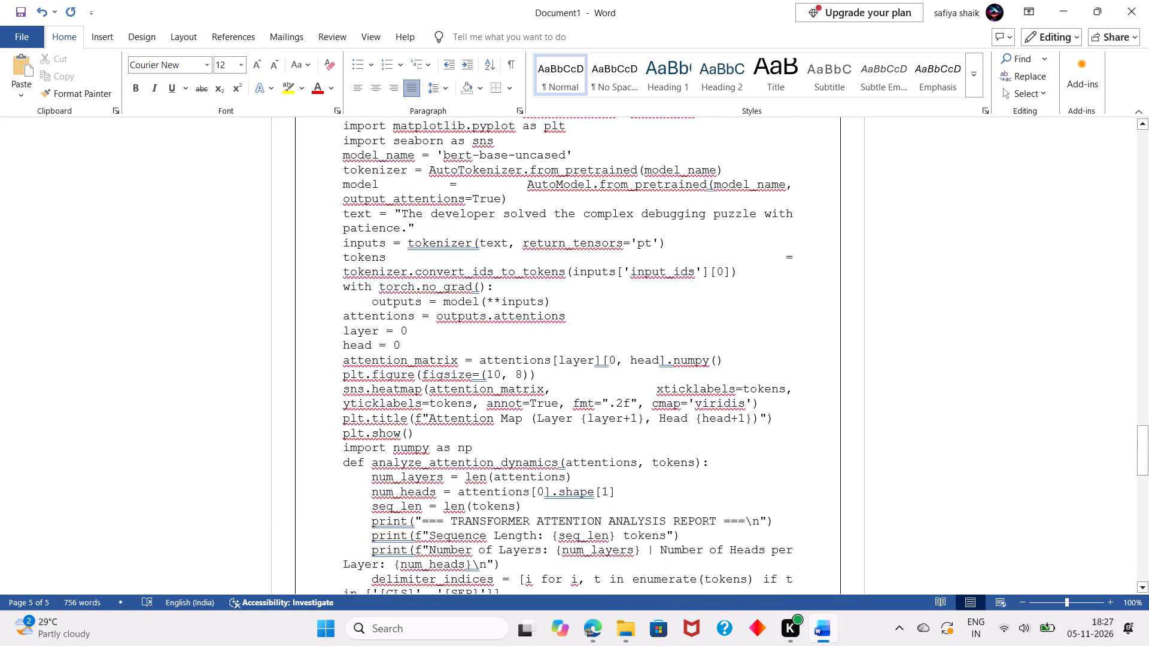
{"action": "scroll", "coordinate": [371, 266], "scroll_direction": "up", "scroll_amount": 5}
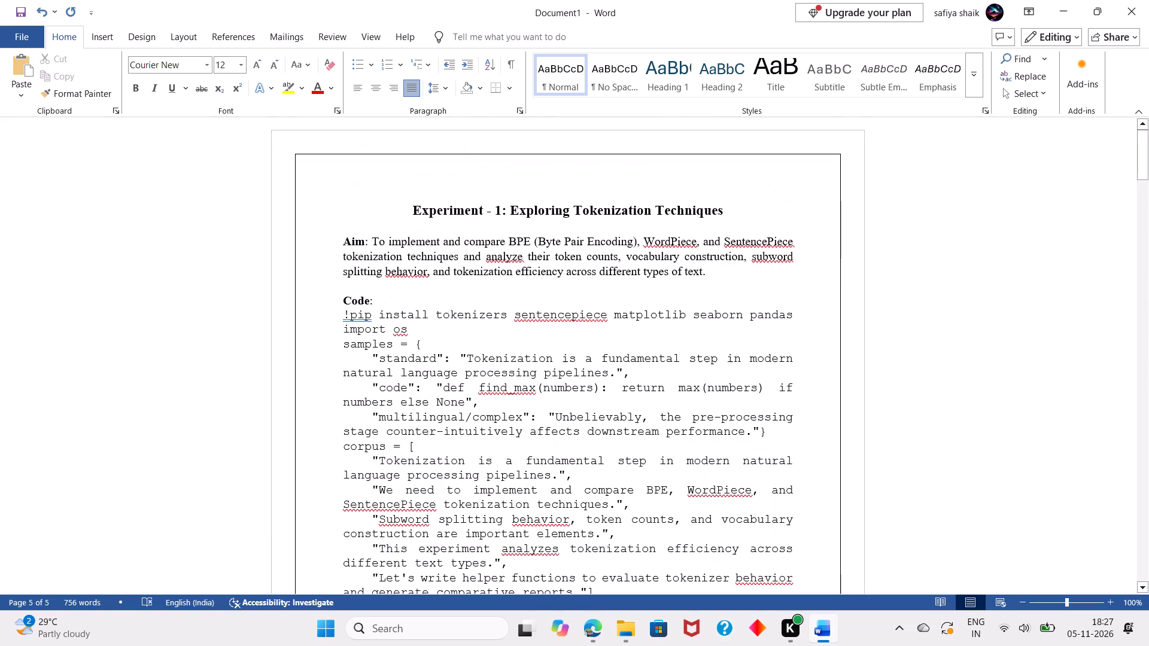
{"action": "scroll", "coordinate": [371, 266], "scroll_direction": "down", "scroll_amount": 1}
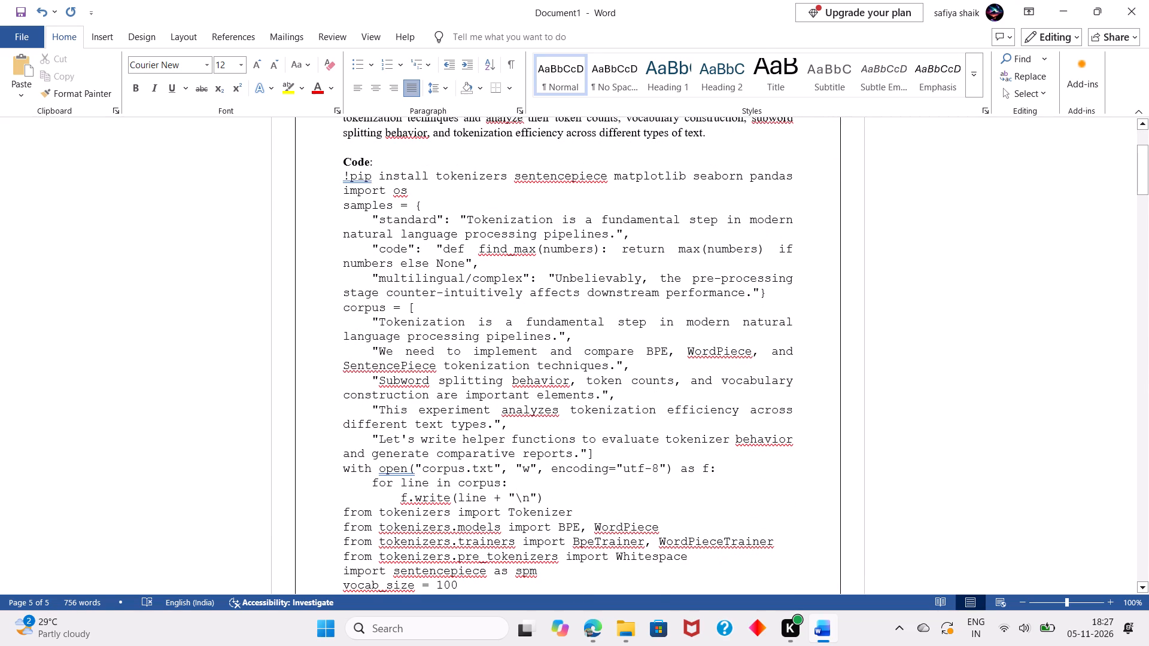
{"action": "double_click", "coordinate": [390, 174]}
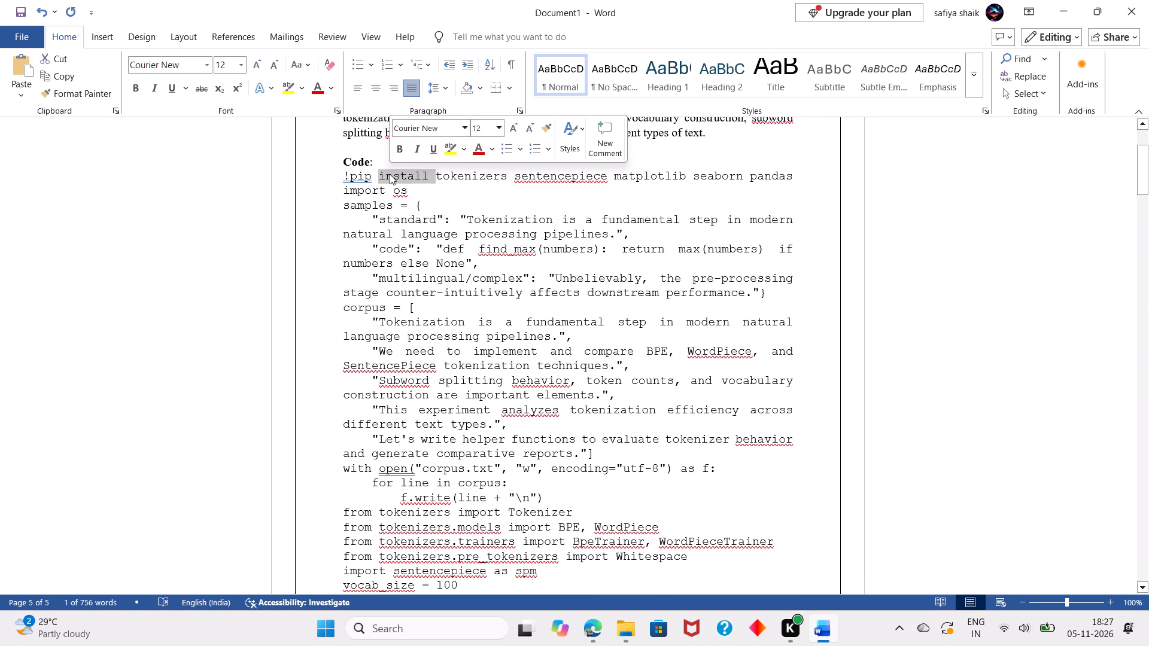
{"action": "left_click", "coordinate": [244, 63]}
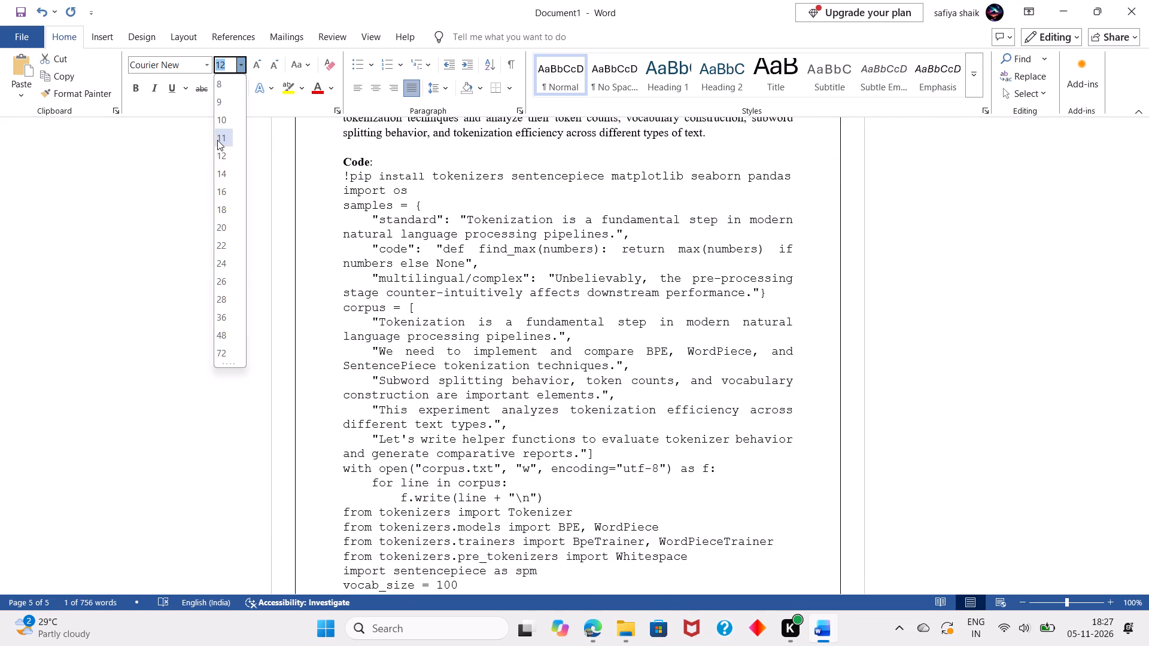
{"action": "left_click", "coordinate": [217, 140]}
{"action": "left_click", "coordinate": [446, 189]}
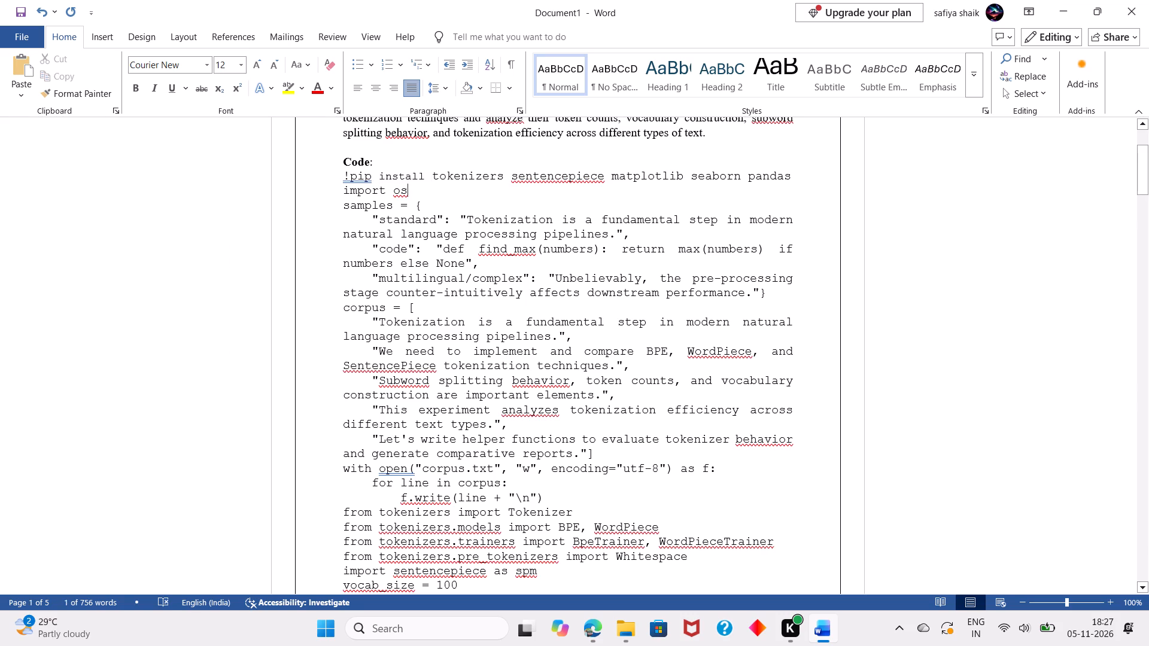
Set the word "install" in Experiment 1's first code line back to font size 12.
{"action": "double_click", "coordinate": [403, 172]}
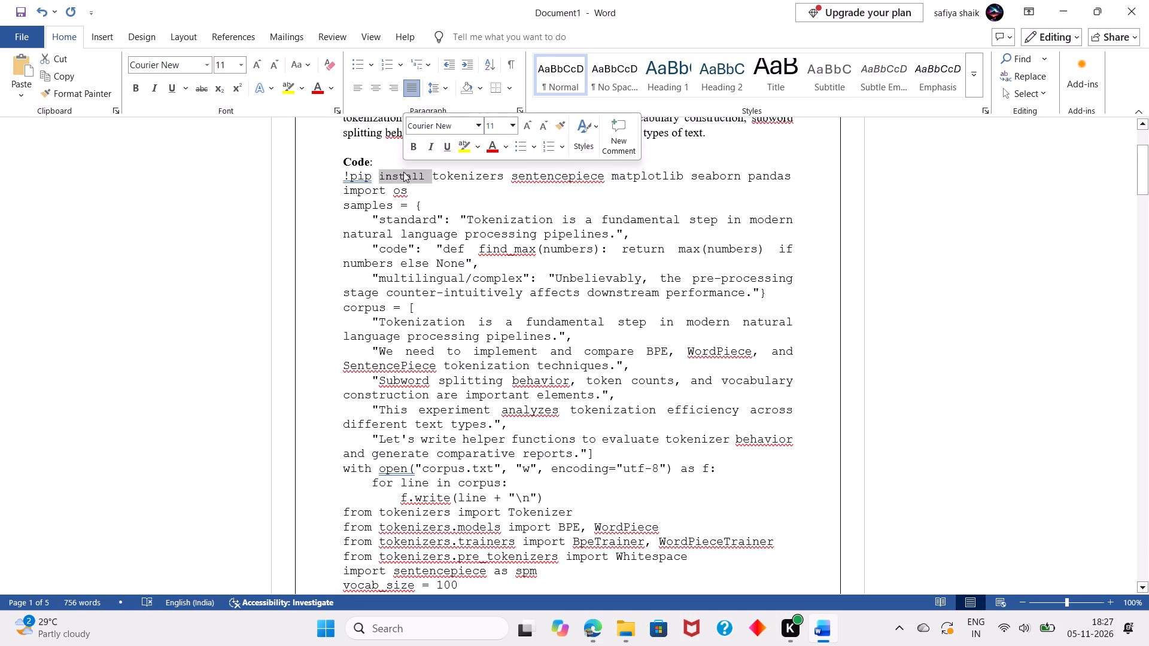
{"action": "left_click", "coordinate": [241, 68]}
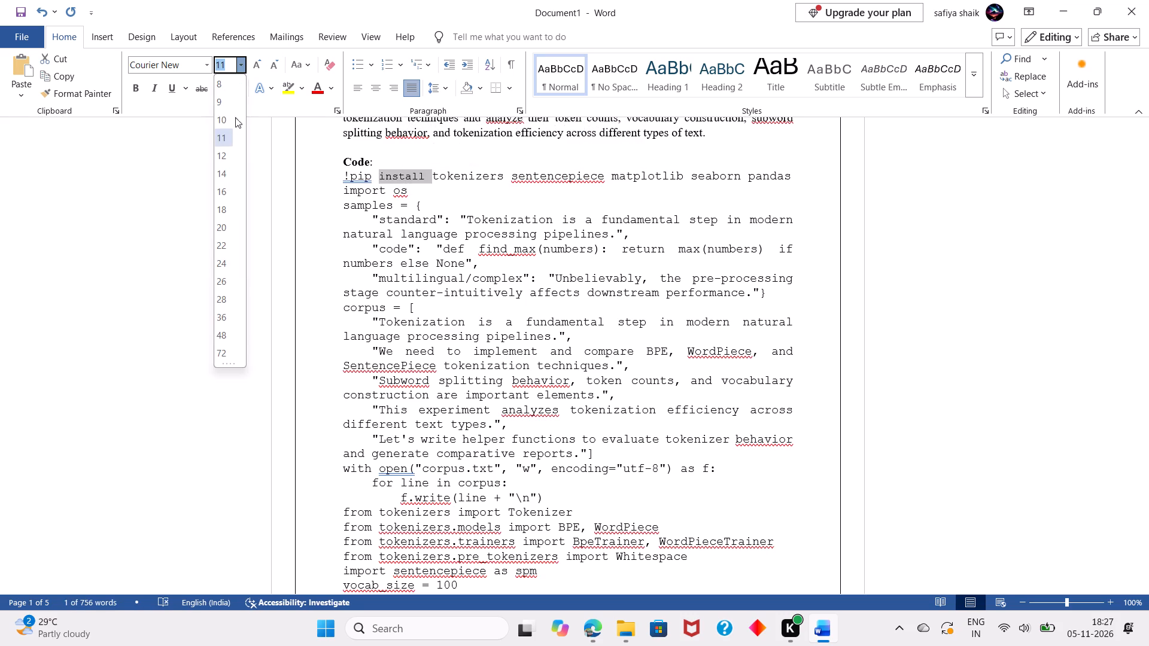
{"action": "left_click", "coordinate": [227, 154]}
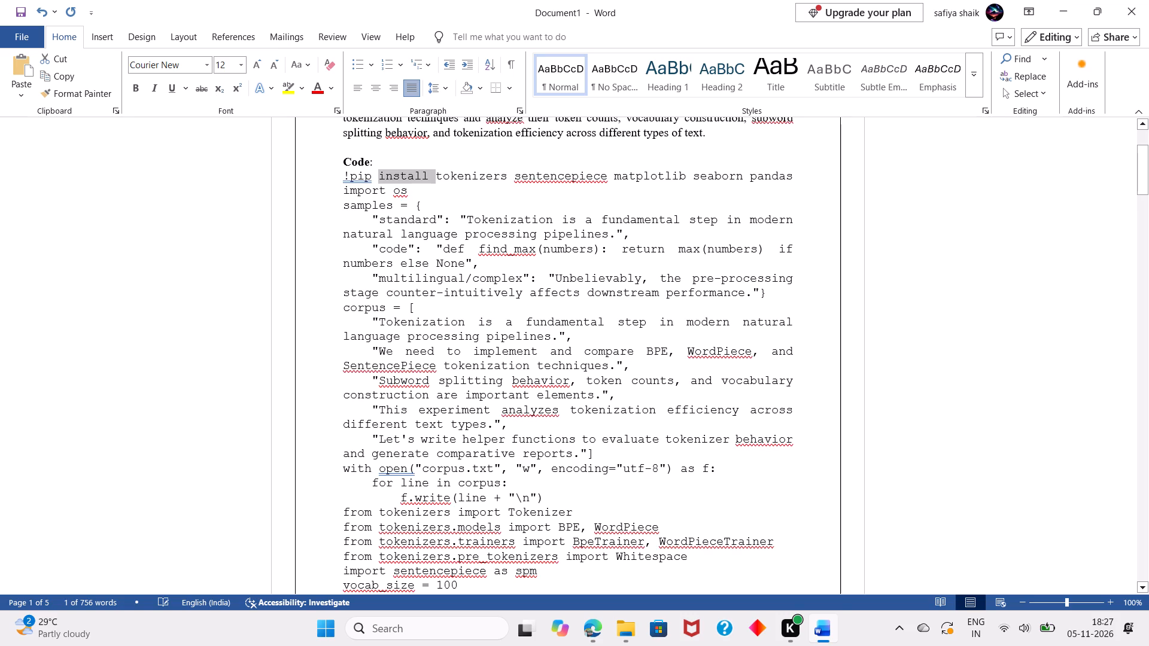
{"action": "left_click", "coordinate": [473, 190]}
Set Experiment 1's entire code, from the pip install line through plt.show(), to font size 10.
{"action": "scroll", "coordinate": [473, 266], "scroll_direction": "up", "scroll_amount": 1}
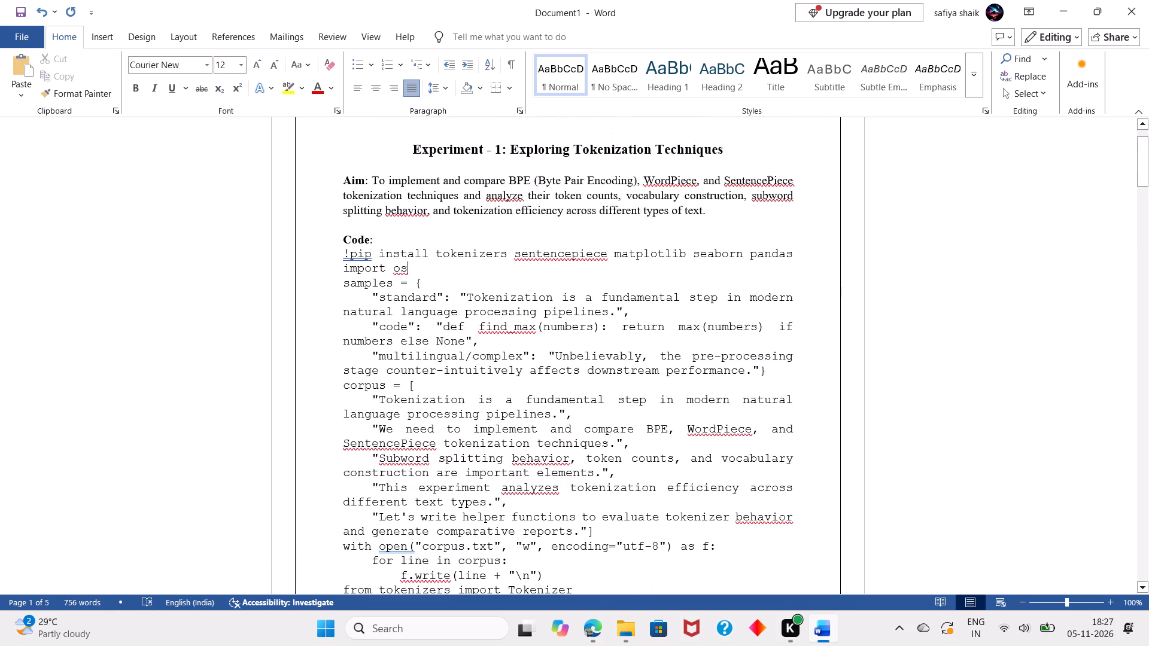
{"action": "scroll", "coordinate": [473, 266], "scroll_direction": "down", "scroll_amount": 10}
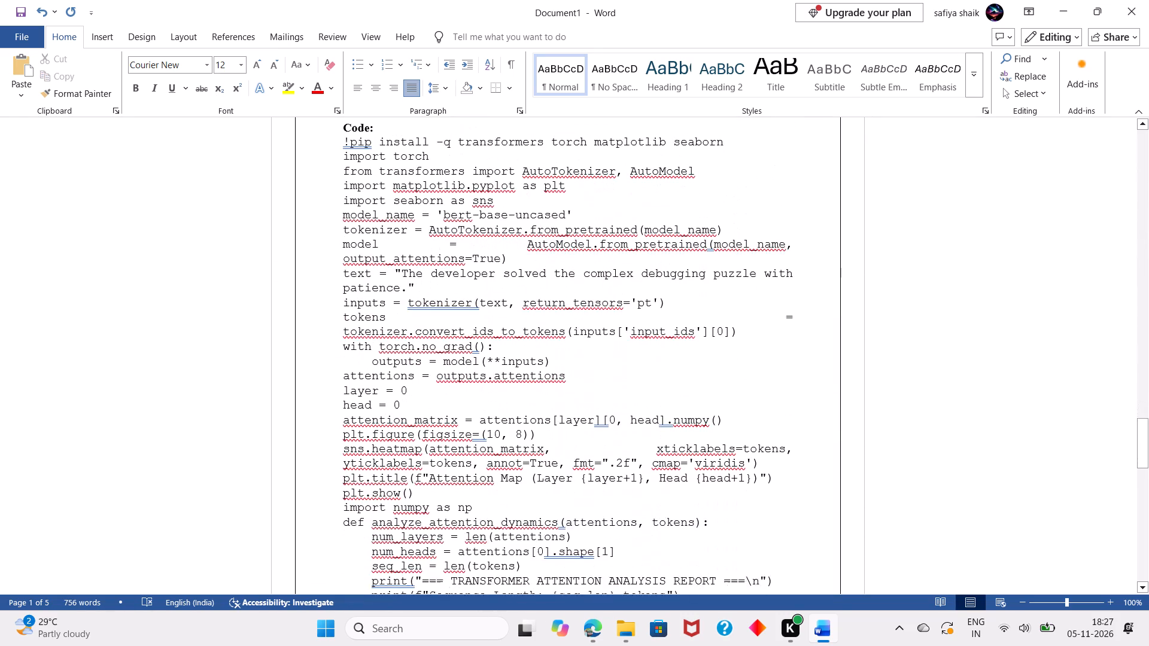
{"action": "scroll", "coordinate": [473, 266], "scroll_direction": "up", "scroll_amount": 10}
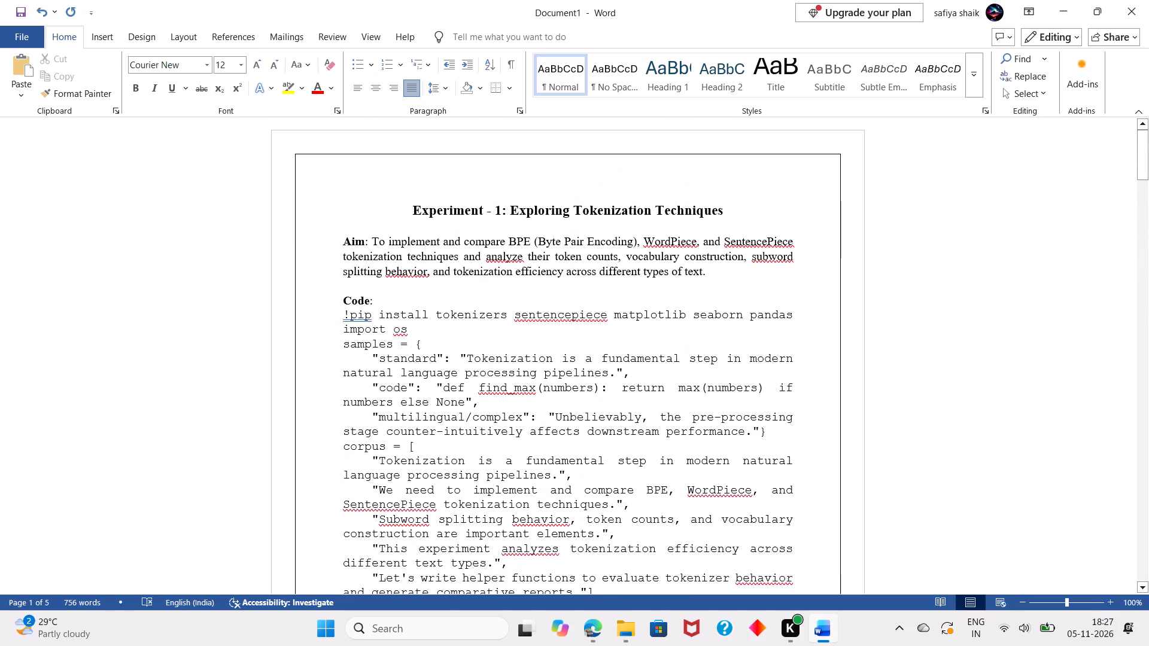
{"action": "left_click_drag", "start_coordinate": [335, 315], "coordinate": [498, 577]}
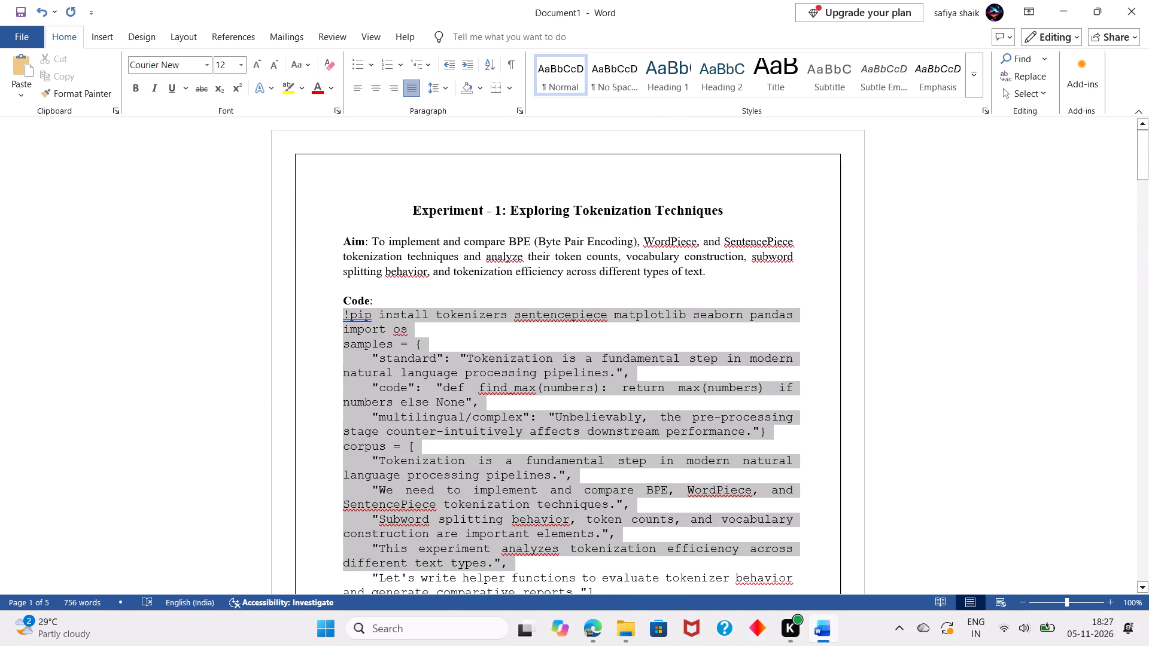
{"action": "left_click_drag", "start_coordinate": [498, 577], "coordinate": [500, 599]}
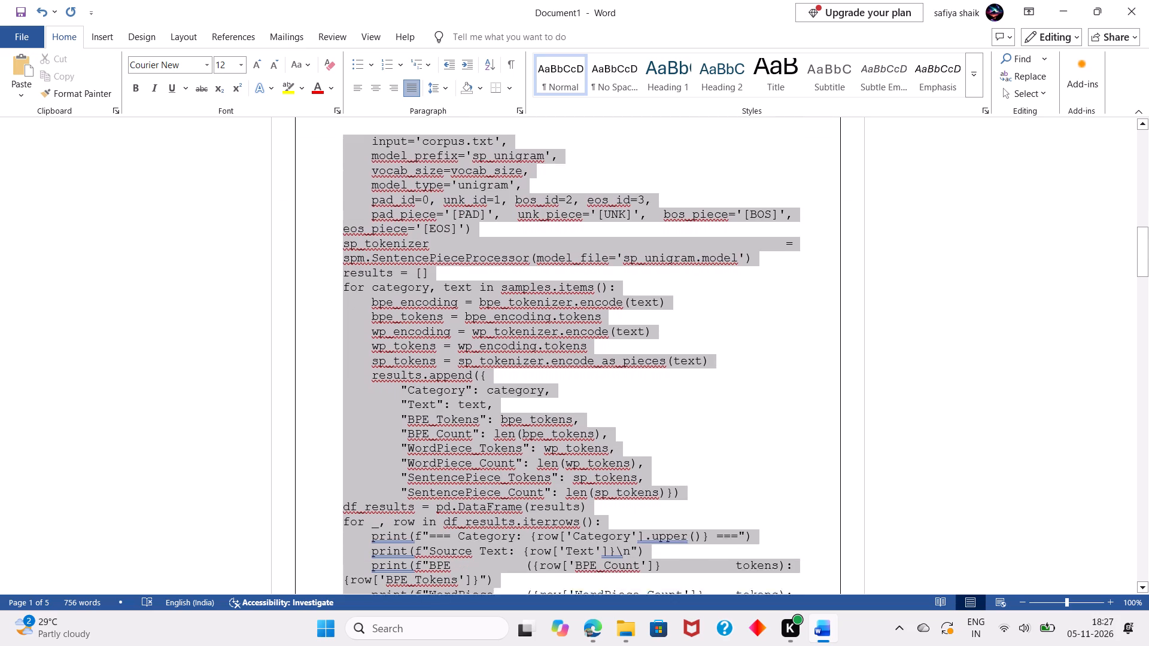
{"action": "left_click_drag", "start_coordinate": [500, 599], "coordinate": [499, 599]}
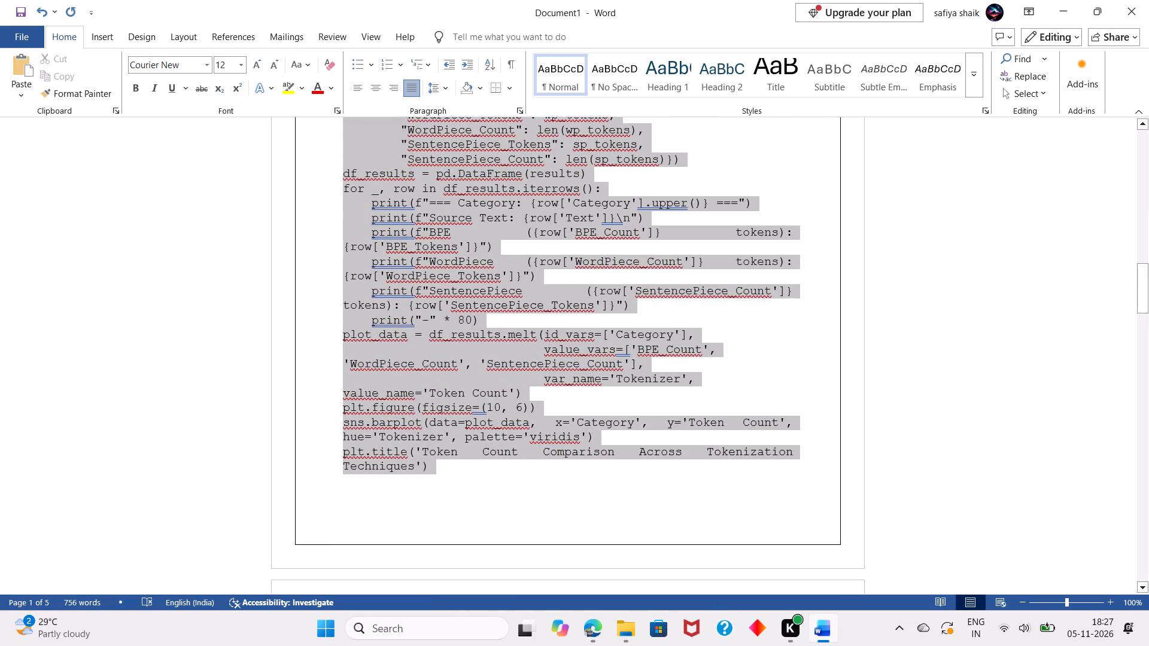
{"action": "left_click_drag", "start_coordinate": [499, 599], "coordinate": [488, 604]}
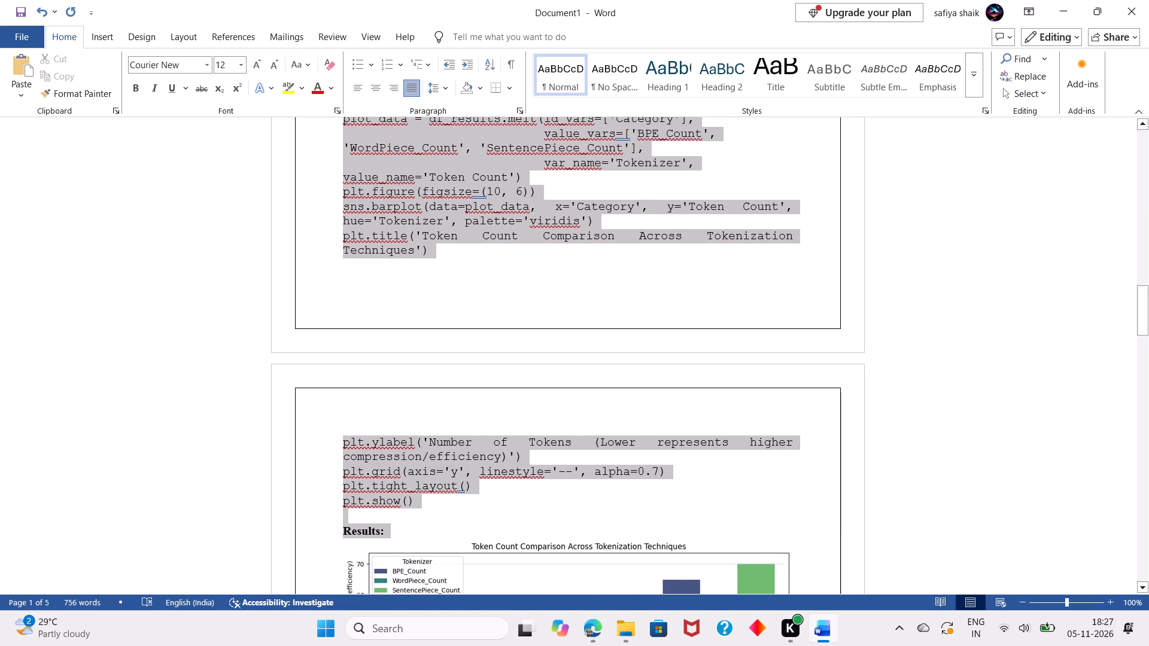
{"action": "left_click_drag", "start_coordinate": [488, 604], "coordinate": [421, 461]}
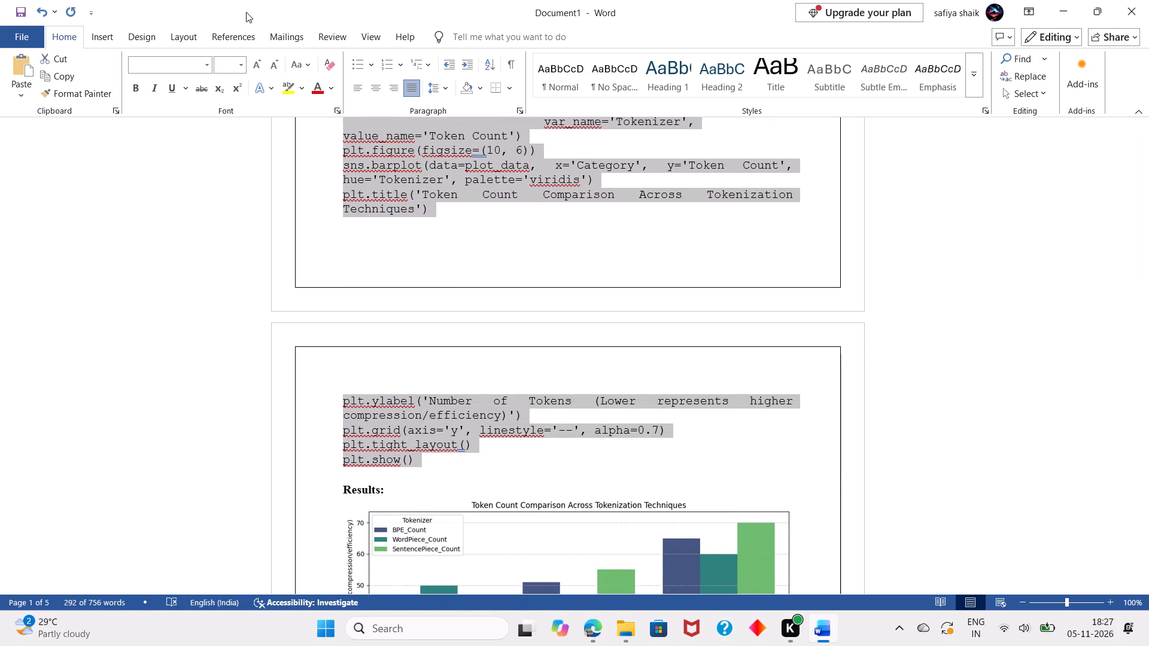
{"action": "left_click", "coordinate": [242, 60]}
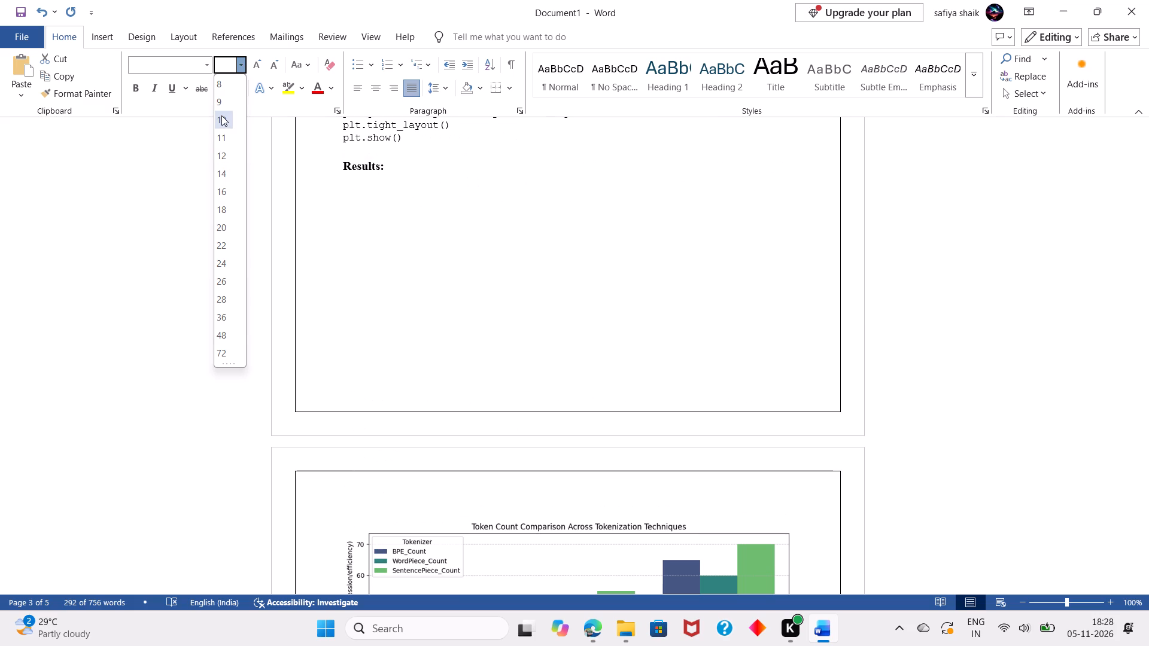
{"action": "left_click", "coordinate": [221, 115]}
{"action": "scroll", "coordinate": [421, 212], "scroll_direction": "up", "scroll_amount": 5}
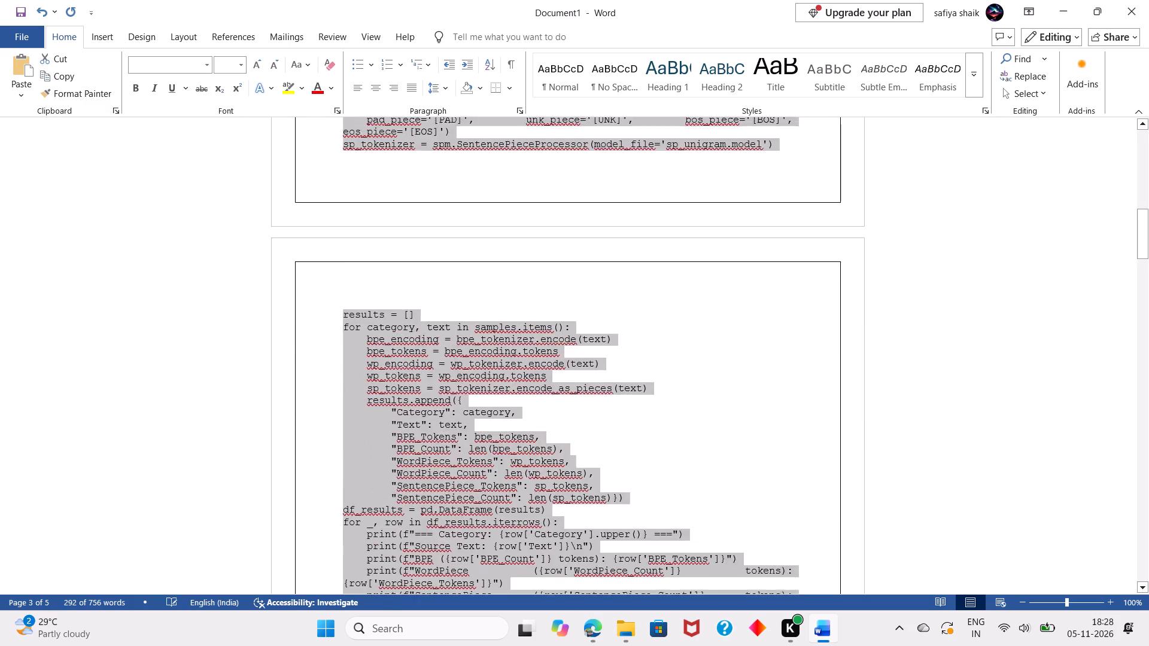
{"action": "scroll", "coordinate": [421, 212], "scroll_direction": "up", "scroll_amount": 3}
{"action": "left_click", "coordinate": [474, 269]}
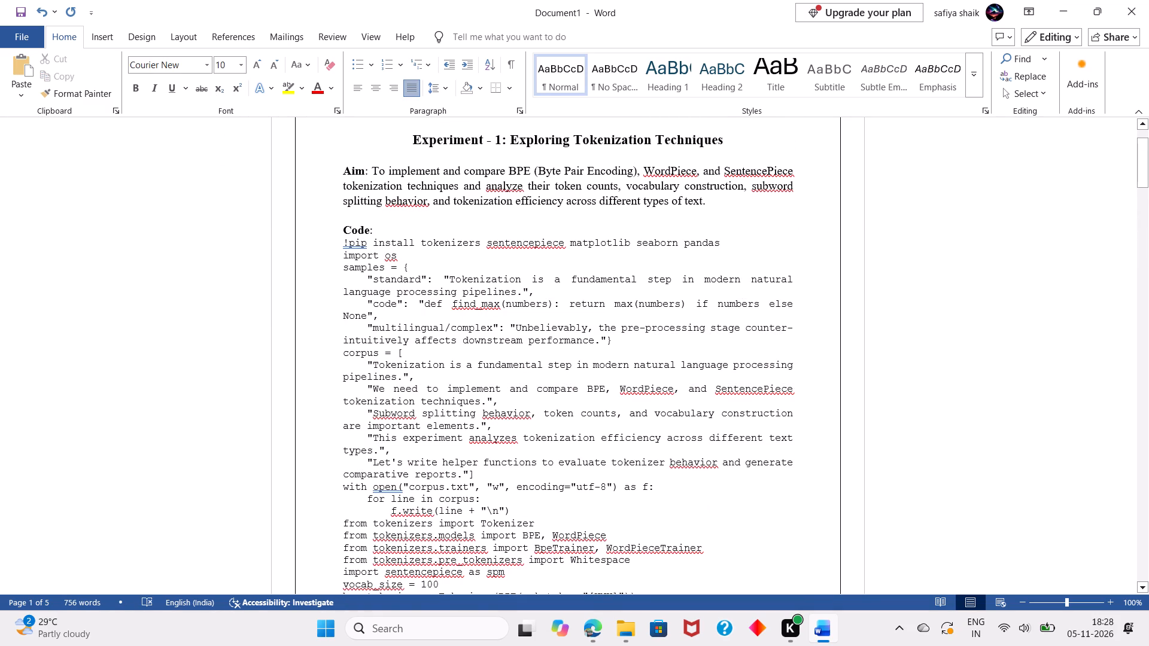
Set Experiment 1's entire code, from the pip install line through plt.show(), to font size 11.
{"action": "left_click_drag", "start_coordinate": [343, 246], "coordinate": [512, 596]}
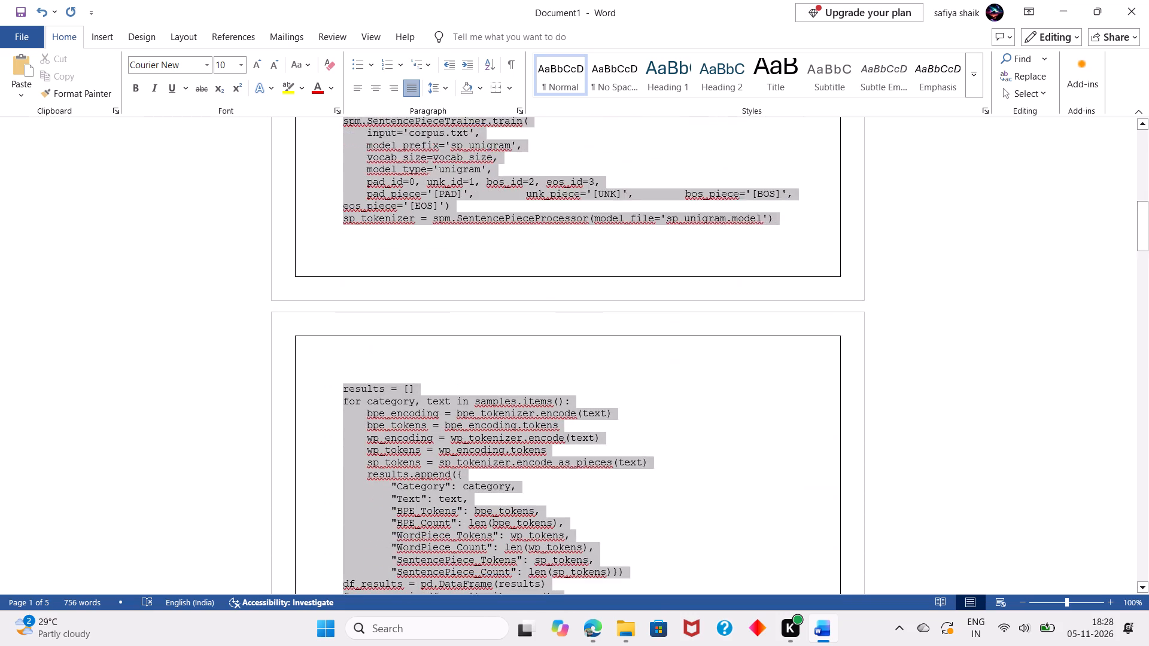
{"action": "left_click_drag", "start_coordinate": [512, 596], "coordinate": [457, 476]}
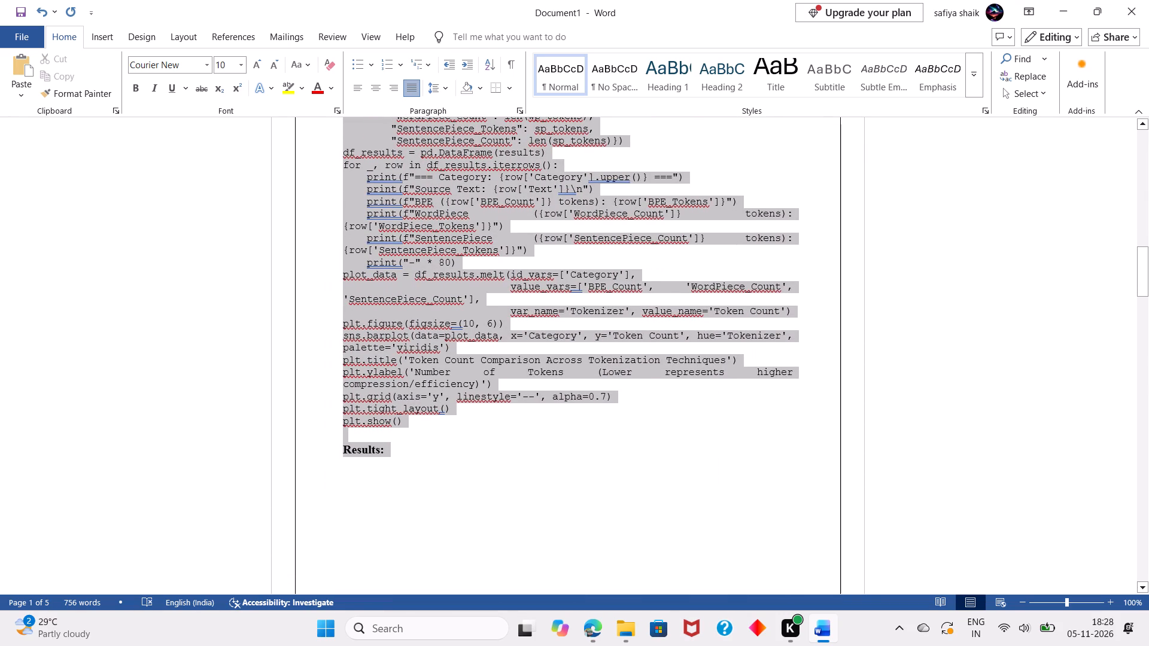
{"action": "left_click_drag", "start_coordinate": [457, 476], "coordinate": [412, 417]}
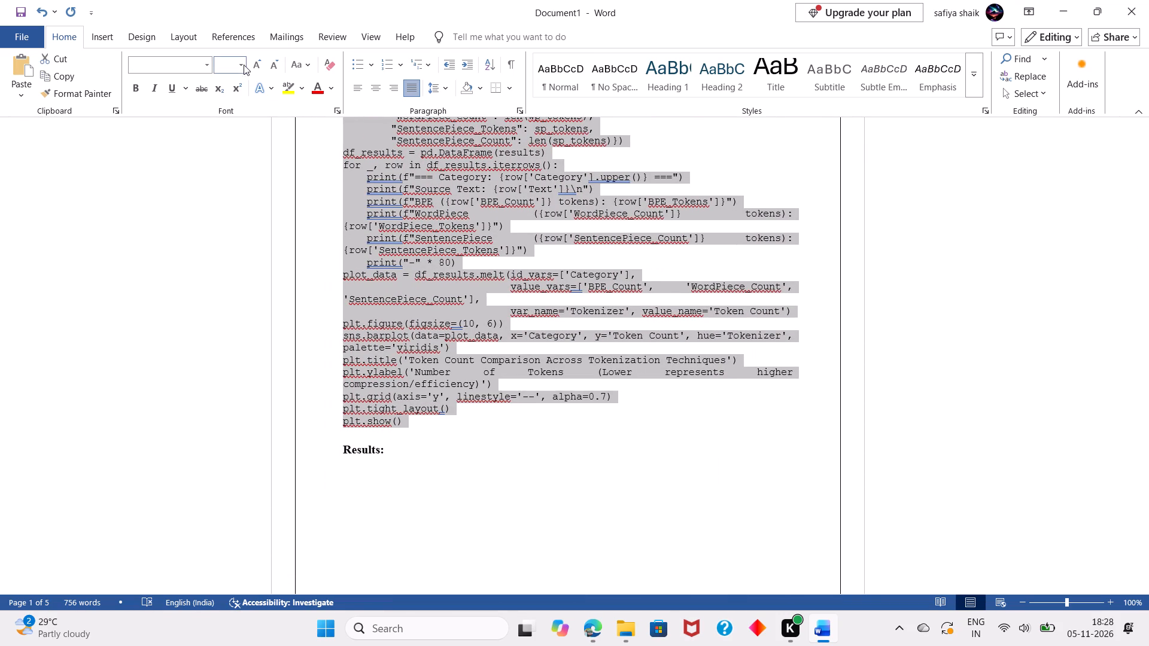
{"action": "left_click", "coordinate": [242, 60]}
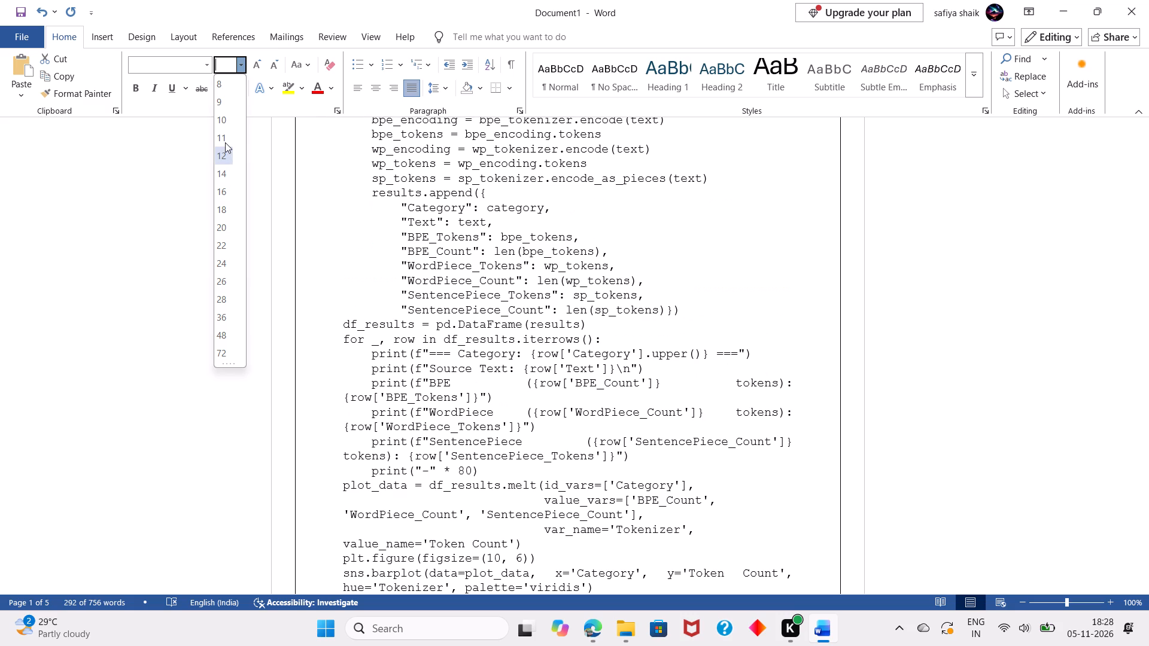
{"action": "left_click", "coordinate": [224, 136]}
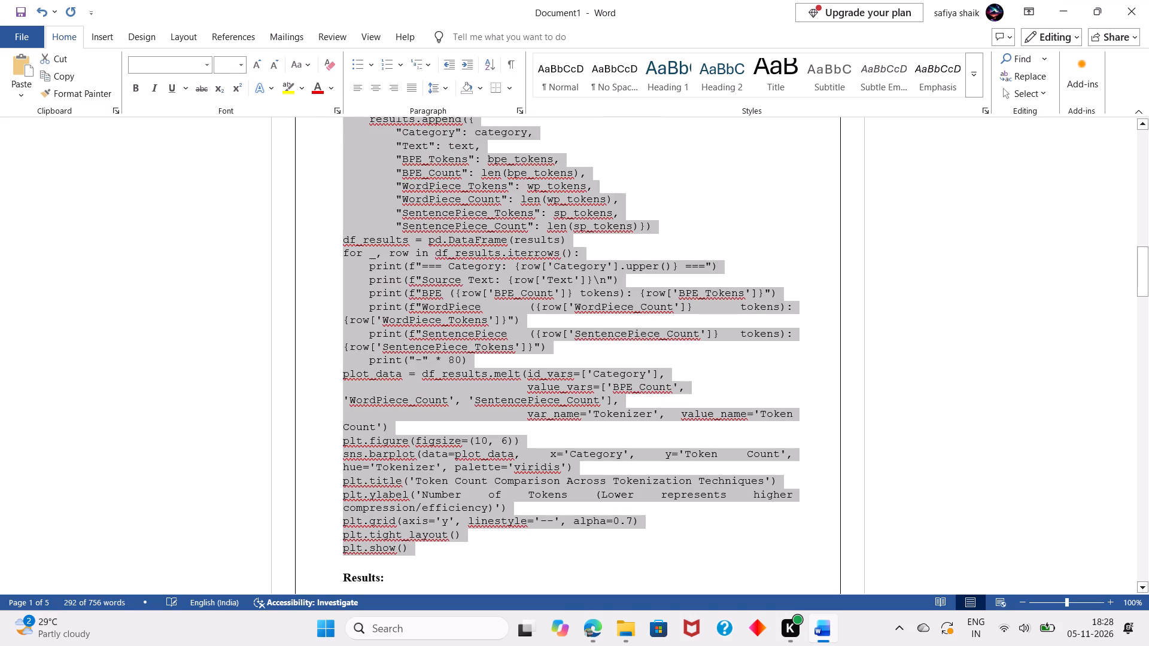
{"action": "left_click", "coordinate": [683, 275]}
Examine the resized Experiment 1 code and how the Results label and chart fall across the pages.
{"action": "scroll", "coordinate": [683, 275], "scroll_direction": "up", "scroll_amount": 6}
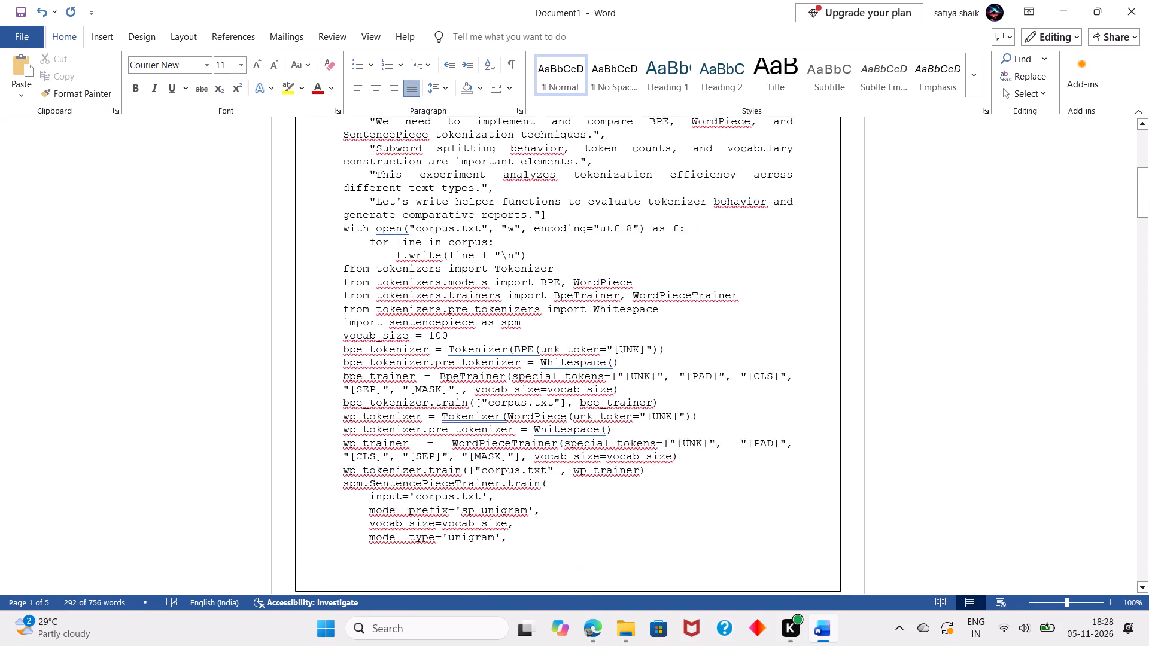
{"action": "scroll", "coordinate": [683, 275], "scroll_direction": "up", "scroll_amount": 2}
{"action": "scroll", "coordinate": [683, 275], "scroll_direction": "down", "scroll_amount": 7}
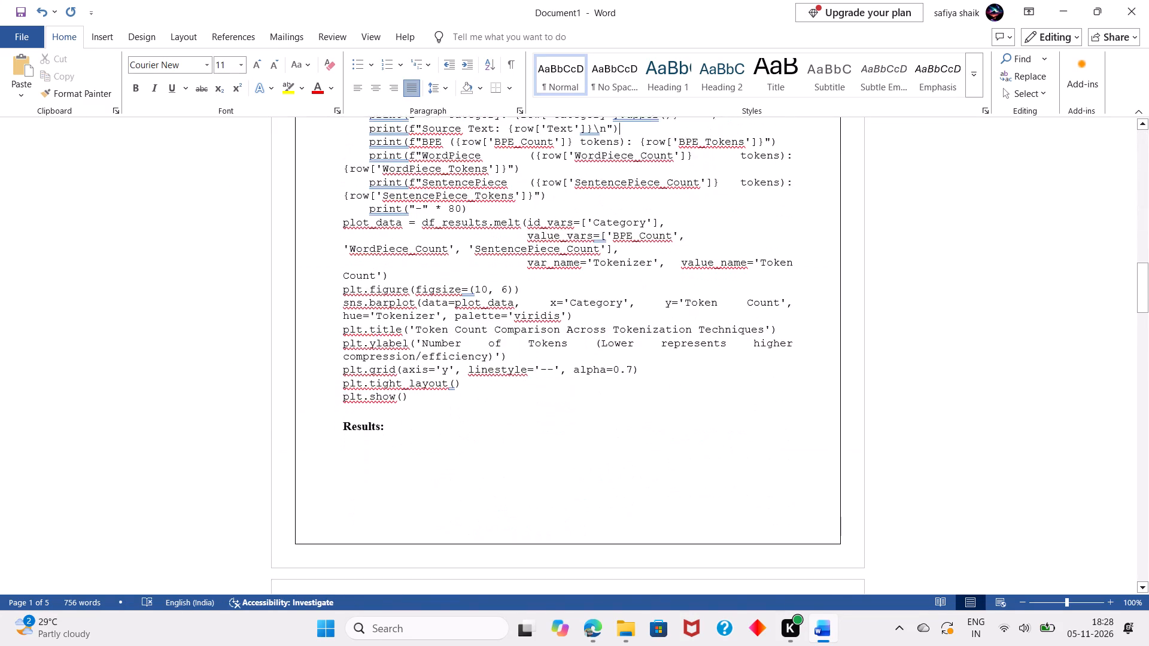
{"action": "scroll", "coordinate": [683, 275], "scroll_direction": "down", "scroll_amount": 1}
{"action": "scroll", "coordinate": [683, 275], "scroll_direction": "up", "scroll_amount": 5}
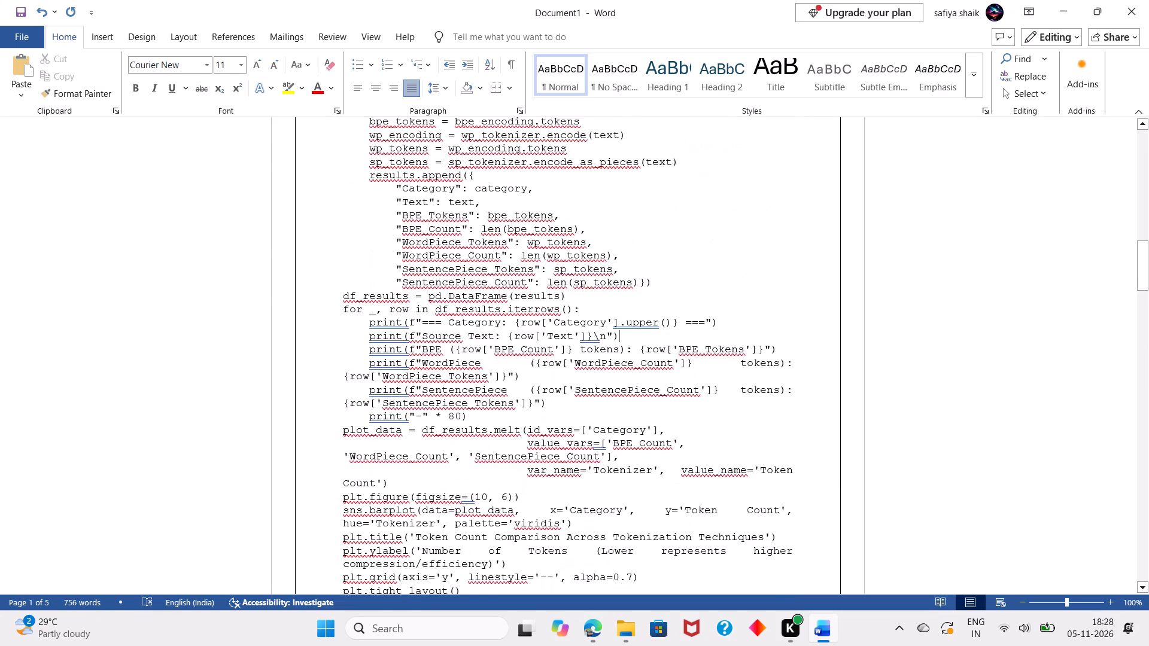
{"action": "scroll", "coordinate": [683, 275], "scroll_direction": "down", "scroll_amount": 2}
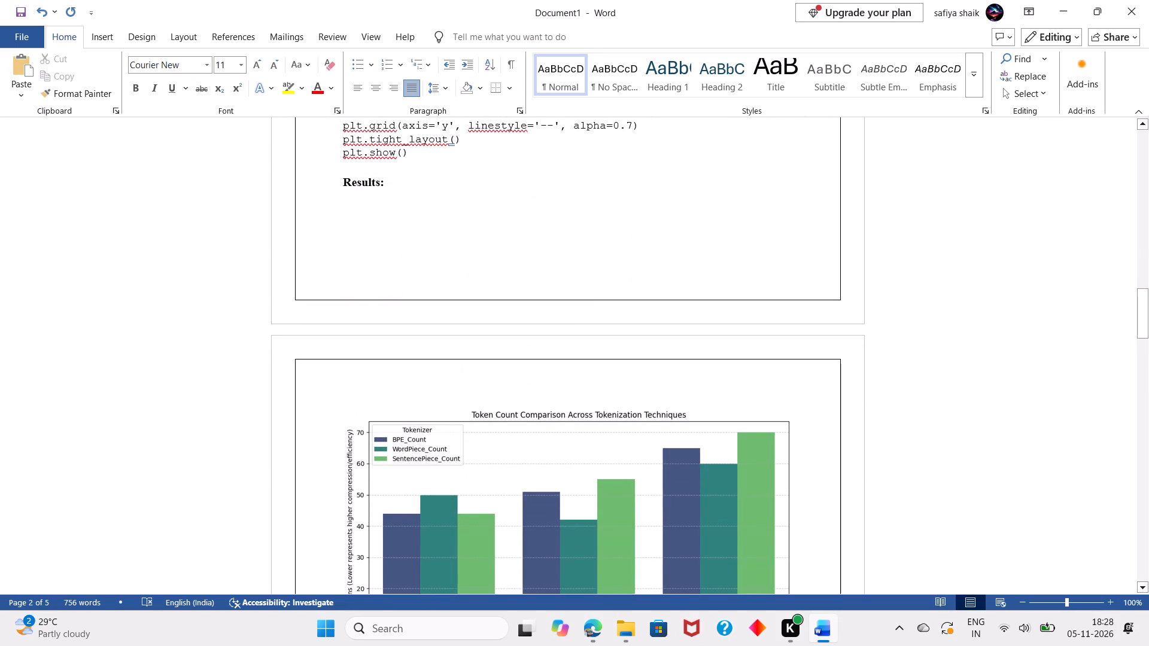
Insert five blank lines before Experiment 1's Results label to move it onto the next page above the bar chart.
{"action": "left_click", "coordinate": [339, 187]}
{"action": "key", "text": "Return"}
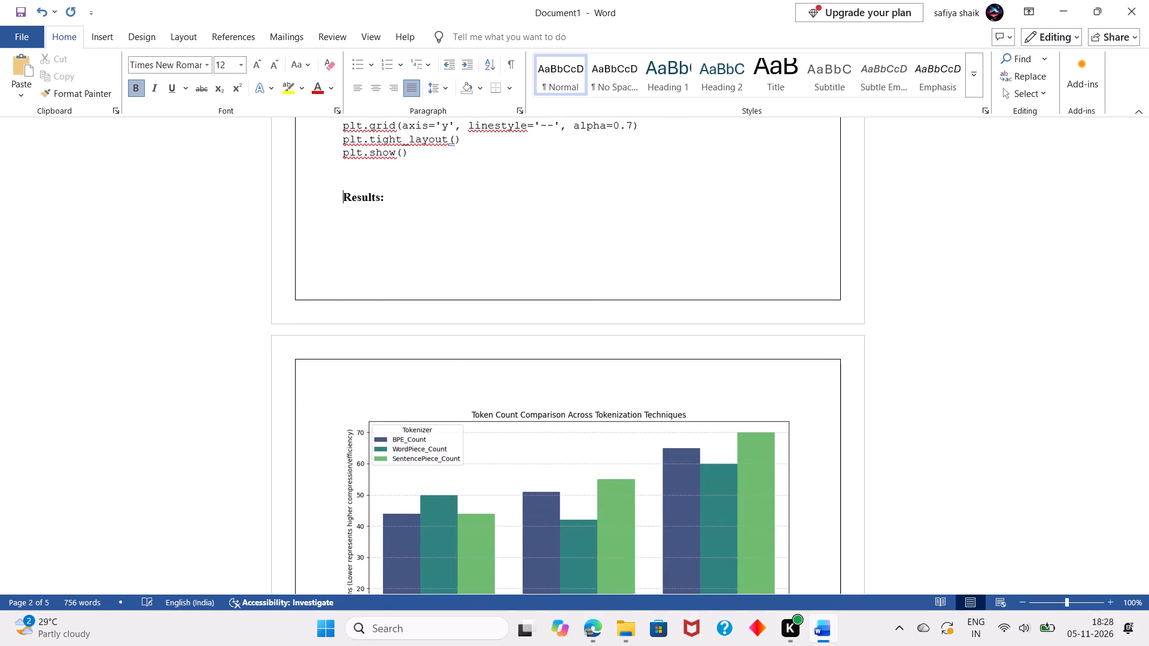
{"action": "key", "text": "Return"}
{"action": "key", "text": "Return"}
{"action": "key", "text": "Return"}
{"action": "key", "text": "Return"}
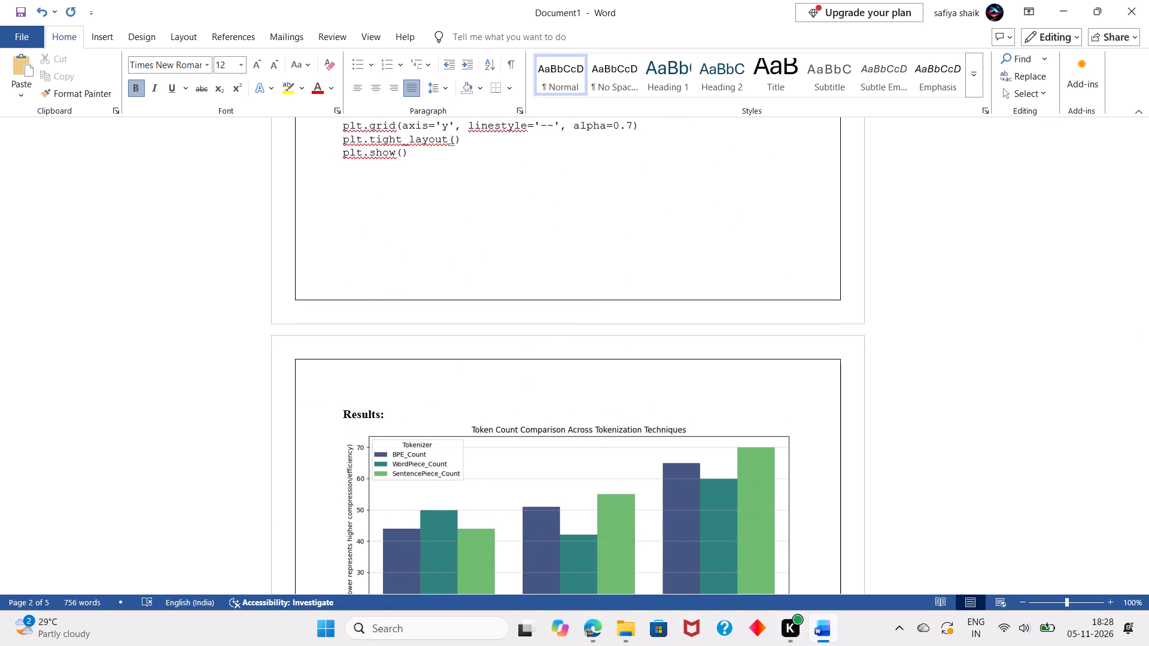
Insert five blank lines before the Experiment - 2 heading to move it to the top of a new page.
{"action": "scroll", "coordinate": [339, 187], "scroll_direction": "down", "scroll_amount": 2}
{"action": "scroll", "coordinate": [385, 257], "scroll_direction": "down", "scroll_amount": 2}
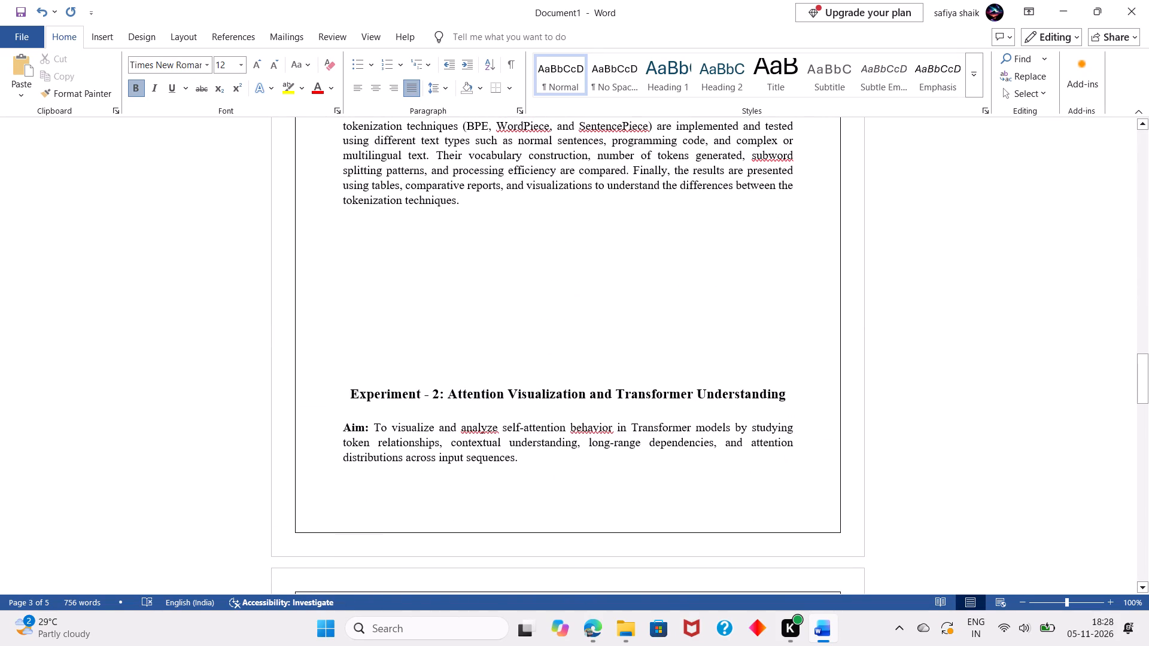
{"action": "left_click", "coordinate": [350, 398]}
{"action": "key", "text": "Return"}
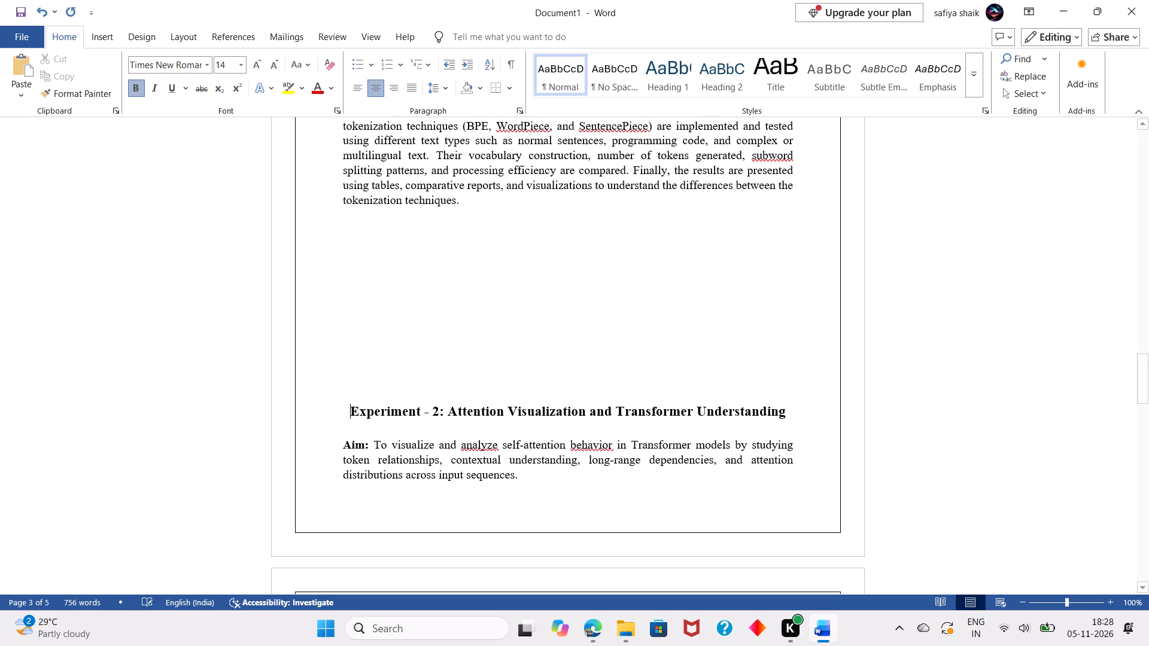
{"action": "key", "text": "Return"}
{"action": "key", "text": "Return"}
{"action": "key", "text": "Return"}
{"action": "key", "text": "Return"}
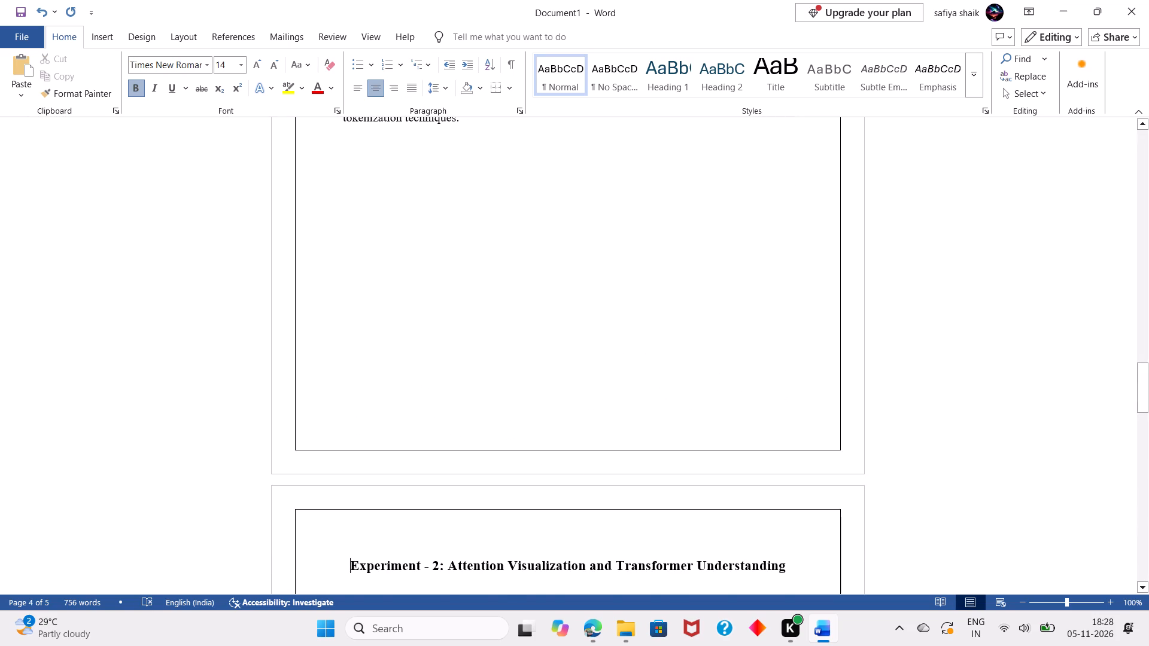
Set Experiment 2's entire code, from the pip install line through the analyze_attention_dynamics call, to font size 11.
{"action": "scroll", "coordinate": [350, 398], "scroll_direction": "down", "scroll_amount": 3}
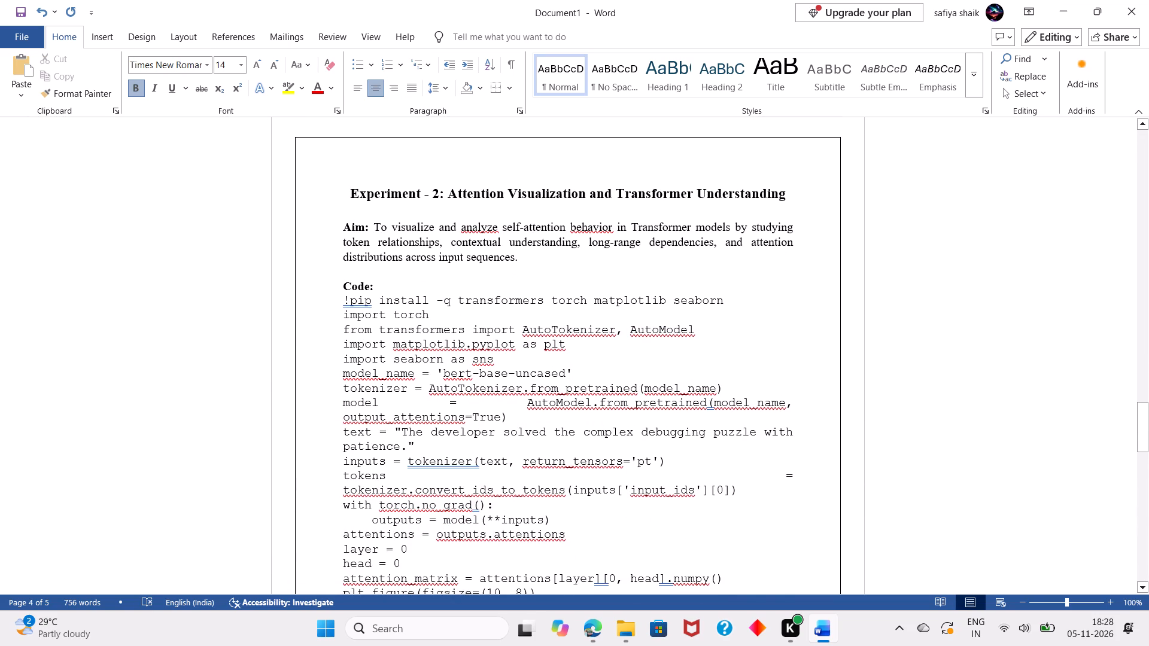
{"action": "scroll", "coordinate": [394, 321], "scroll_direction": "down", "scroll_amount": 1}
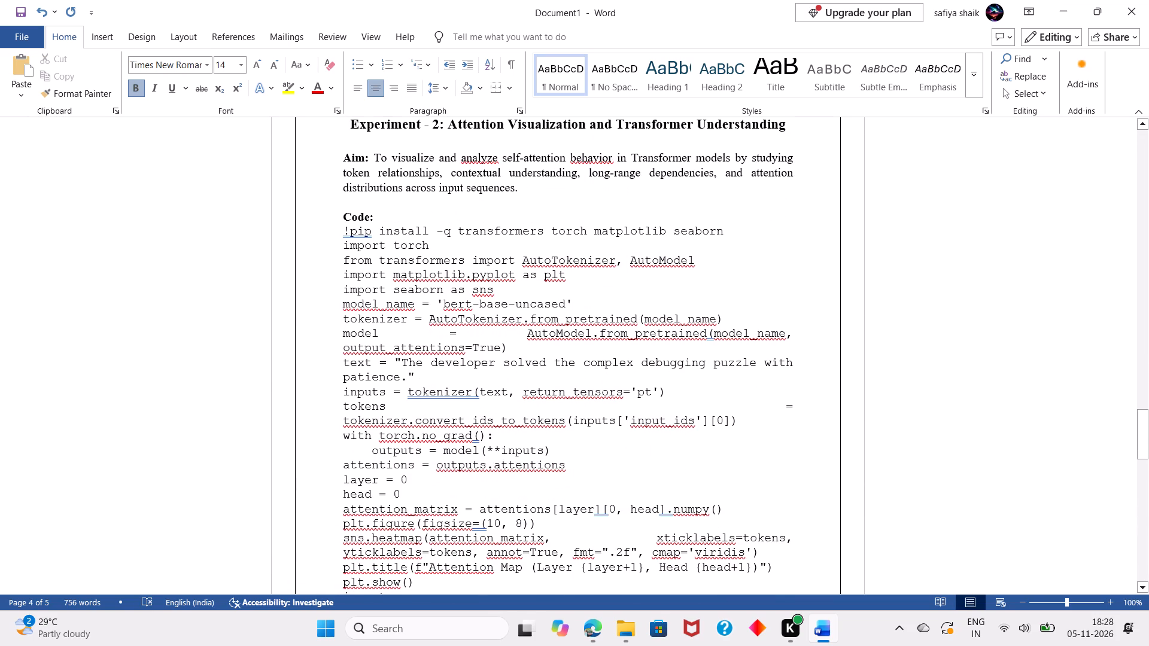
{"action": "left_click_drag", "start_coordinate": [345, 231], "coordinate": [450, 612]}
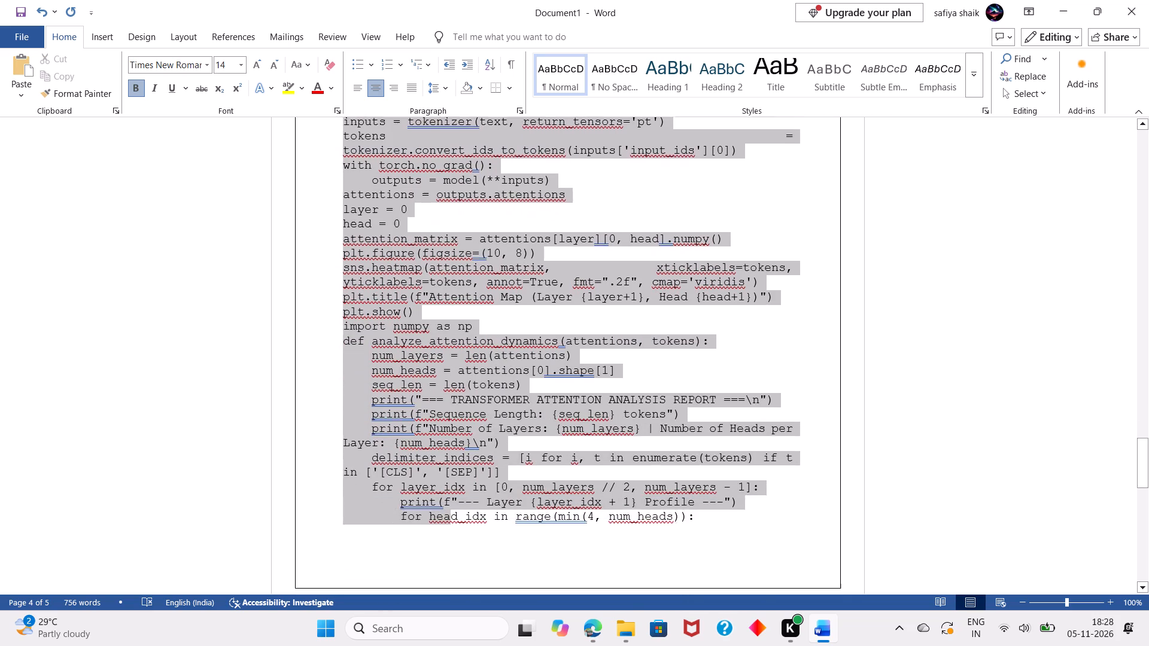
{"action": "left_click_drag", "start_coordinate": [450, 612], "coordinate": [457, 218]}
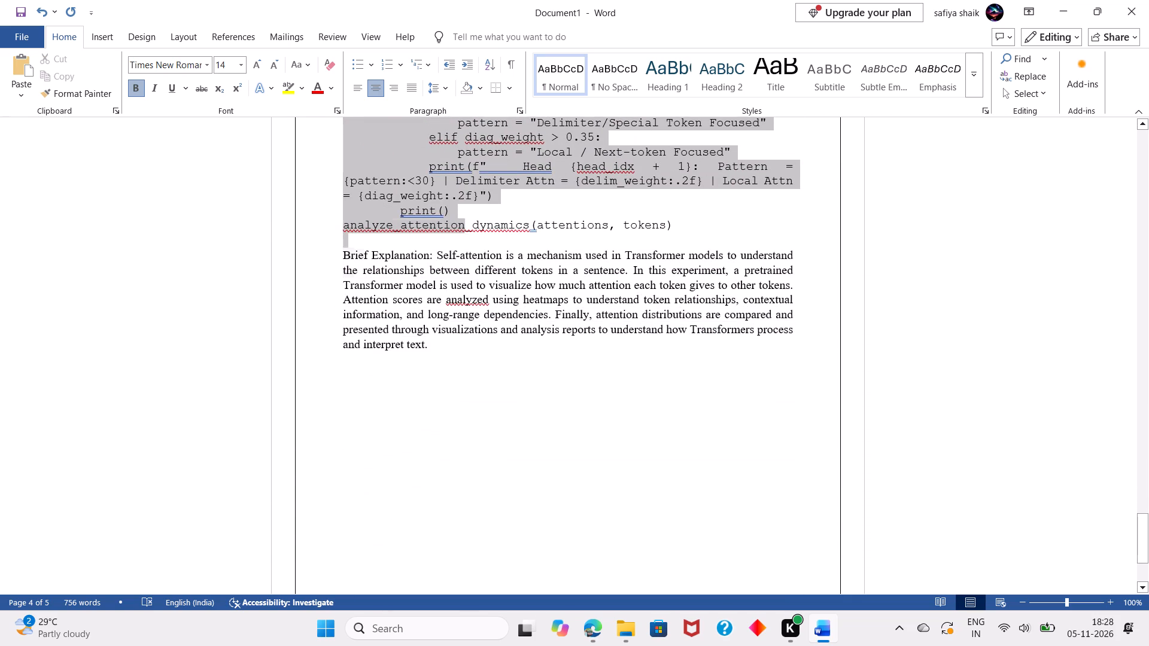
{"action": "left_click_drag", "start_coordinate": [457, 218], "coordinate": [687, 230]}
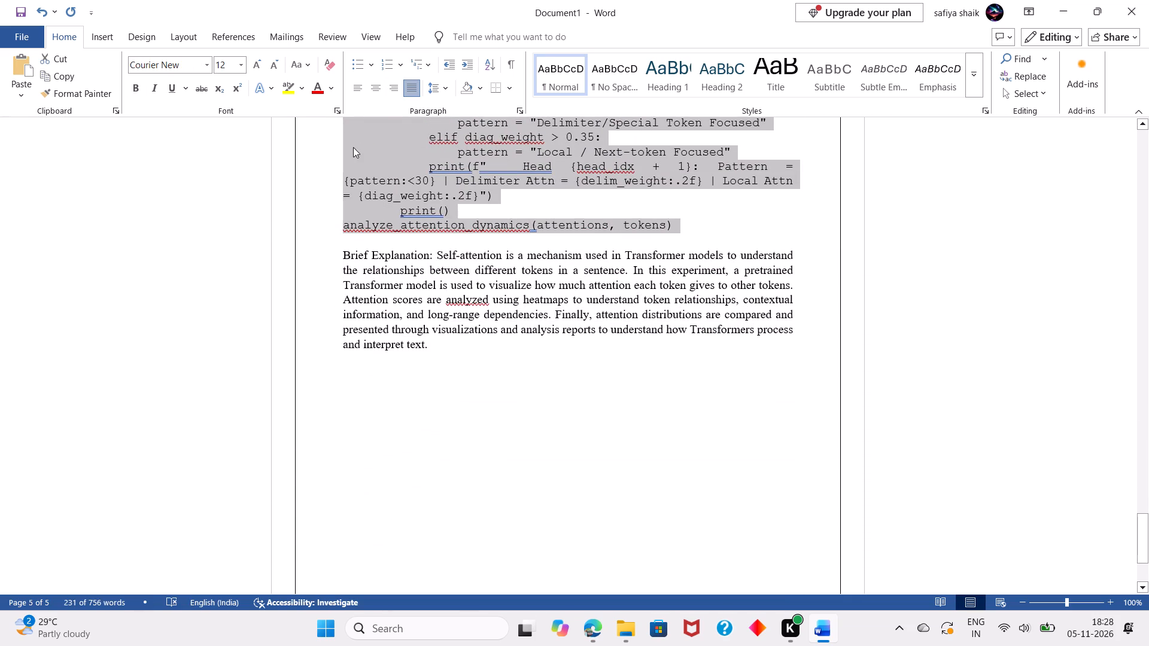
{"action": "left_click", "coordinate": [241, 62]}
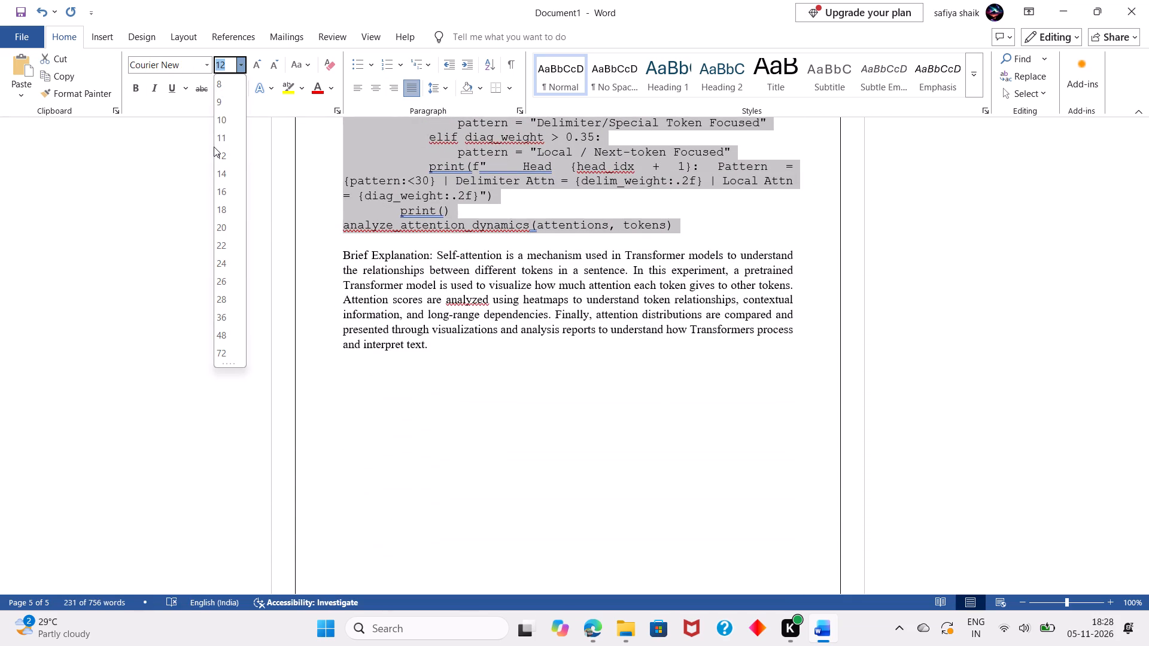
{"action": "left_click", "coordinate": [216, 141]}
{"action": "left_click", "coordinate": [473, 312]}
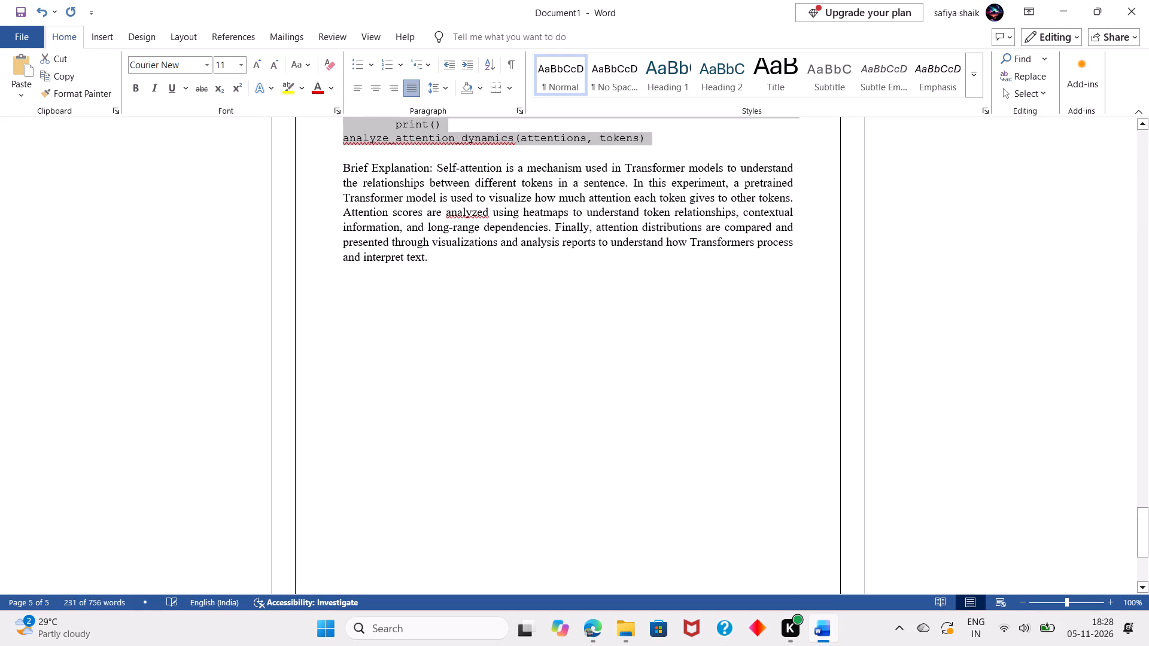
Examine both experiments' code, results and explanations for consistent formatting and page layout across the report.
{"action": "scroll", "coordinate": [473, 312], "scroll_direction": "up", "scroll_amount": 7}
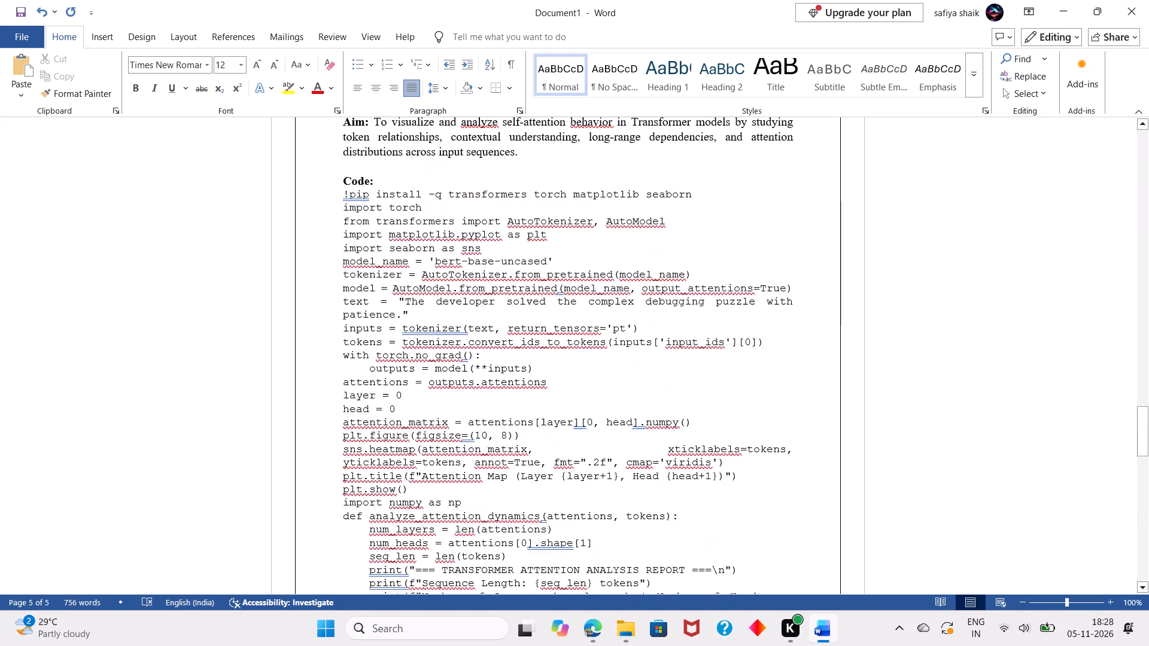
{"action": "scroll", "coordinate": [473, 312], "scroll_direction": "up", "scroll_amount": 1}
{"action": "scroll", "coordinate": [473, 312], "scroll_direction": "down", "scroll_amount": 2}
{"action": "scroll", "coordinate": [473, 312], "scroll_direction": "up", "scroll_amount": 4}
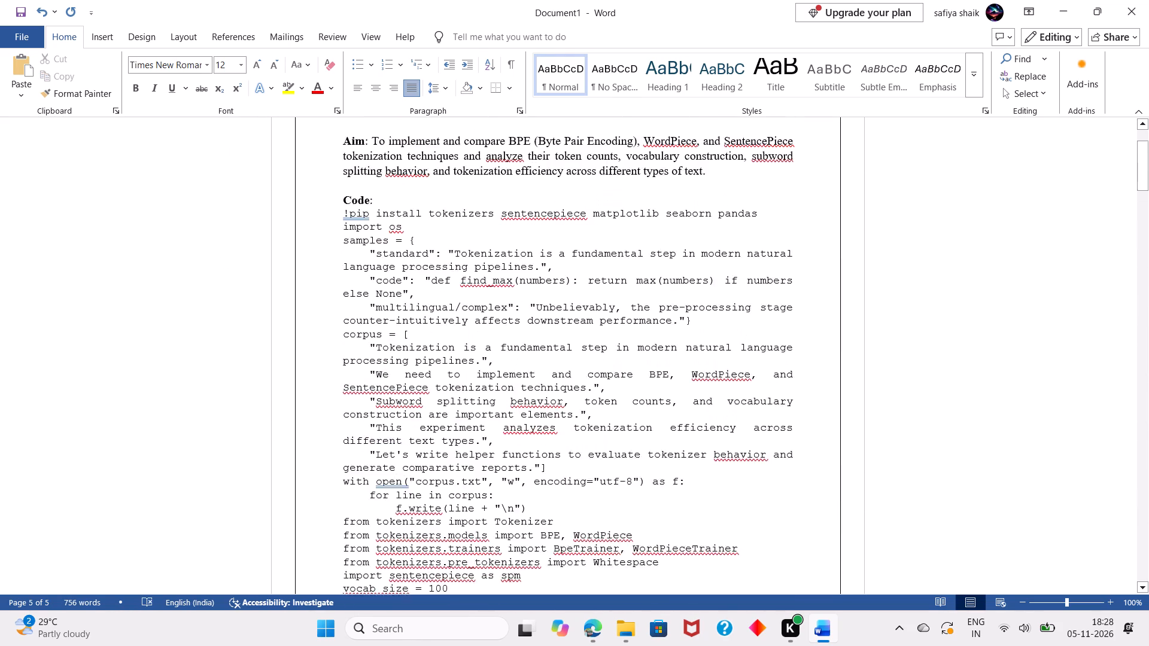
{"action": "scroll", "coordinate": [473, 312], "scroll_direction": "up", "scroll_amount": 1}
{"action": "scroll", "coordinate": [473, 312], "scroll_direction": "down", "scroll_amount": 8}
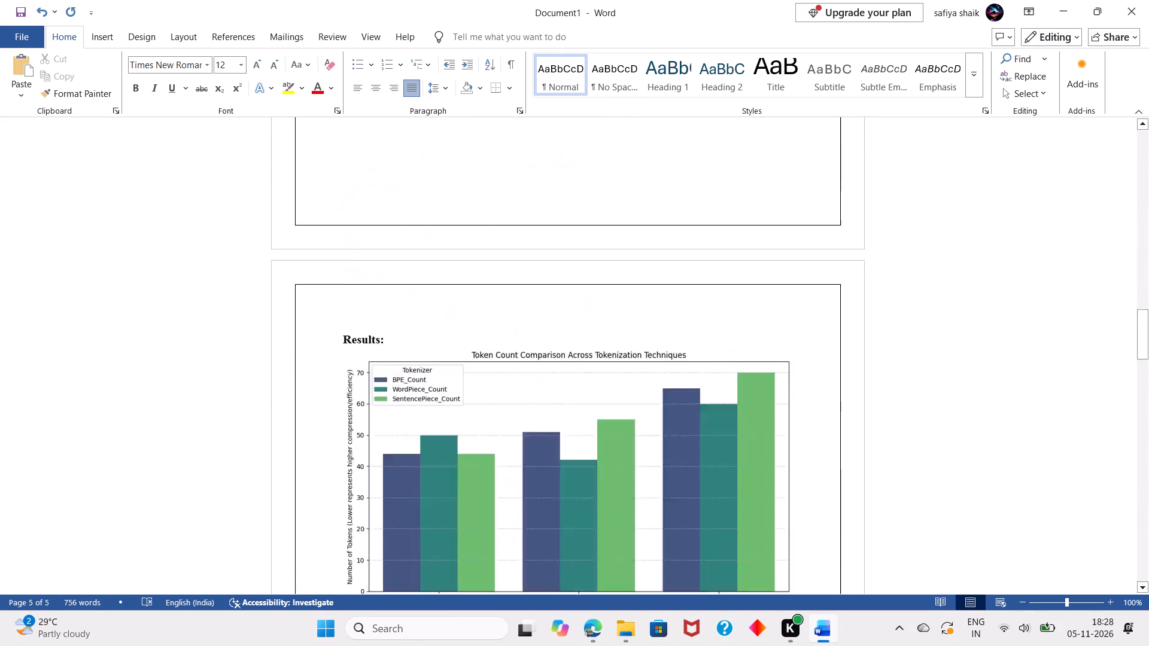
{"action": "scroll", "coordinate": [473, 312], "scroll_direction": "up", "scroll_amount": 4}
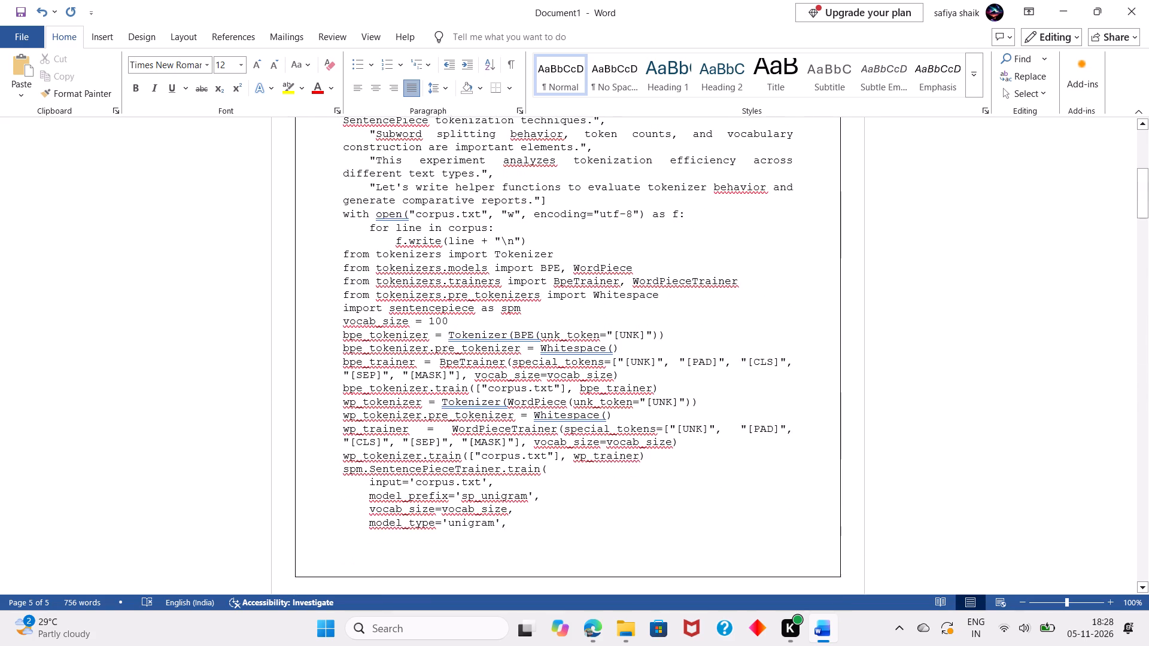
{"action": "scroll", "coordinate": [473, 312], "scroll_direction": "up", "scroll_amount": 1}
{"action": "scroll", "coordinate": [473, 312], "scroll_direction": "down", "scroll_amount": 2}
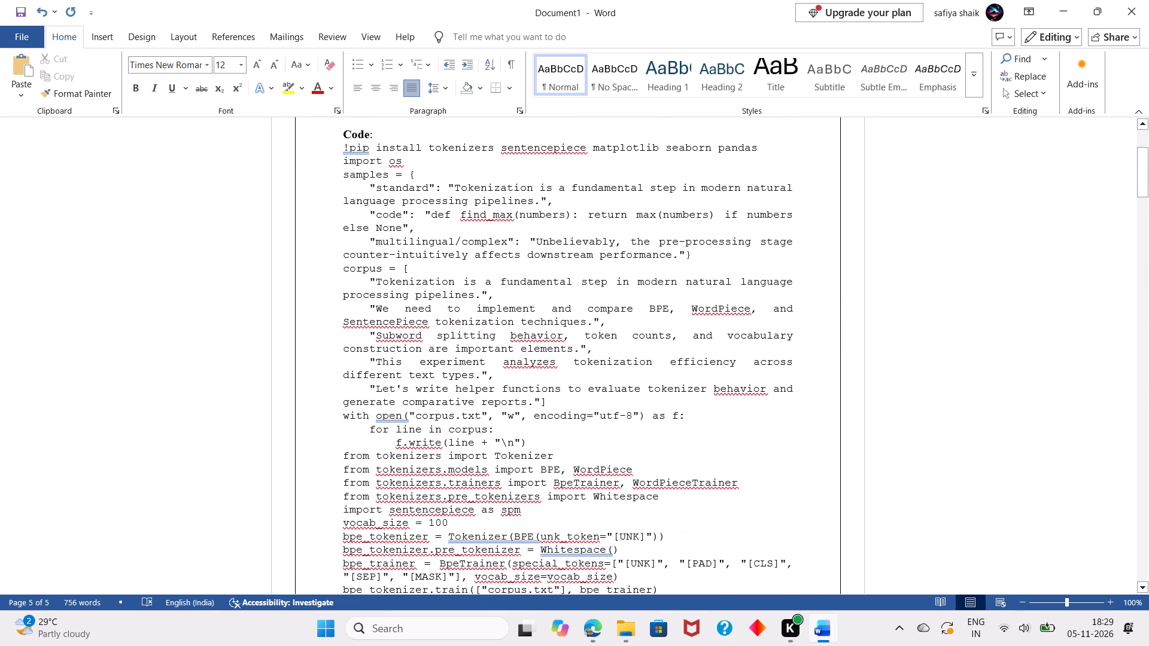
{"action": "scroll", "coordinate": [473, 312], "scroll_direction": "down", "scroll_amount": 5}
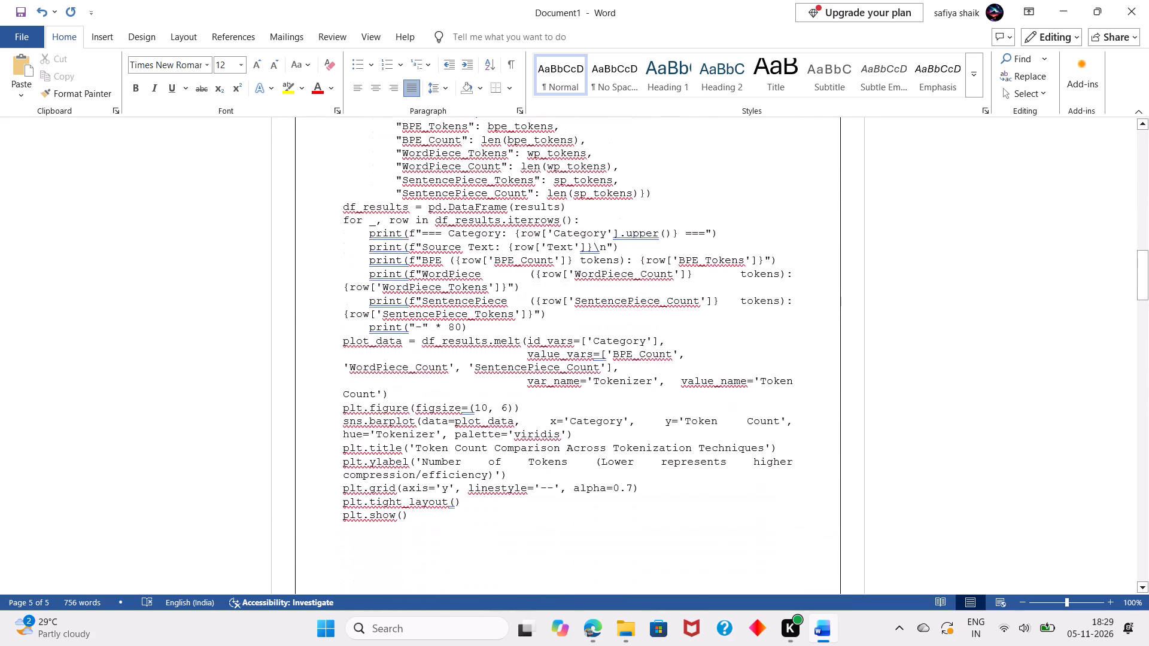
{"action": "scroll", "coordinate": [473, 312], "scroll_direction": "down", "scroll_amount": 6}
{"action": "scroll", "coordinate": [473, 312], "scroll_direction": "up", "scroll_amount": 1}
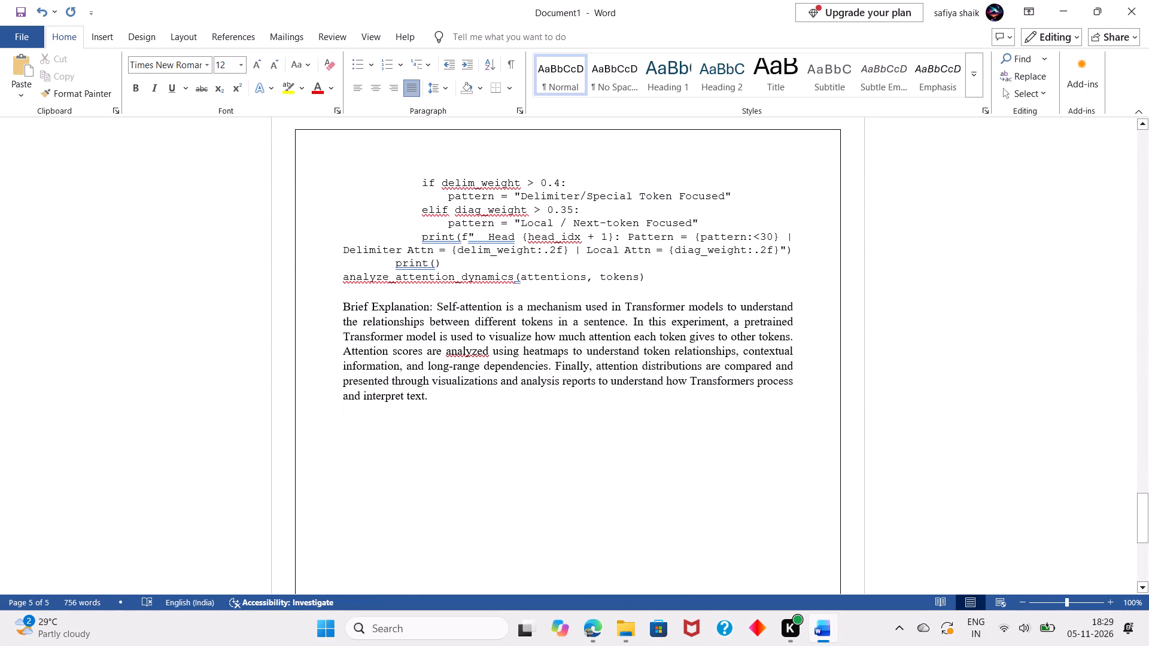
Add the label "Results:" below Experiment 2's code, leaving a blank line after the analyze_attention_dynamics call.
{"action": "left_click", "coordinate": [653, 272]}
{"action": "key", "text": "Return"}
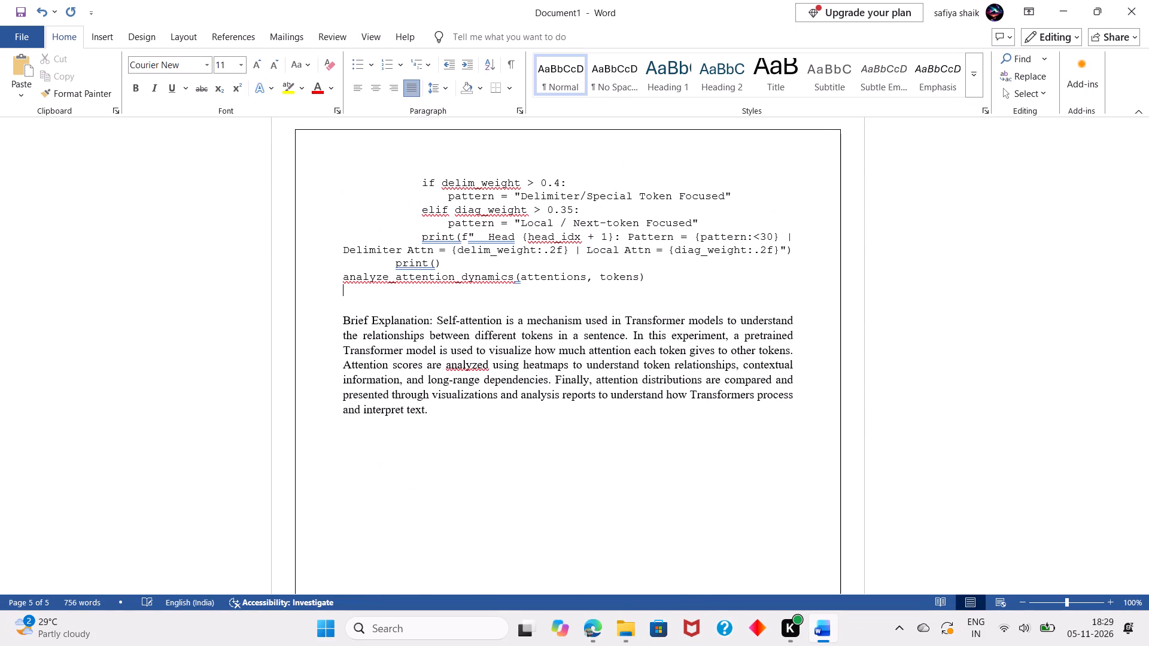
{"action": "key", "text": "Return"}
{"action": "type", "text": "Results:"}
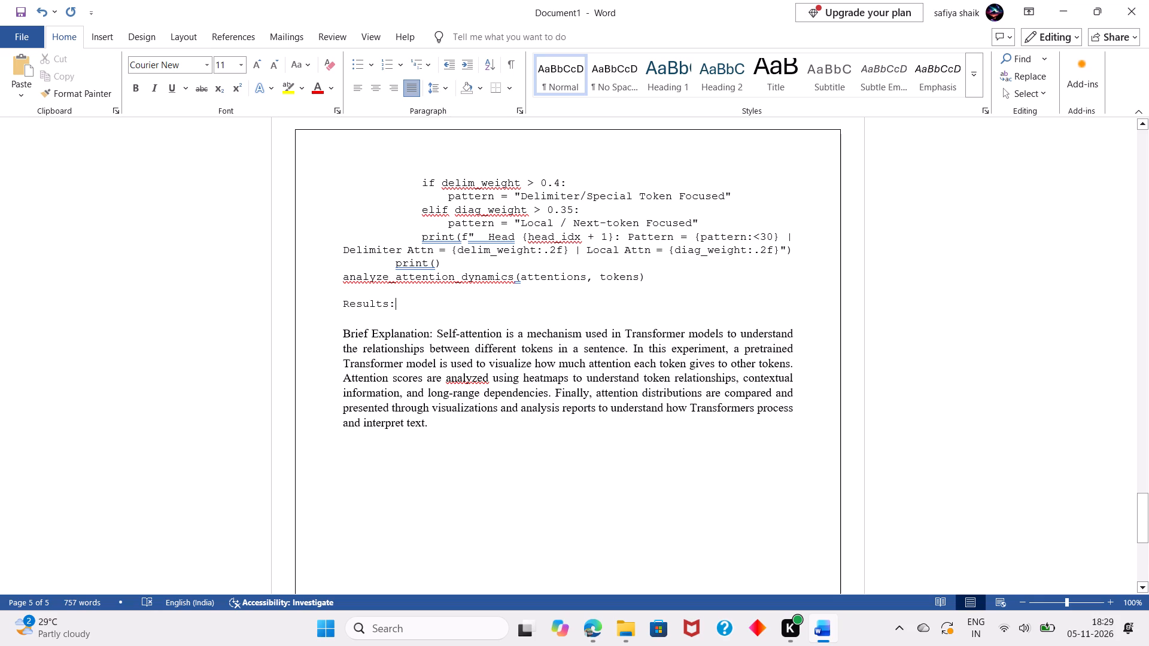
{"action": "left_click_drag", "start_coordinate": [403, 309], "coordinate": [331, 303]}
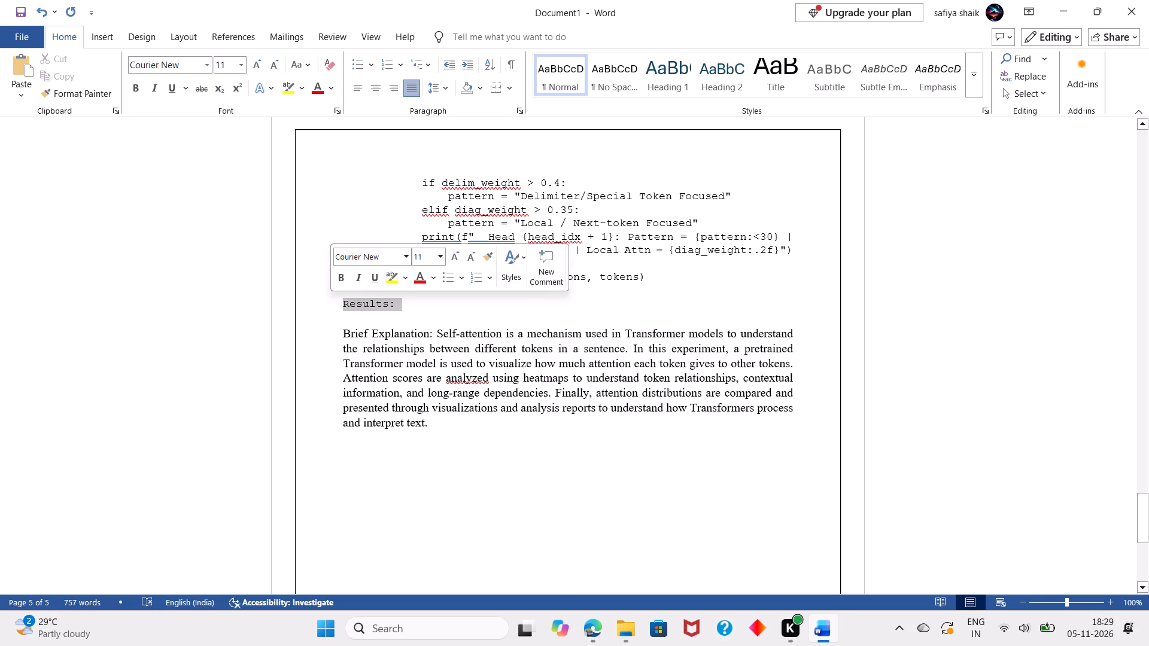
{"action": "left_click", "coordinate": [205, 70]}
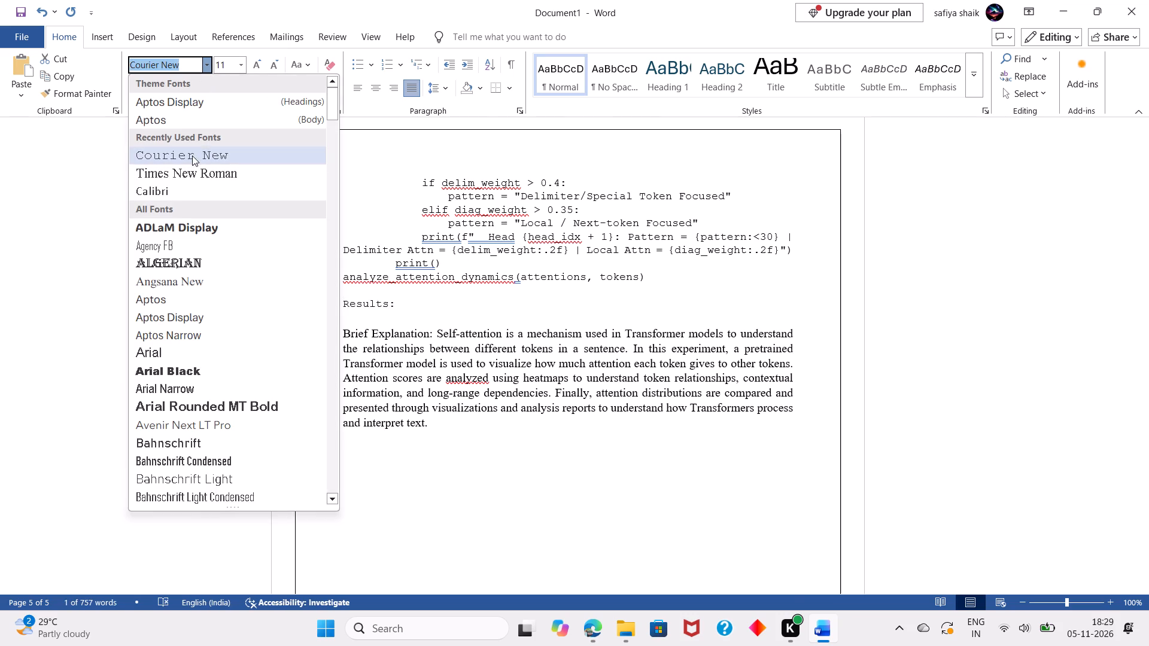
{"action": "left_click", "coordinate": [191, 169]}
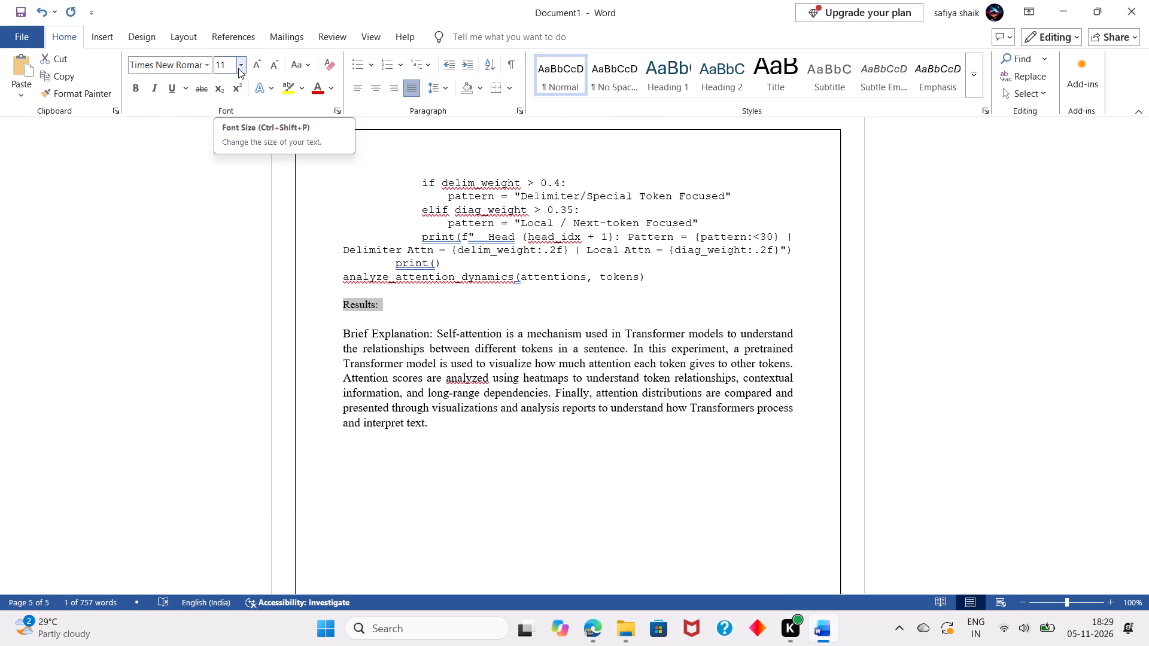
{"action": "left_click", "coordinate": [238, 68]}
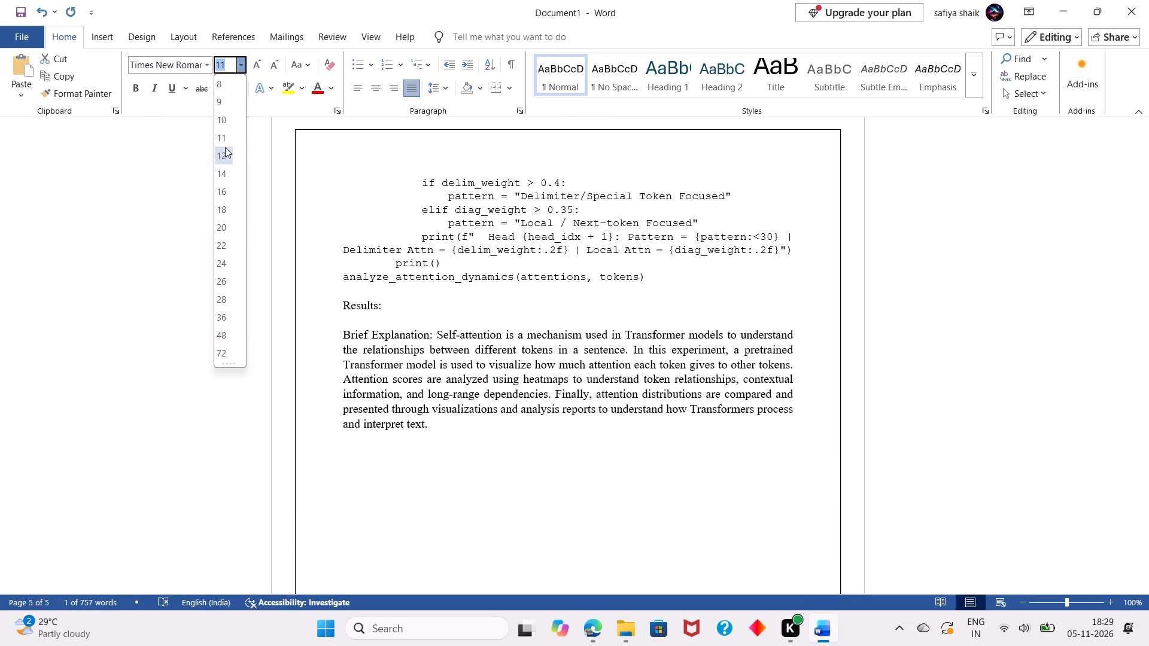
{"action": "left_click", "coordinate": [225, 147]}
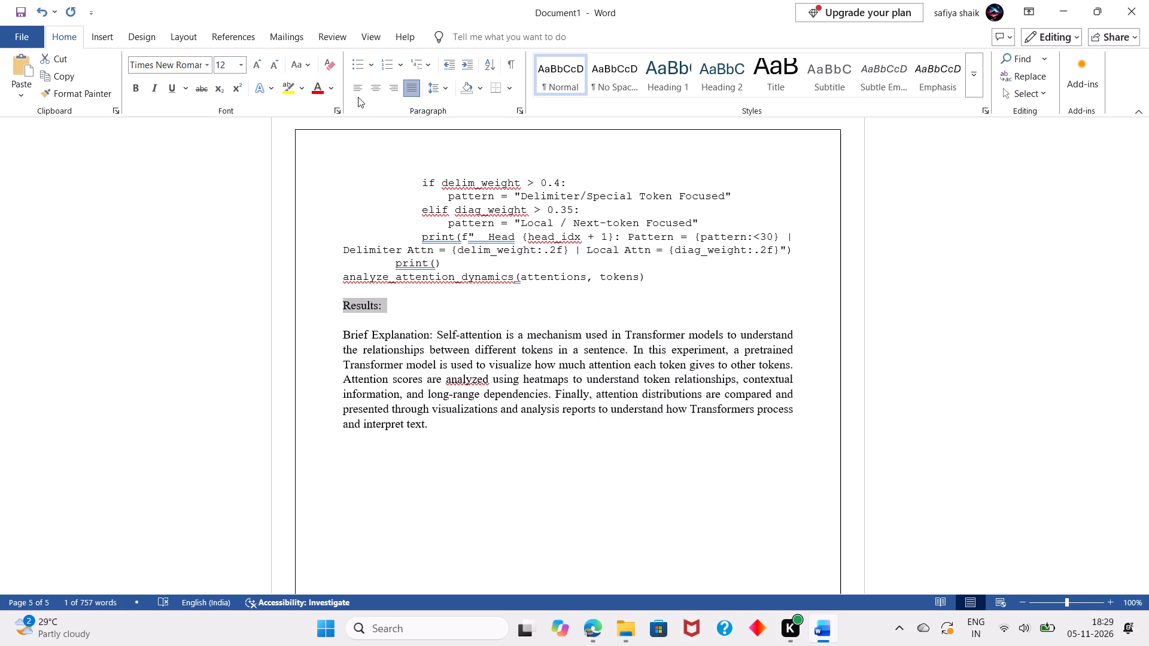
{"action": "left_click", "coordinate": [131, 88]}
{"action": "left_click", "coordinate": [399, 307]}
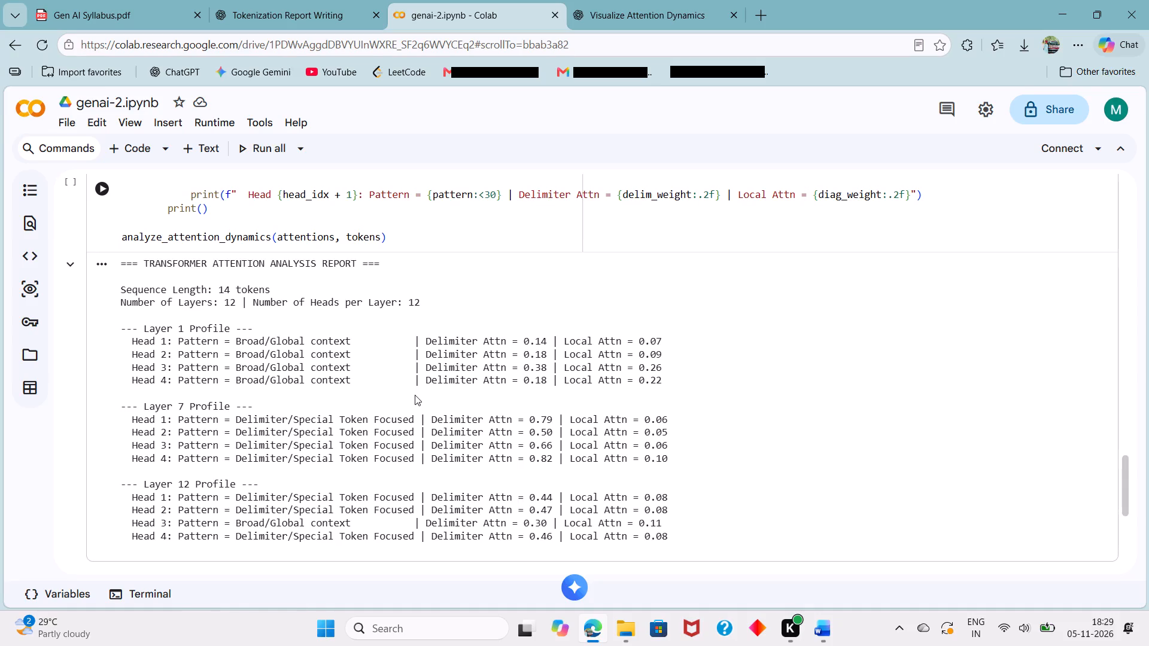
{"action": "scroll", "coordinate": [415, 395], "scroll_direction": "up", "scroll_amount": 1}
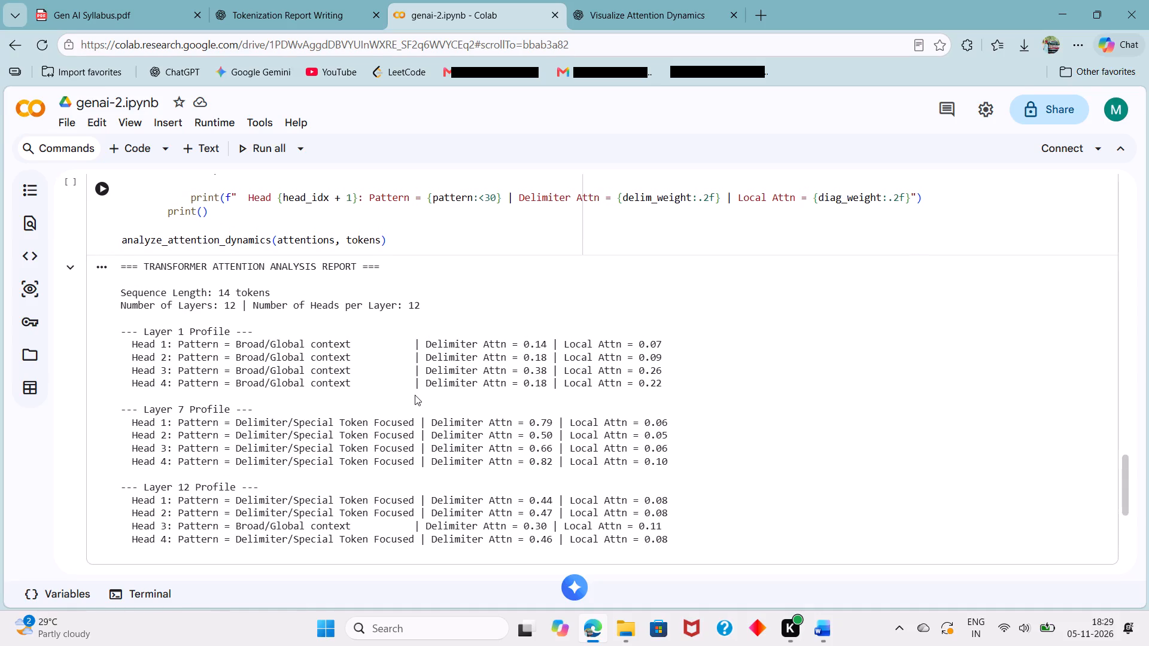
{"action": "scroll", "coordinate": [415, 395], "scroll_direction": "up", "scroll_amount": 4}
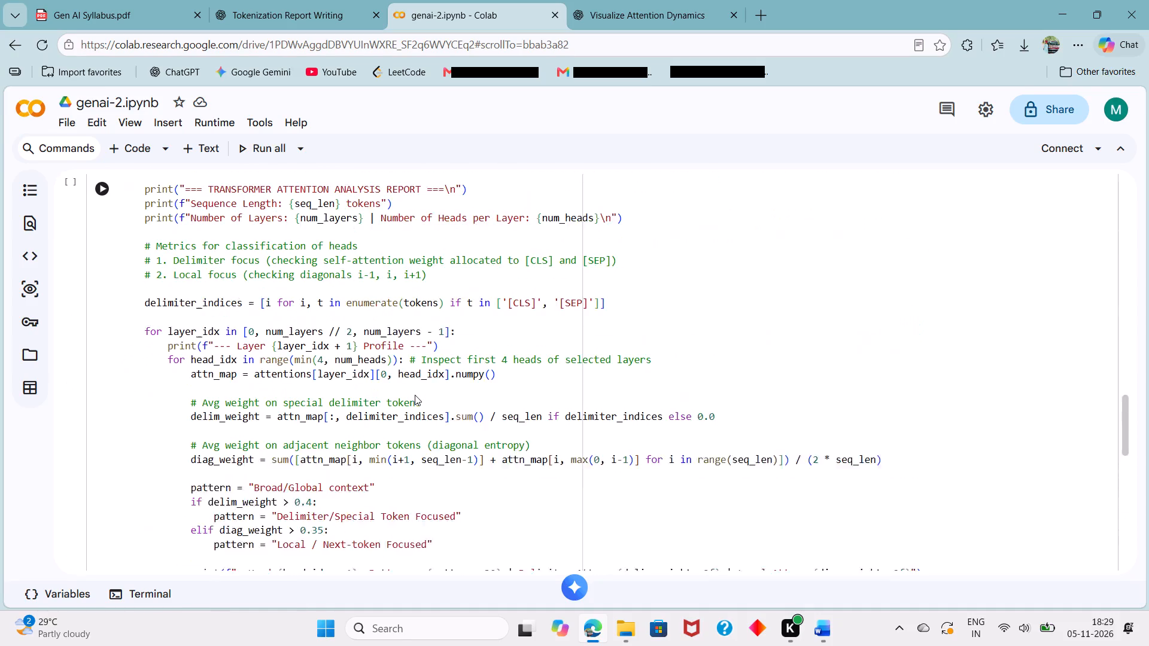
{"action": "scroll", "coordinate": [415, 395], "scroll_direction": "up", "scroll_amount": 3}
{"action": "right_click", "coordinate": [379, 328]}
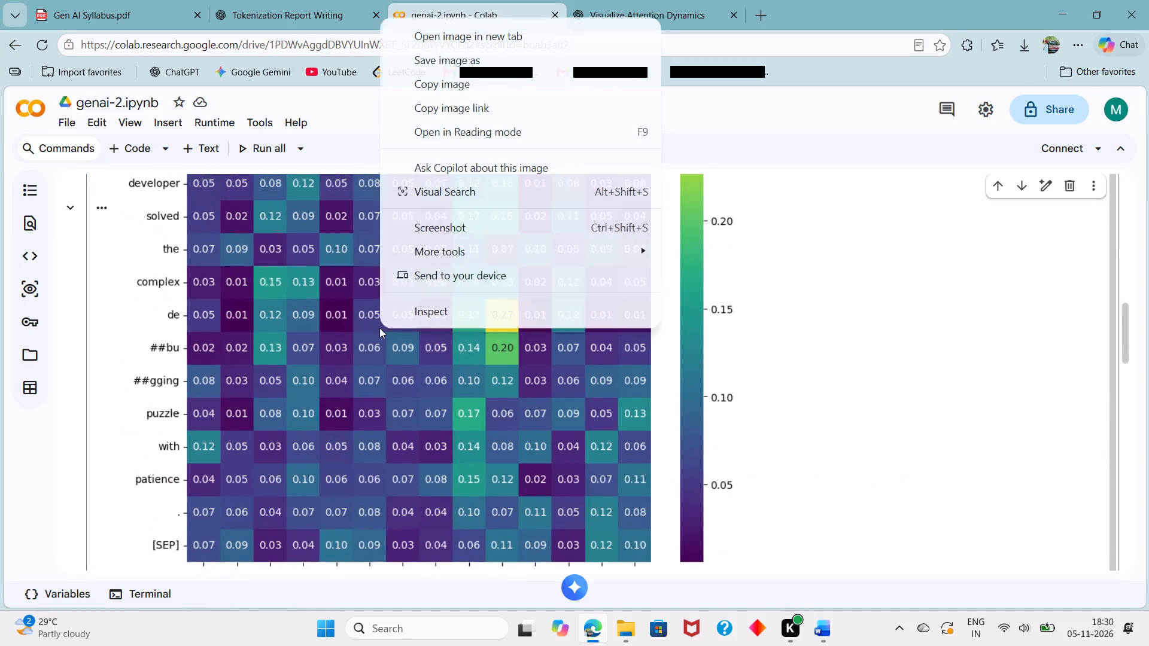
{"action": "left_click", "coordinate": [440, 88]}
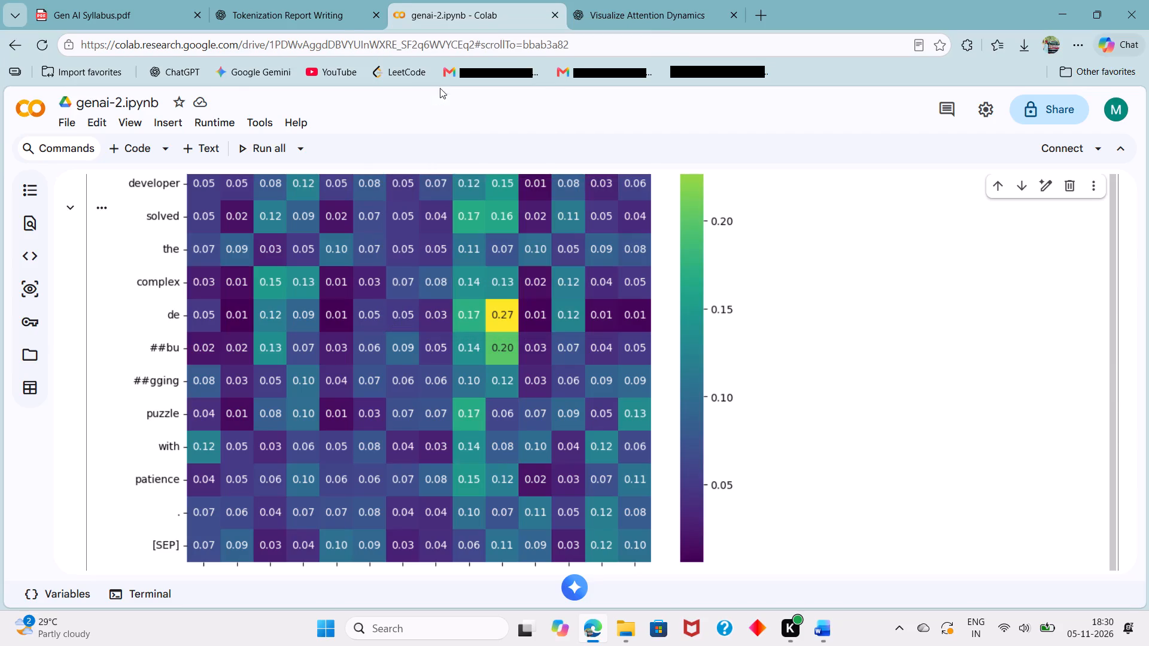
{"action": "left_click", "coordinate": [817, 617]}
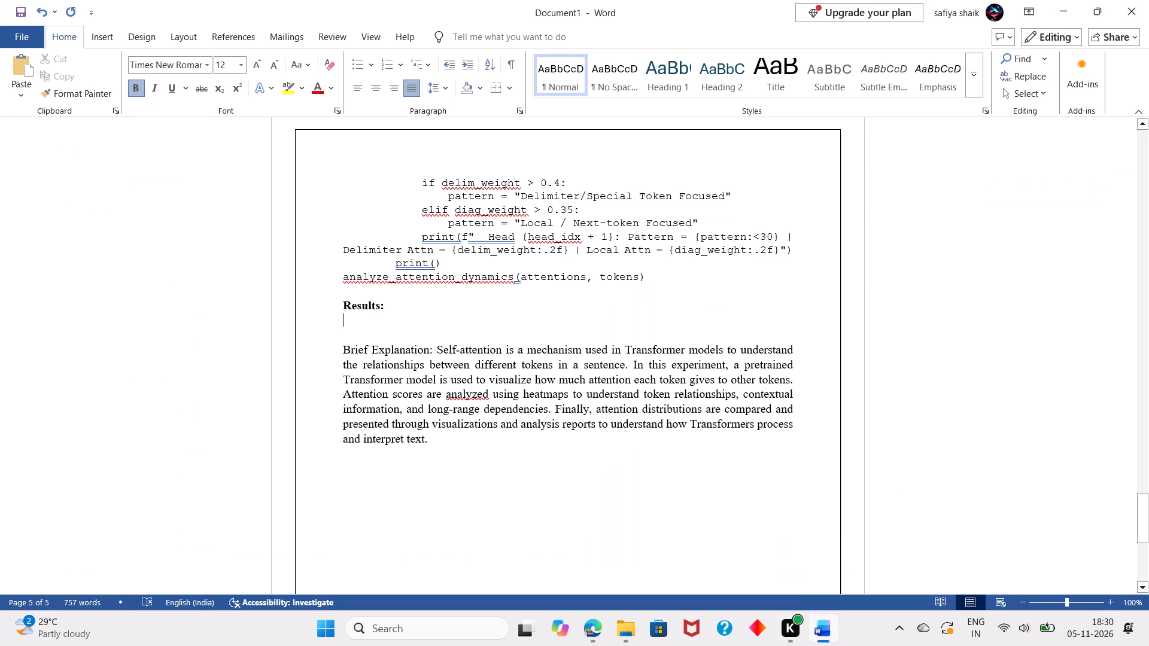
{"action": "key", "text": "ctrl+v"}
Make the "Brief Explanation:" label of Experiment 2 bold.
{"action": "scroll", "coordinate": [526, 321], "scroll_direction": "down", "scroll_amount": 2}
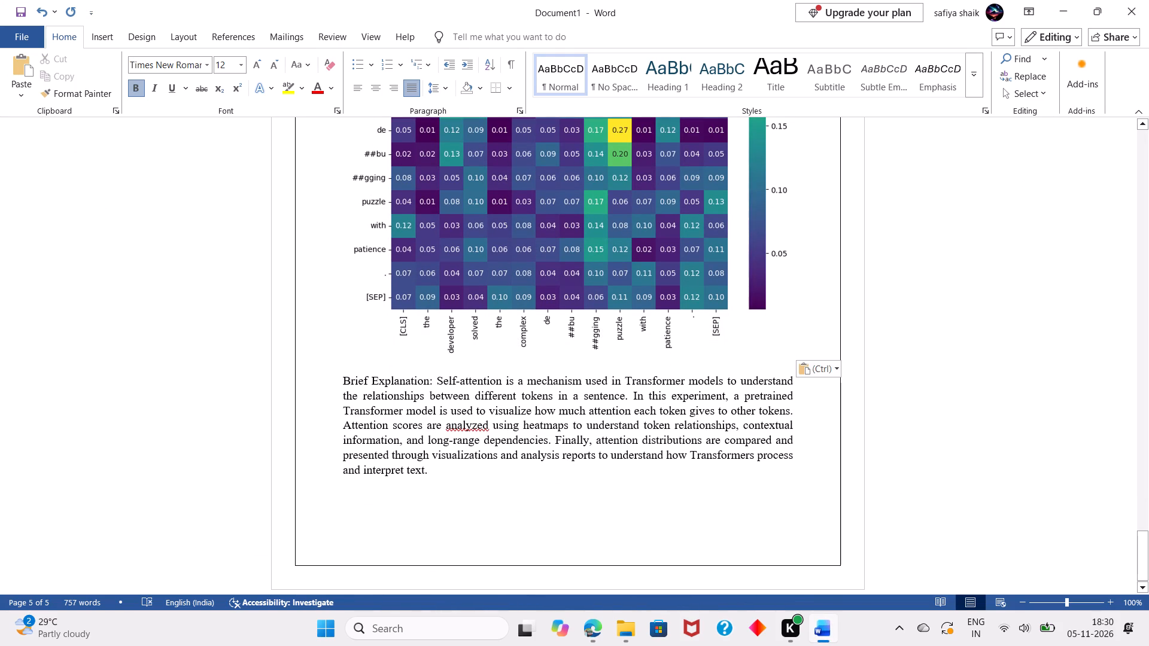
{"action": "left_click_drag", "start_coordinate": [433, 380], "coordinate": [325, 383]}
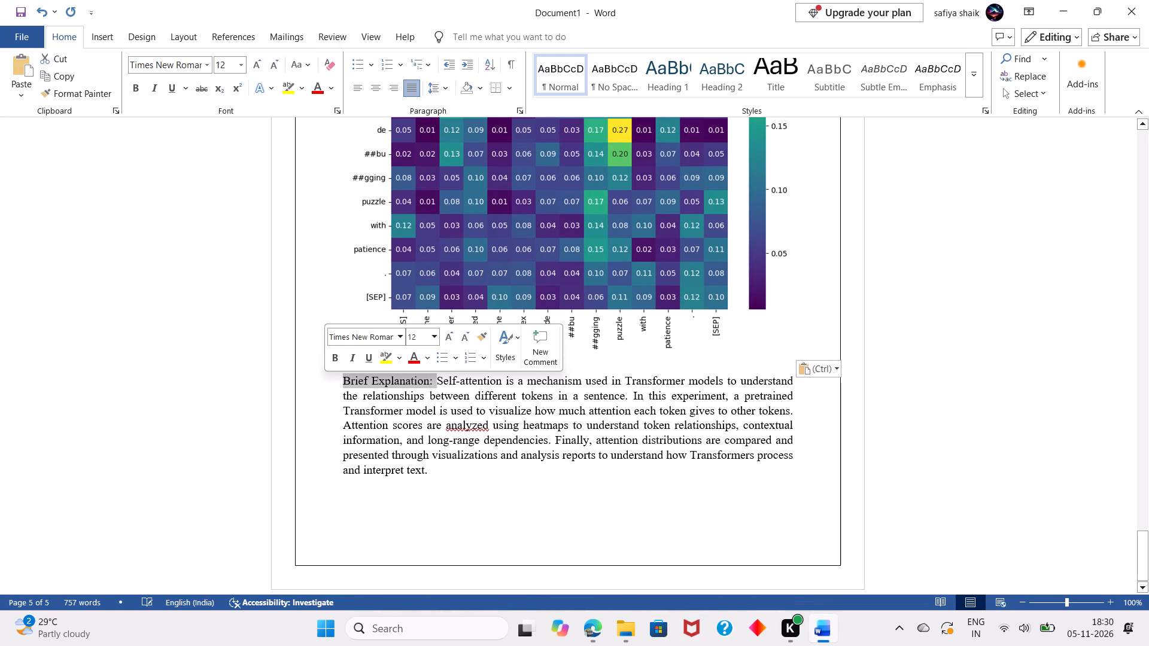
{"action": "left_click", "coordinate": [336, 355]}
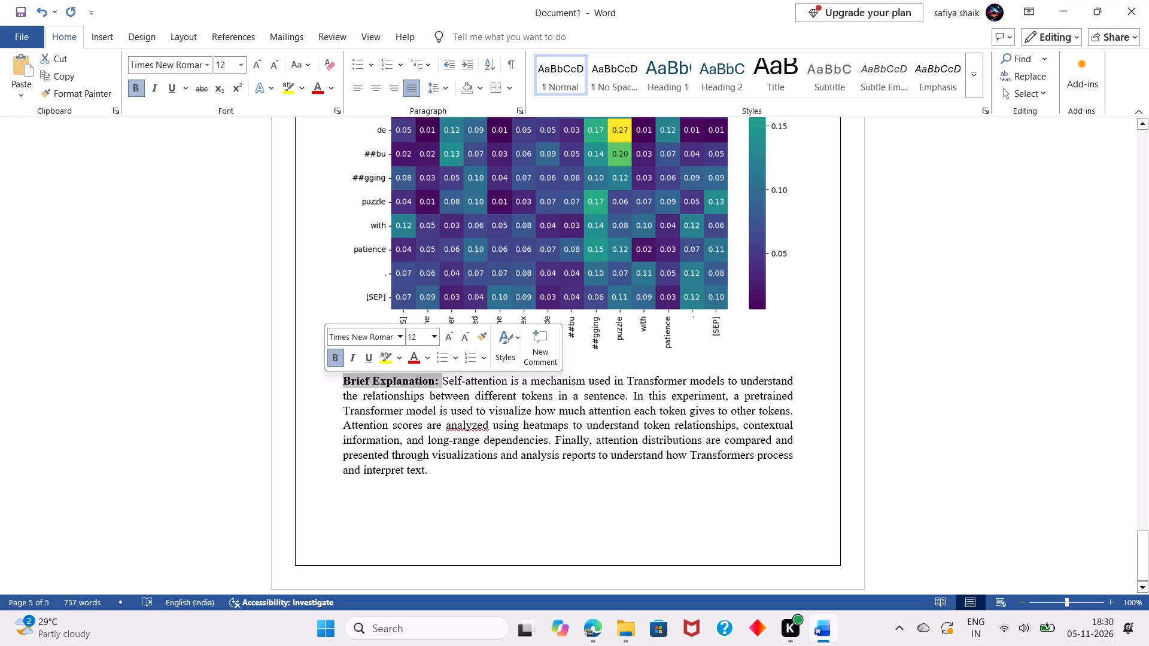
{"action": "left_click", "coordinate": [489, 514]}
Examine the whole report, from Experiment 1's title to Experiment 2's explanation, for formatting and page layout.
{"action": "scroll", "coordinate": [489, 514], "scroll_direction": "down", "scroll_amount": 2}
{"action": "scroll", "coordinate": [489, 514], "scroll_direction": "up", "scroll_amount": 11}
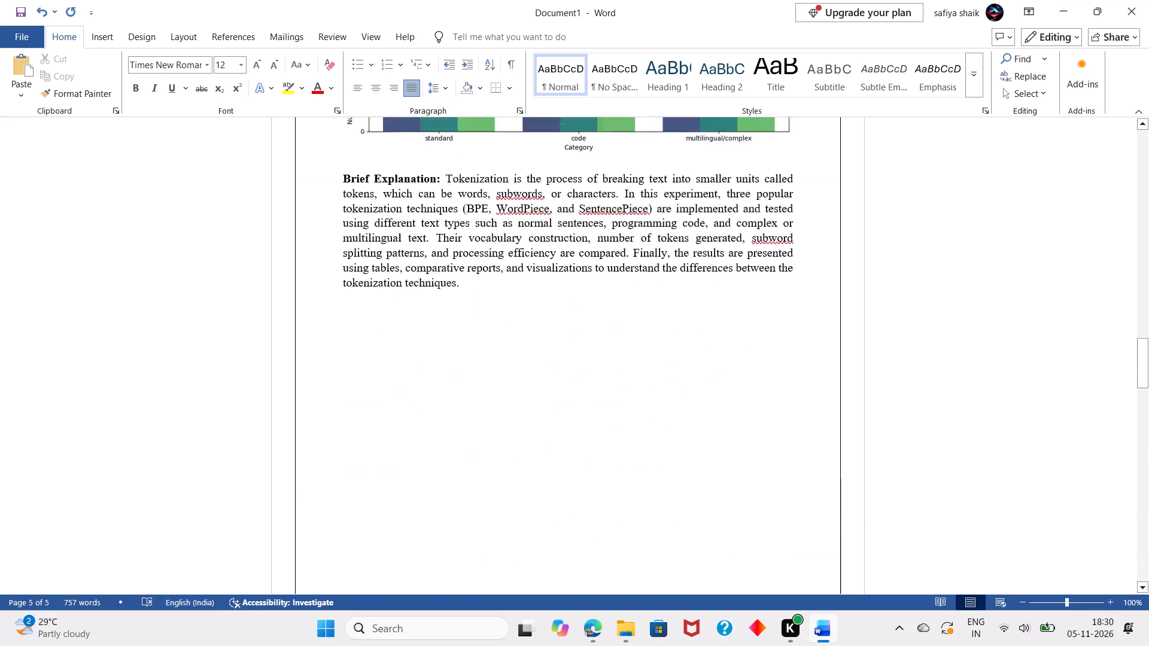
{"action": "scroll", "coordinate": [489, 514], "scroll_direction": "up", "scroll_amount": 6}
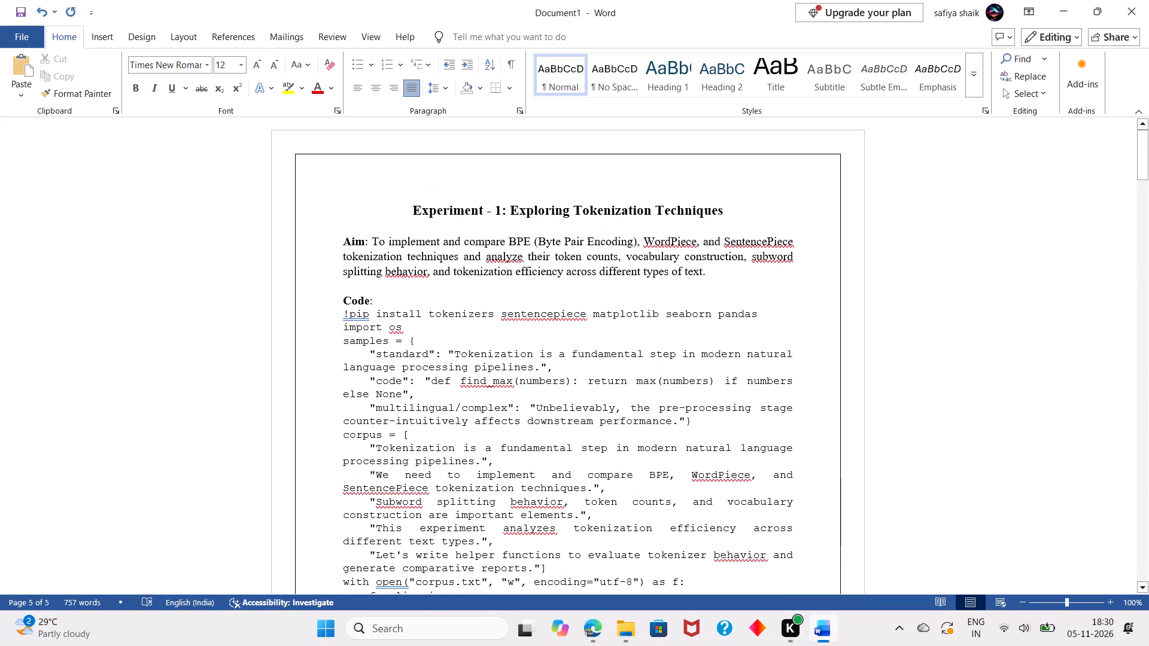
{"action": "scroll", "coordinate": [489, 514], "scroll_direction": "down", "scroll_amount": 7}
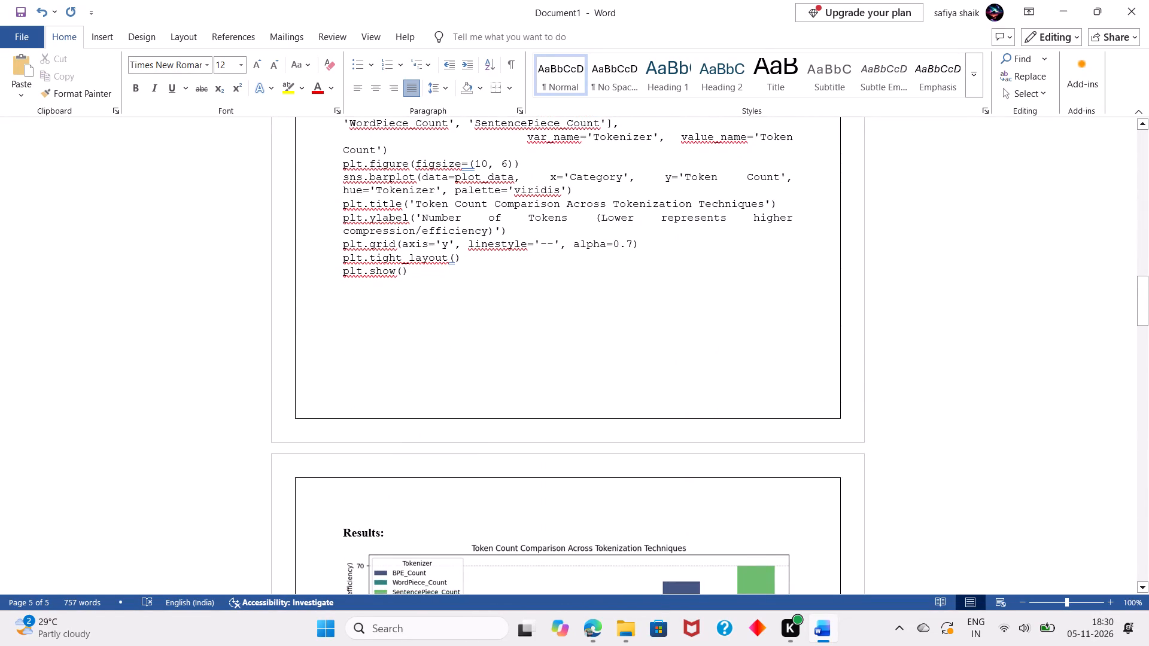
{"action": "scroll", "coordinate": [491, 484], "scroll_direction": "down", "scroll_amount": 4}
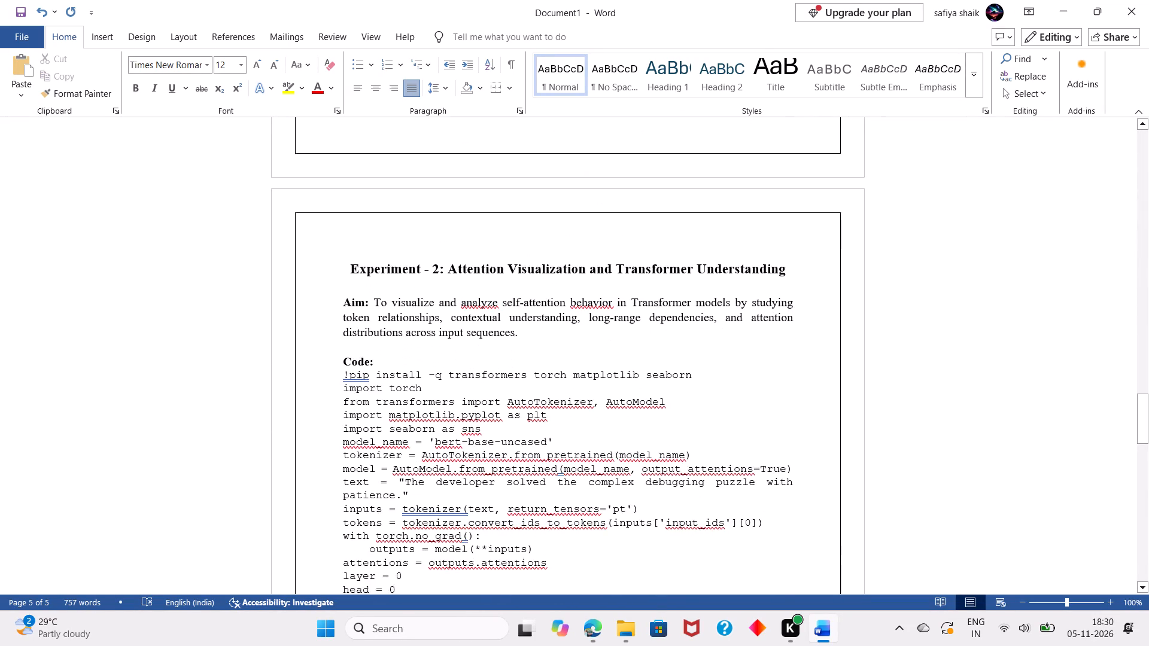
{"action": "scroll", "coordinate": [491, 484], "scroll_direction": "down", "scroll_amount": 2}
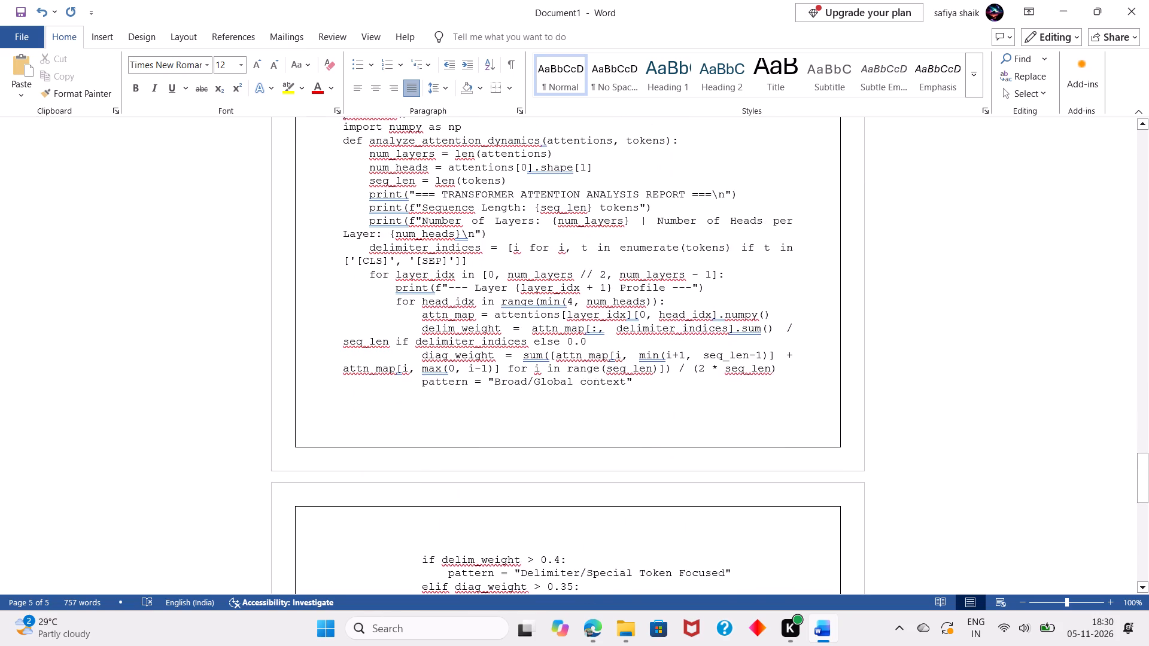
{"action": "scroll", "coordinate": [491, 484], "scroll_direction": "down", "scroll_amount": 4}
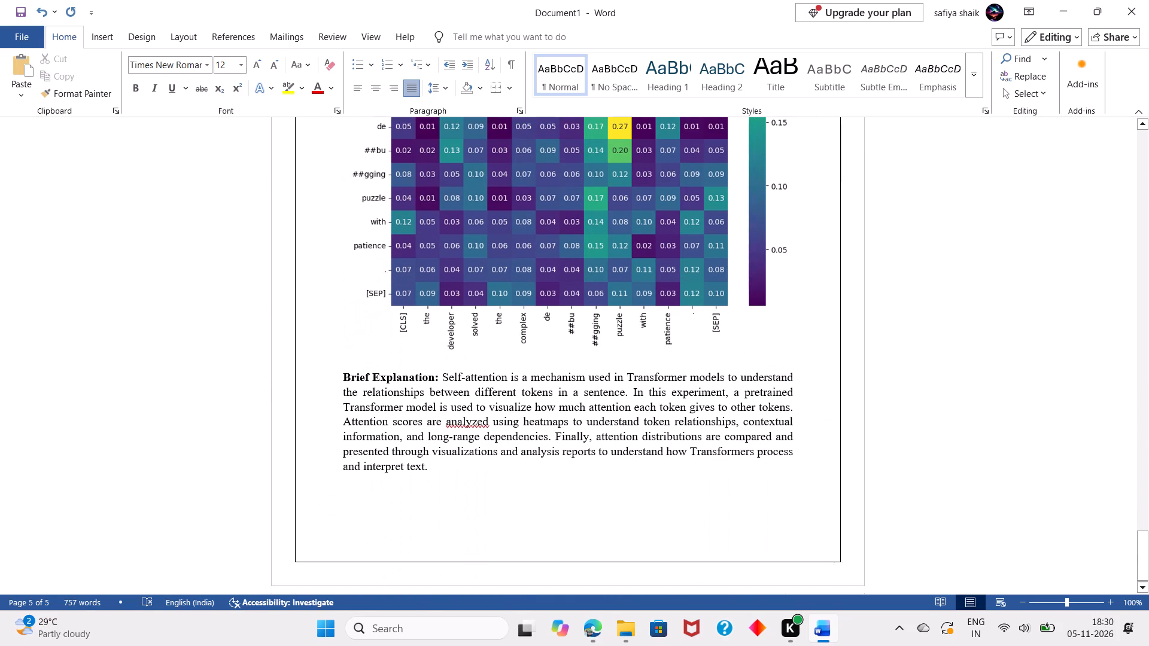
Start a new page after Experiment 2's brief explanation for the next experiment.
{"action": "scroll", "coordinate": [491, 439], "scroll_direction": "down", "scroll_amount": 1}
{"action": "key", "text": "Return"}
{"action": "key", "text": "Return"}
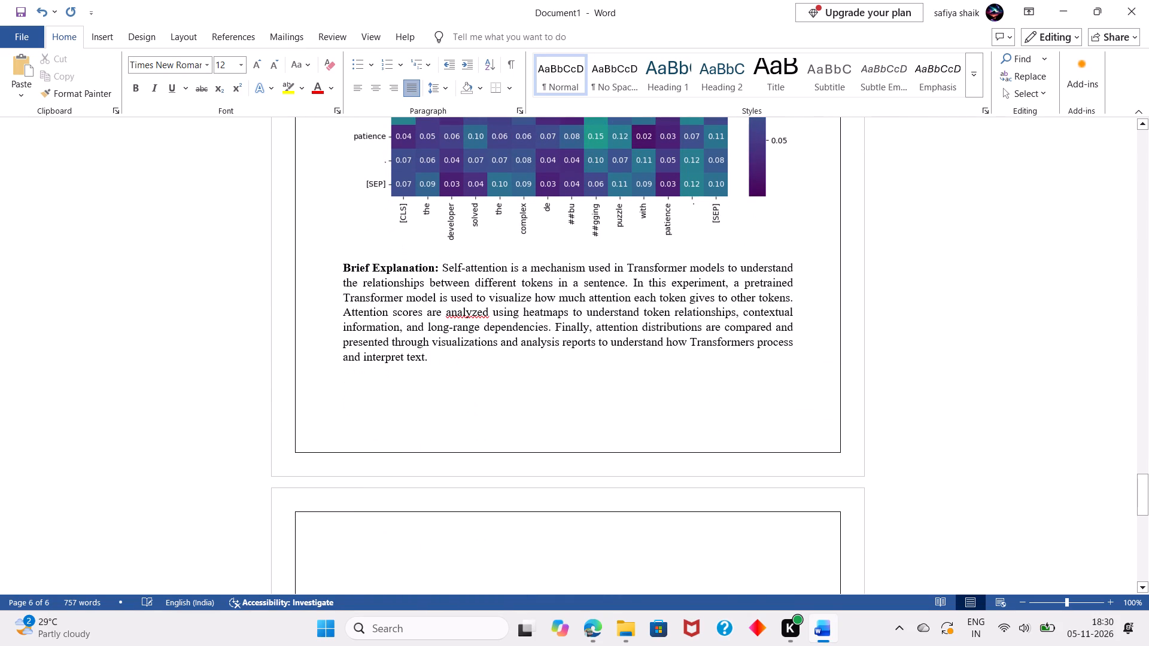
Copy the Experiment 3: Embeddings and Semantic Similarity title and description from the syllabus PDF and submit them in the Tokenization Report Writing ChatGPT chat.
{"action": "key", "text": "alt+Tab"}
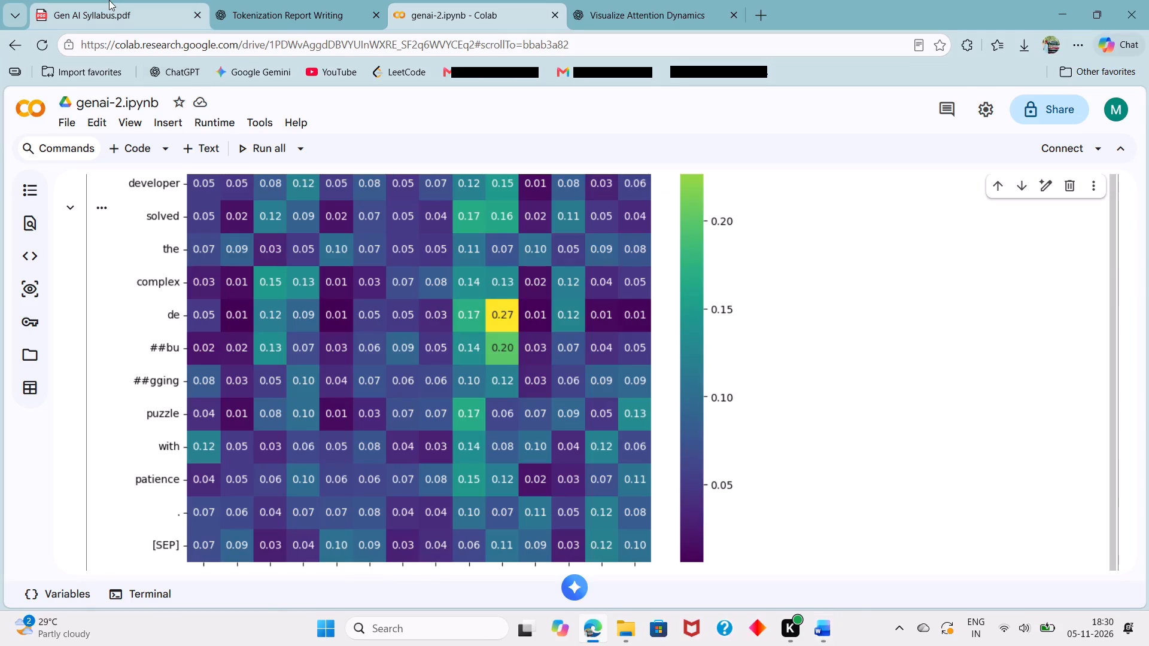
{"action": "left_click", "coordinate": [109, 0]}
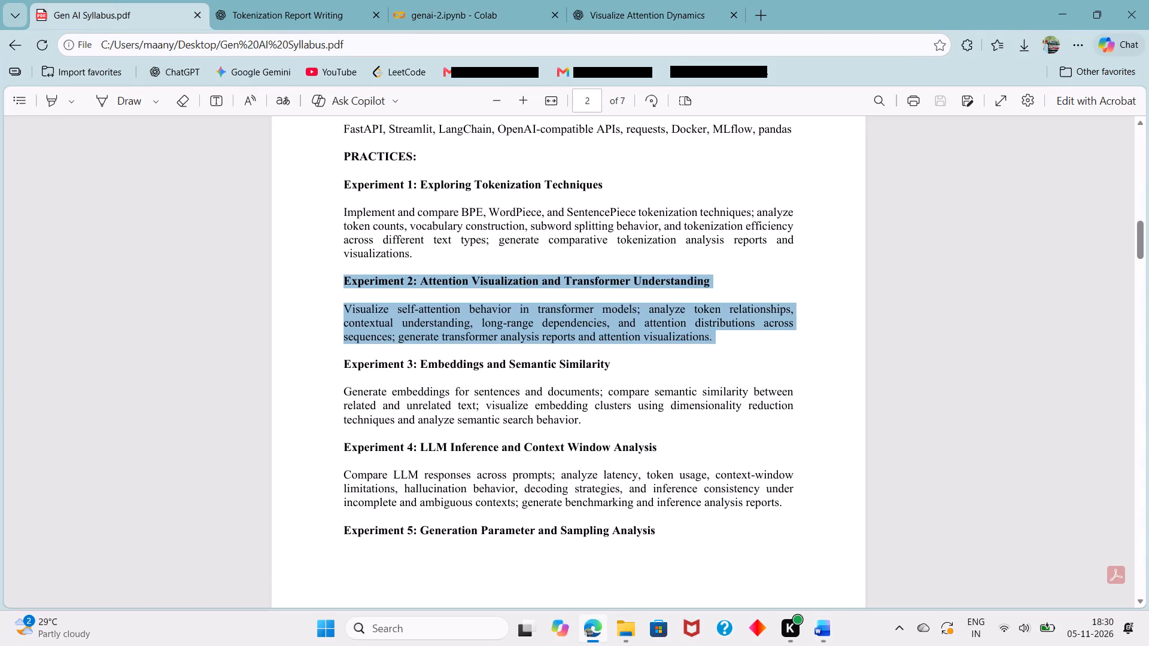
{"action": "left_click_drag", "start_coordinate": [345, 361], "coordinate": [639, 457]}
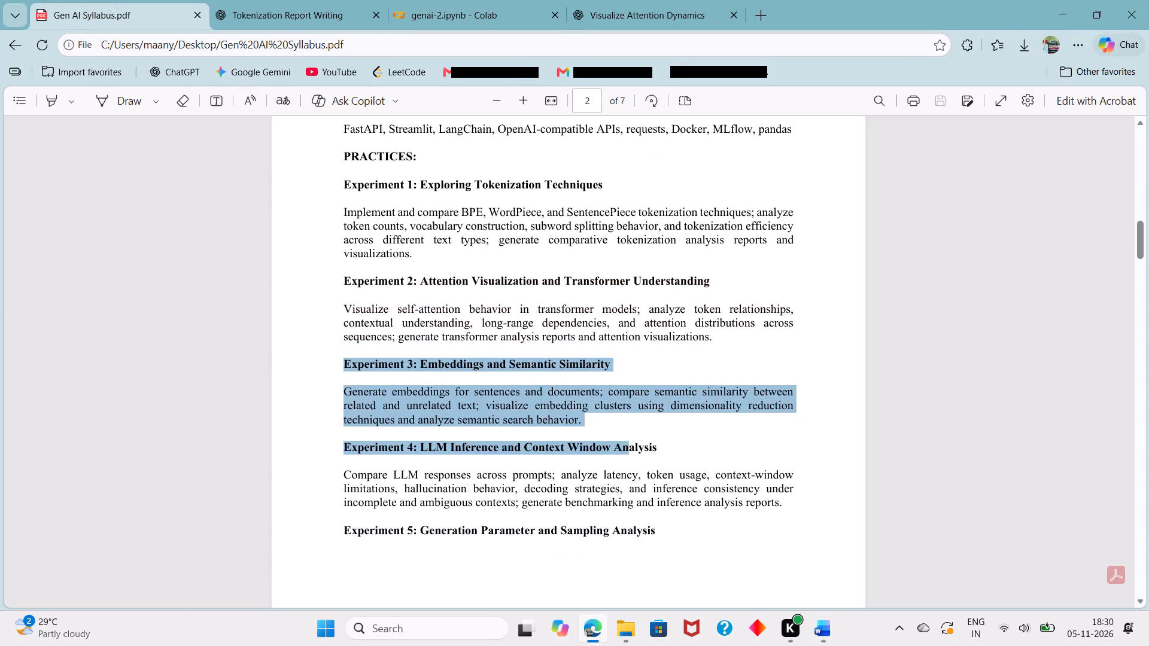
{"action": "left_click_drag", "start_coordinate": [639, 457], "coordinate": [606, 426]}
{"action": "key", "text": "ctrl+c"}
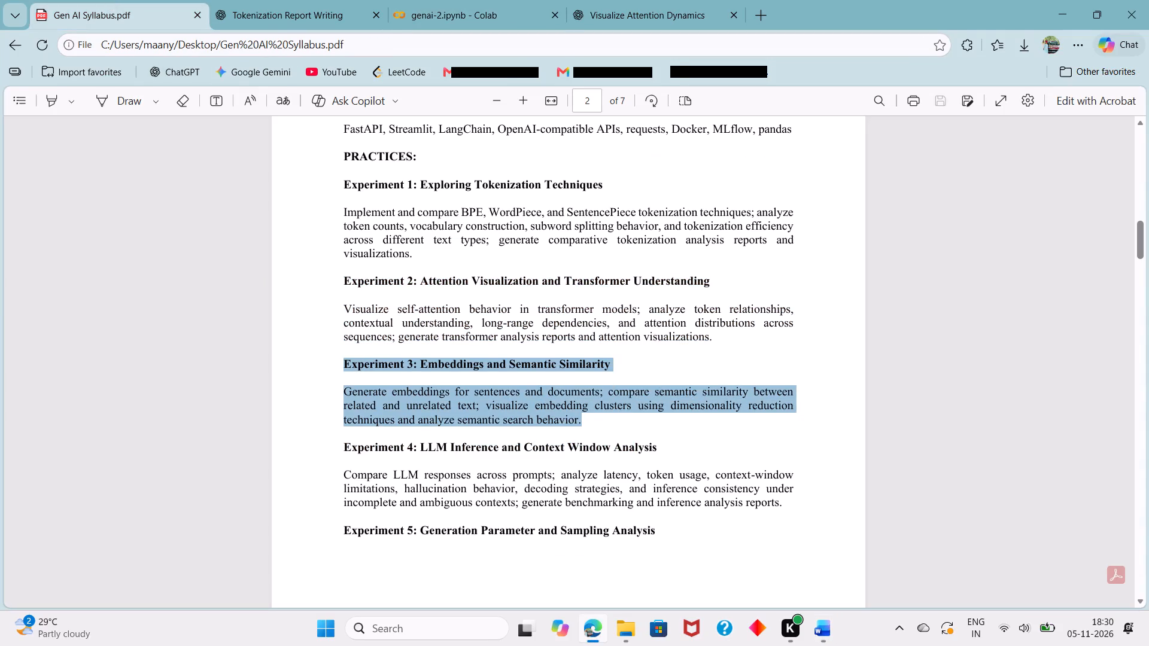
{"action": "left_click", "coordinate": [336, 20]}
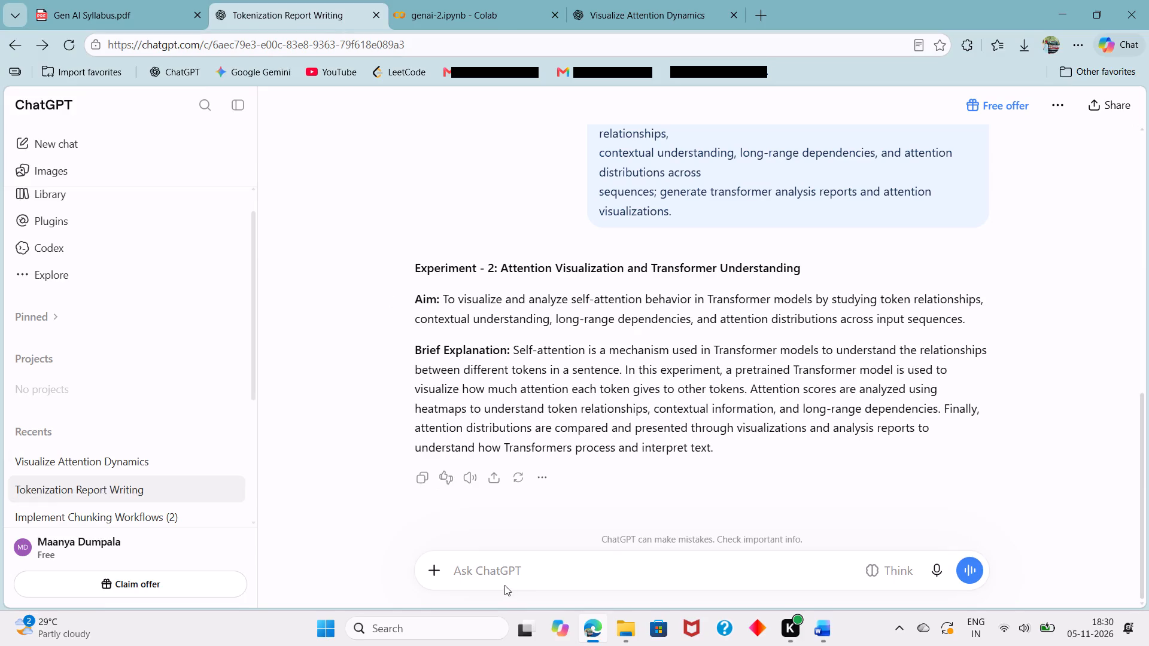
{"action": "left_click", "coordinate": [503, 571]}
{"action": "key", "text": "ctrl+v"}
{"action": "key", "text": "Return"}
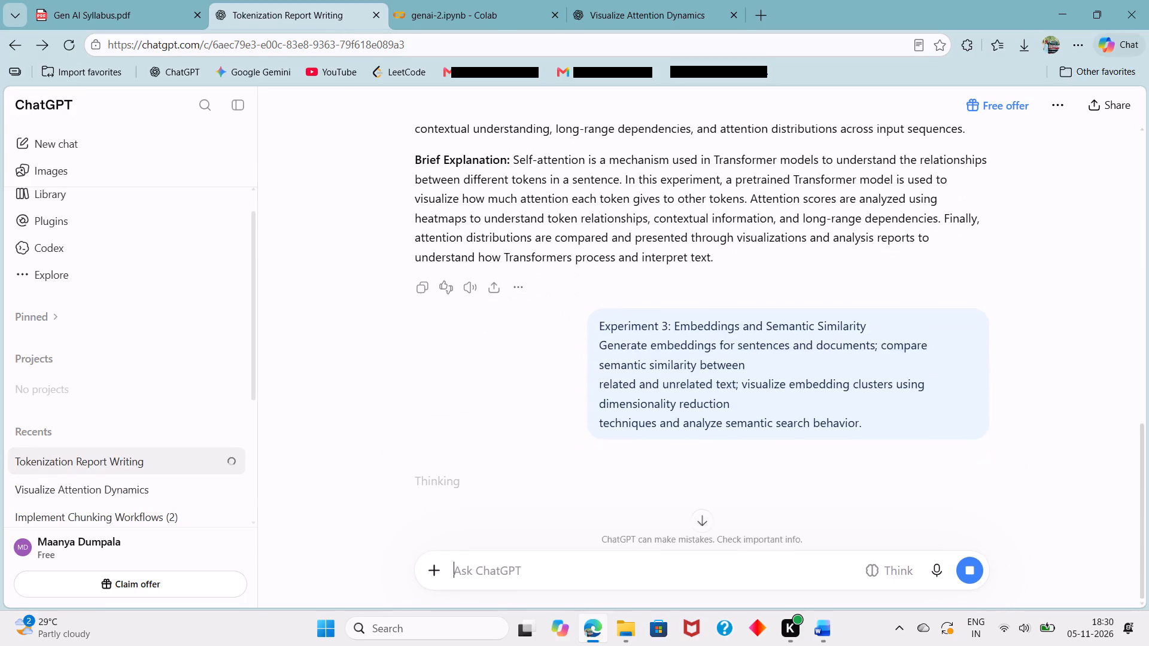
Open the recent notebook genai-3.ipynb in Colab, in place of genai-2.ipynb.
{"action": "left_click", "coordinate": [463, 0]}
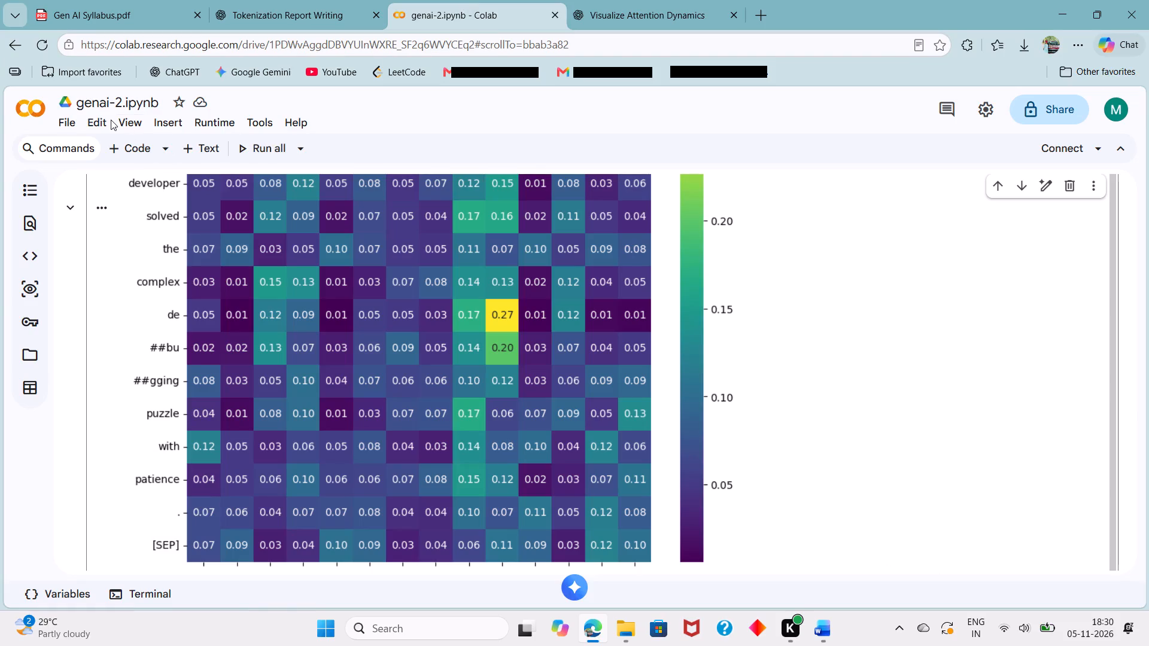
{"action": "left_click", "coordinate": [59, 124]}
{"action": "left_click", "coordinate": [129, 231]}
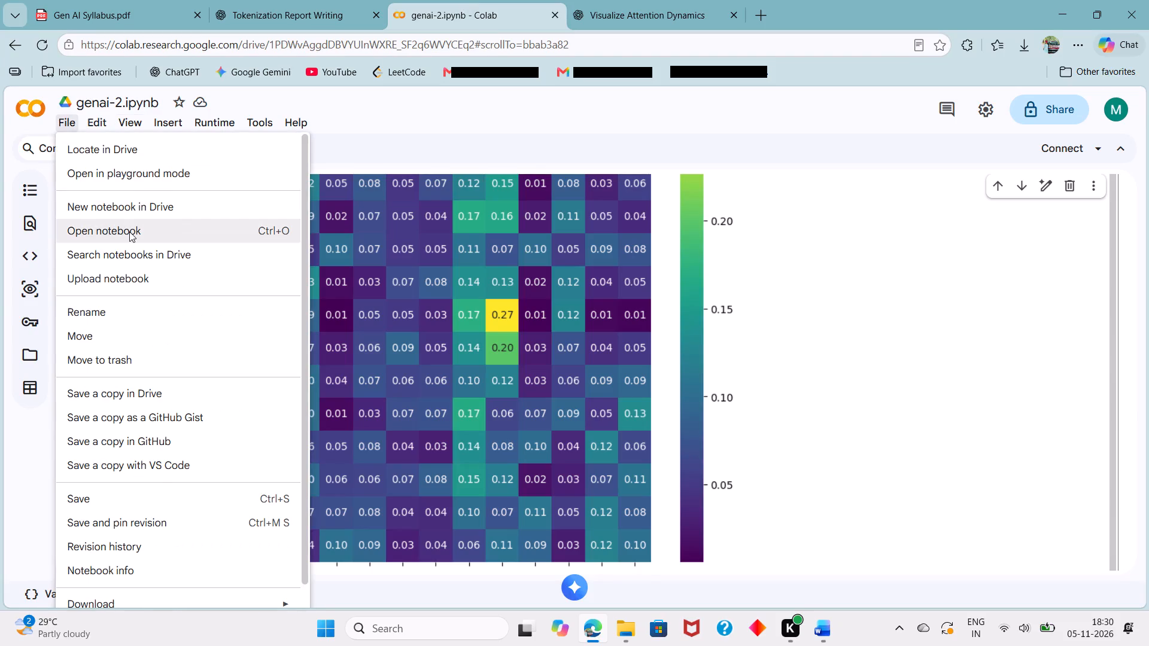
{"action": "scroll", "coordinate": [432, 334], "scroll_direction": "down", "scroll_amount": 4}
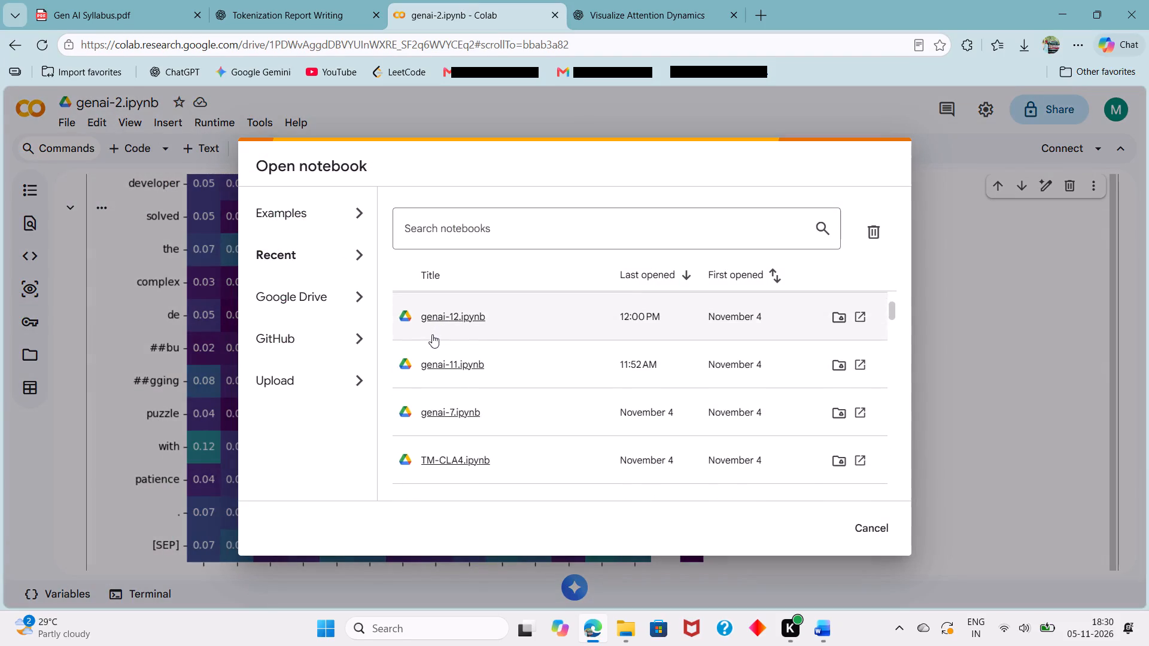
{"action": "scroll", "coordinate": [432, 334], "scroll_direction": "down", "scroll_amount": 2}
{"action": "scroll", "coordinate": [432, 334], "scroll_direction": "up", "scroll_amount": 3}
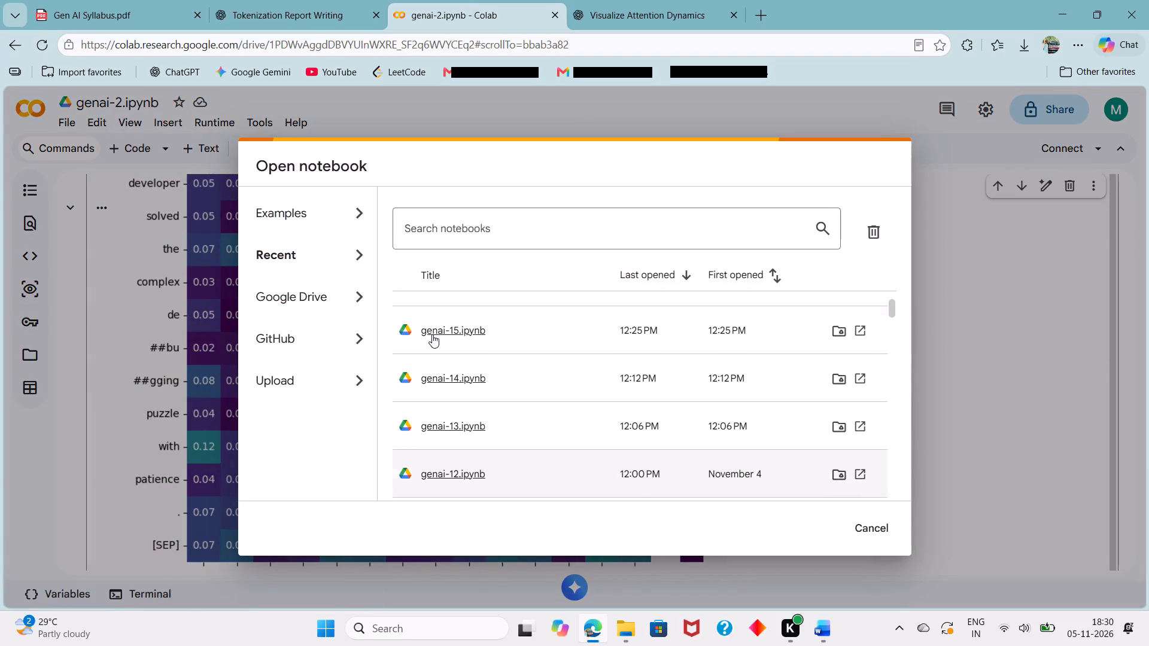
{"action": "scroll", "coordinate": [457, 368], "scroll_direction": "down", "scroll_amount": 1}
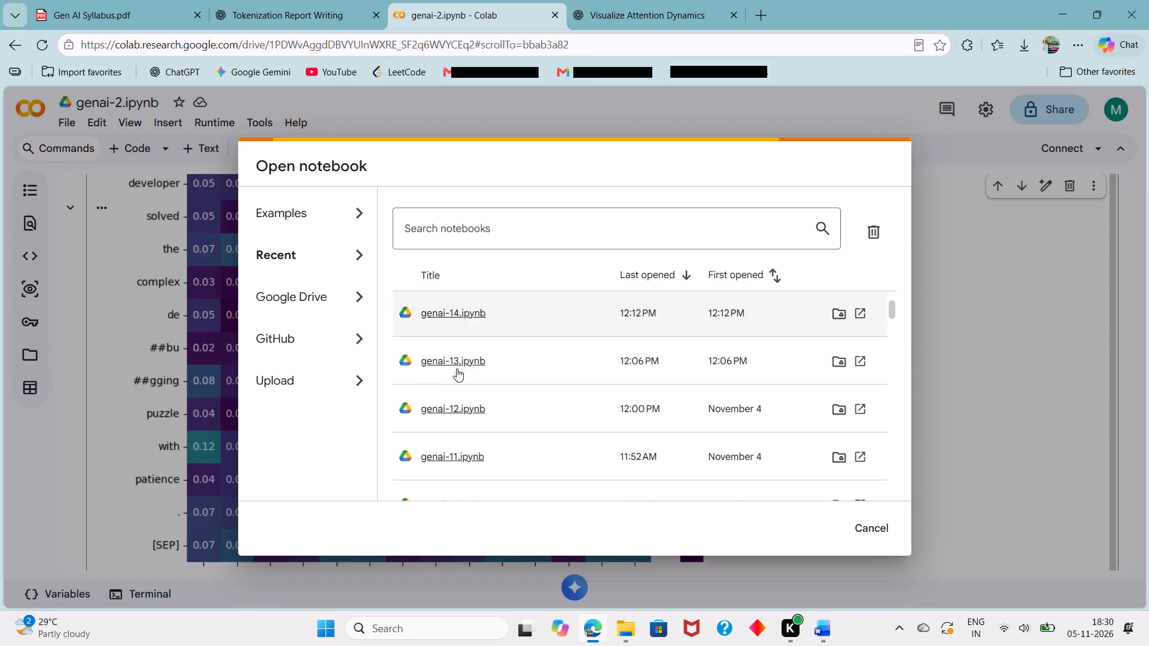
{"action": "scroll", "coordinate": [457, 368], "scroll_direction": "down", "scroll_amount": 6}
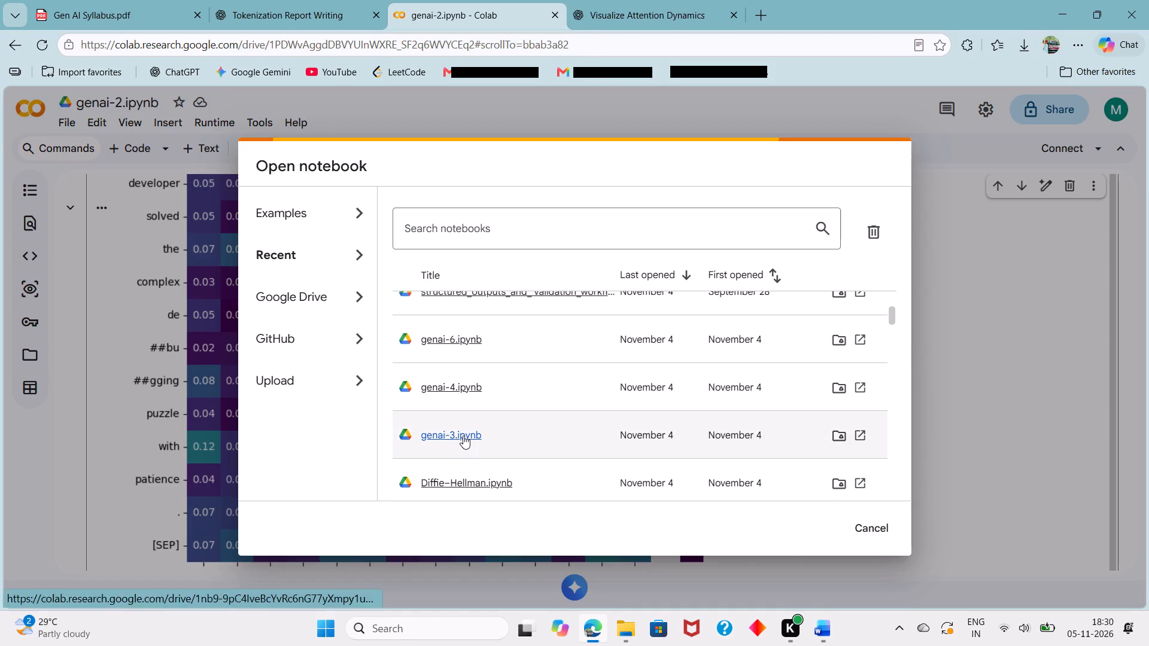
{"action": "left_click", "coordinate": [463, 435]}
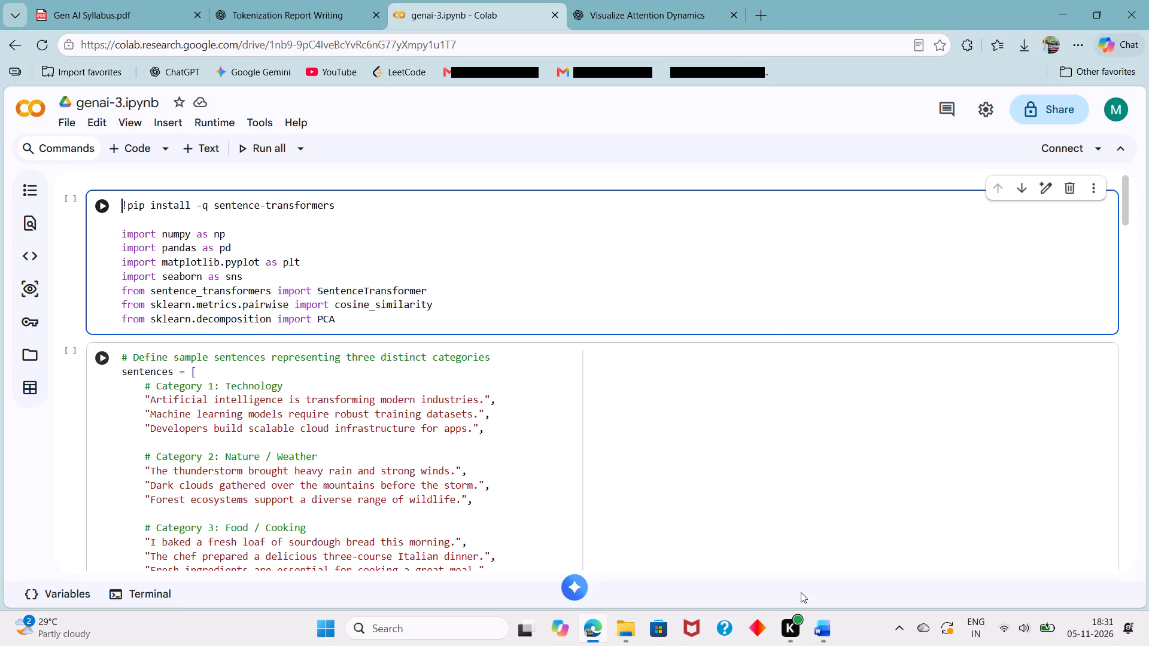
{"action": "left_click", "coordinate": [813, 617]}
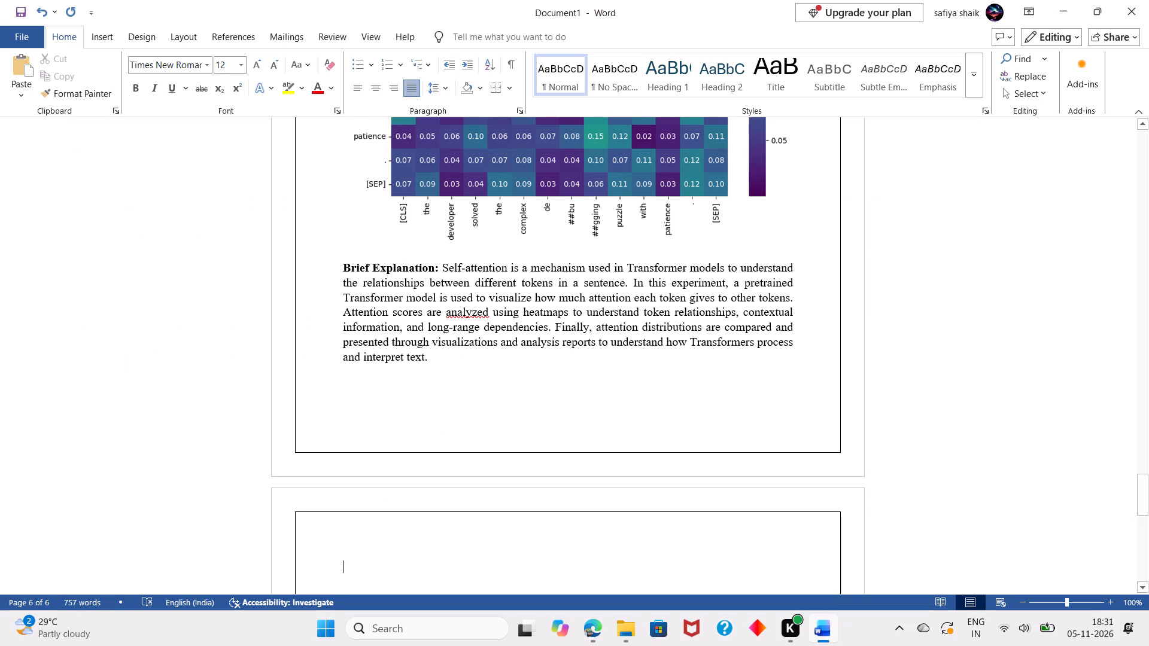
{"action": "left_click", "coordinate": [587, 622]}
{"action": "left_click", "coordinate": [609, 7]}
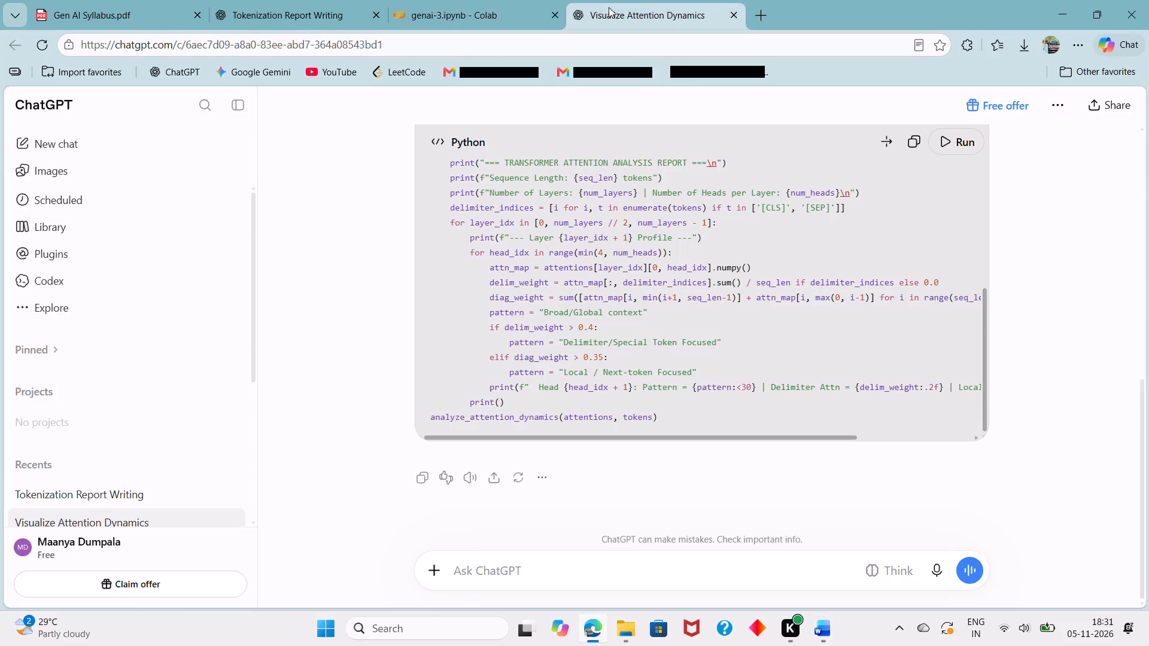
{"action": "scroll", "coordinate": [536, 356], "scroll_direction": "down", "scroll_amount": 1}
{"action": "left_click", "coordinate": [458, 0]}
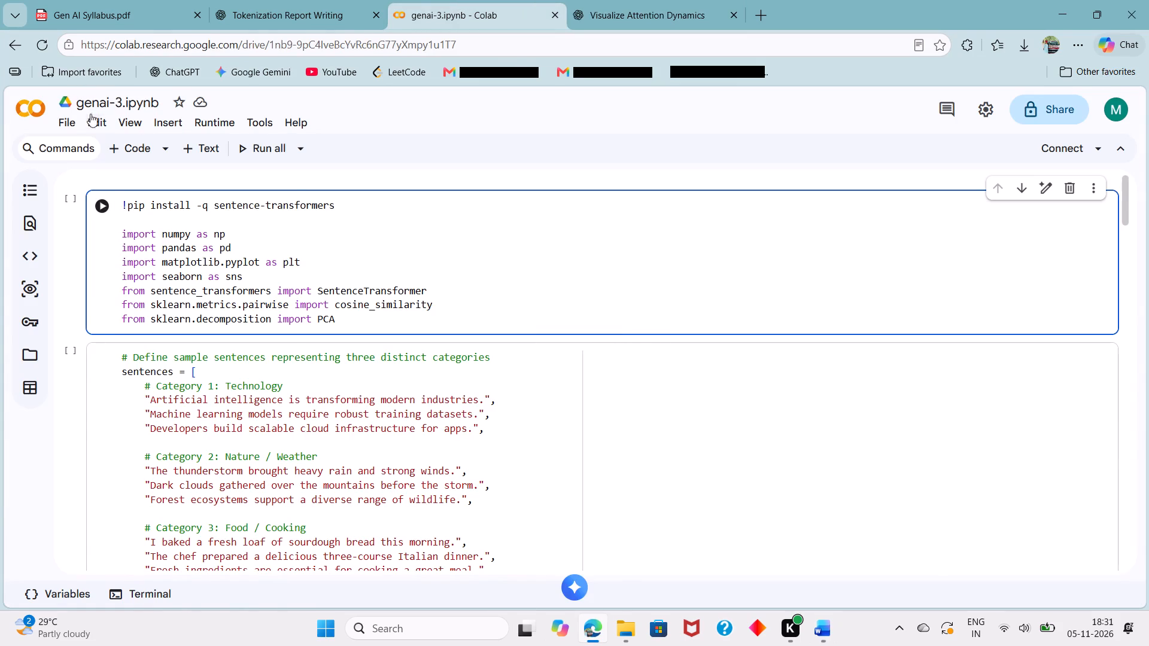
Copy all the cells of the genai-3.ipynb notebook.
{"action": "left_click", "coordinate": [92, 115]}
{"action": "left_click", "coordinate": [132, 210]}
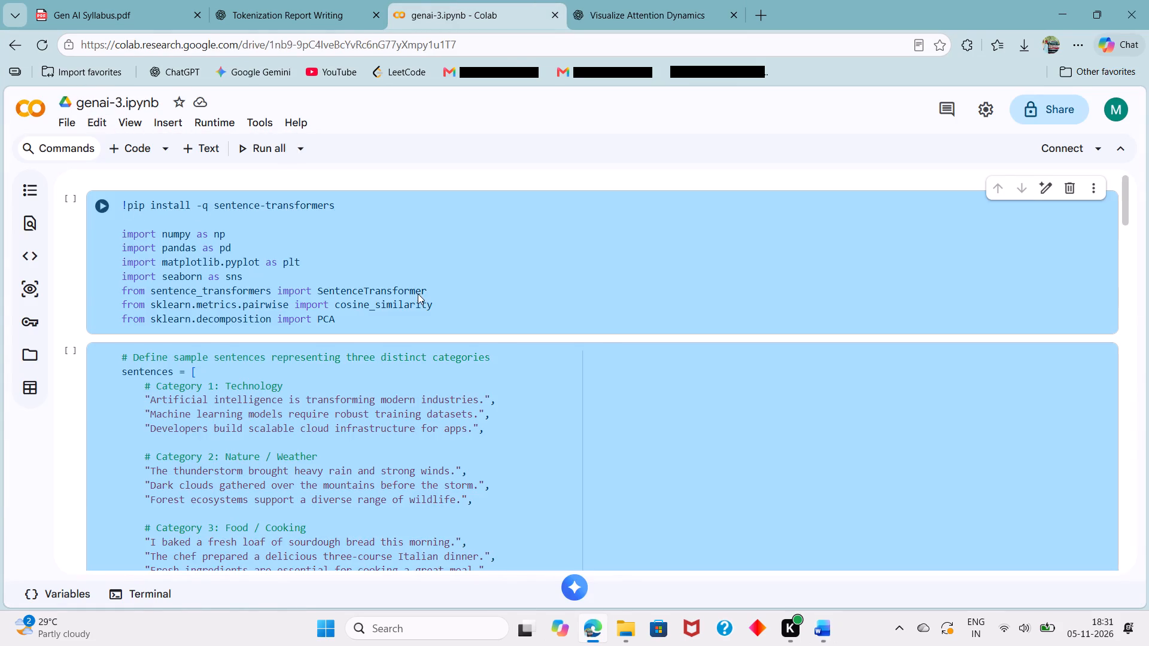
{"action": "key", "text": "ctrl+c"}
Examine the genai-3.ipynb notebook's code cells and their outputs, including the PCA embedding cluster plot.
{"action": "left_click", "coordinate": [454, 295]}
{"action": "scroll", "coordinate": [454, 295], "scroll_direction": "down", "scroll_amount": 5}
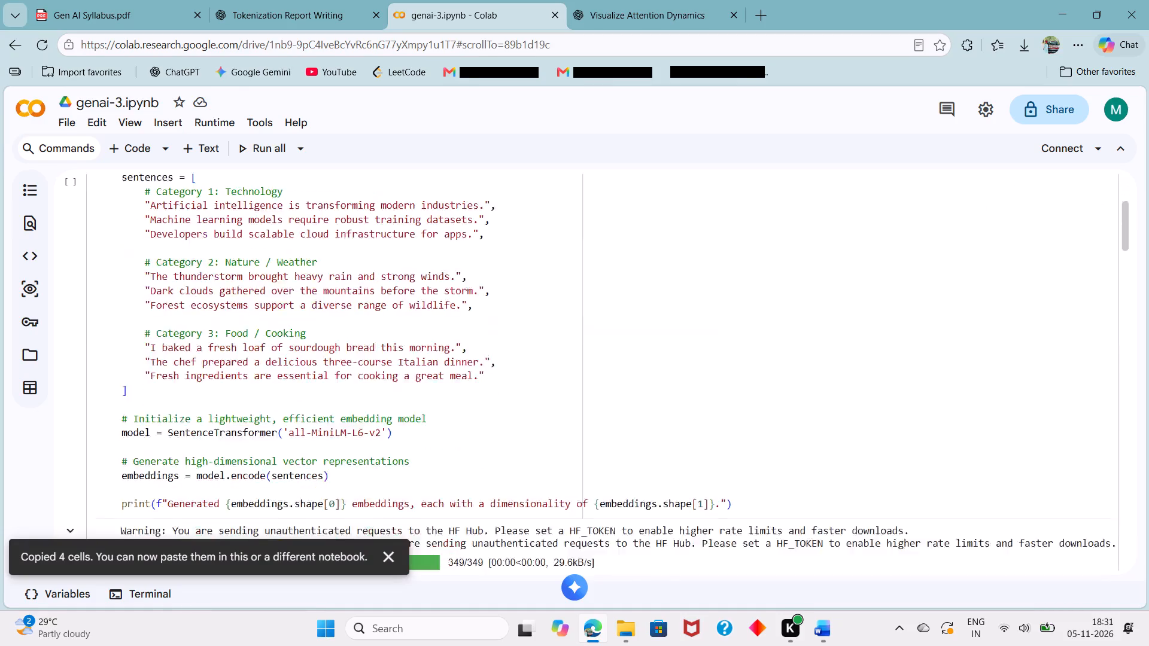
{"action": "scroll", "coordinate": [454, 295], "scroll_direction": "down", "scroll_amount": 7}
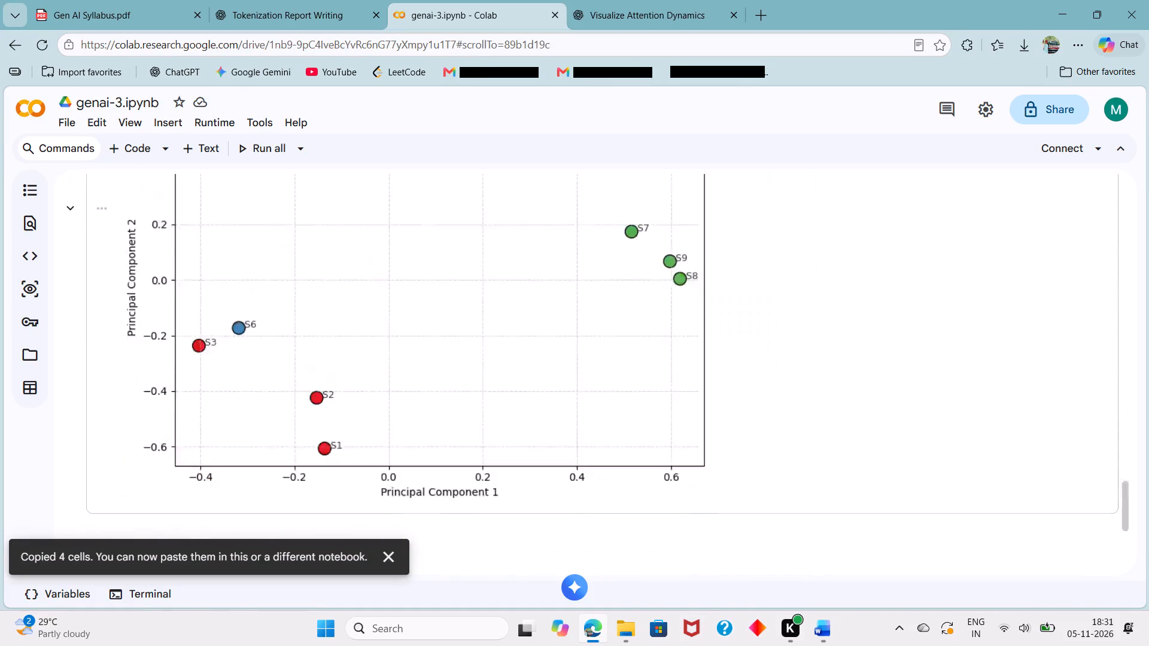
{"action": "scroll", "coordinate": [454, 295], "scroll_direction": "up", "scroll_amount": 7}
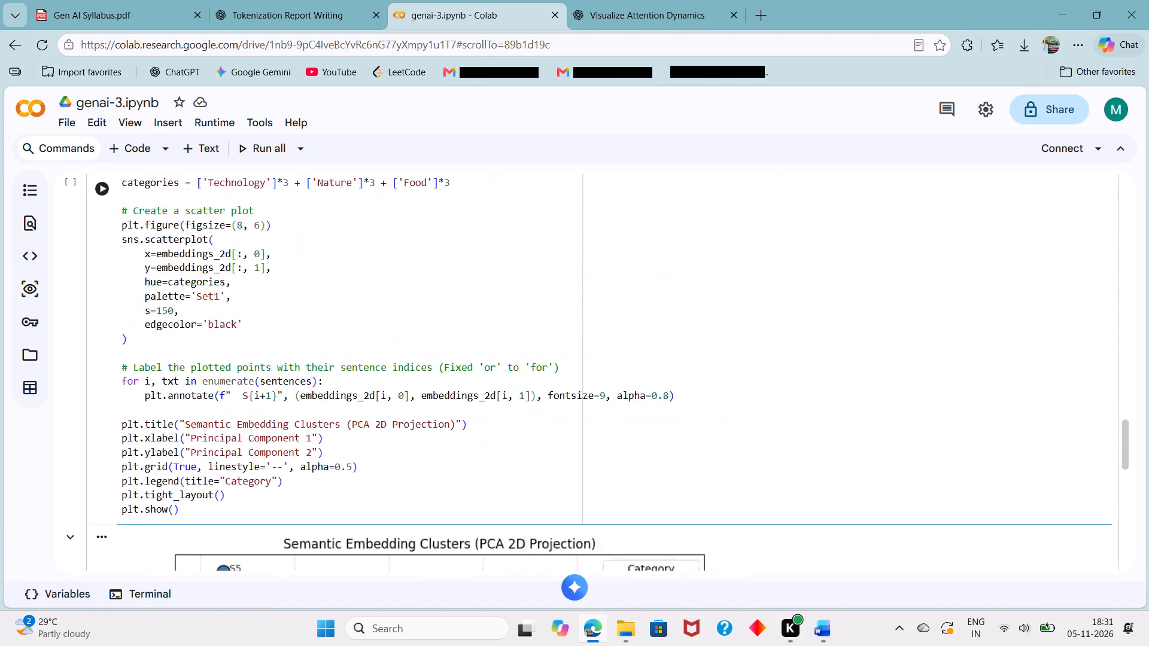
{"action": "scroll", "coordinate": [454, 295], "scroll_direction": "up", "scroll_amount": 3}
{"action": "left_click", "coordinate": [629, 9]}
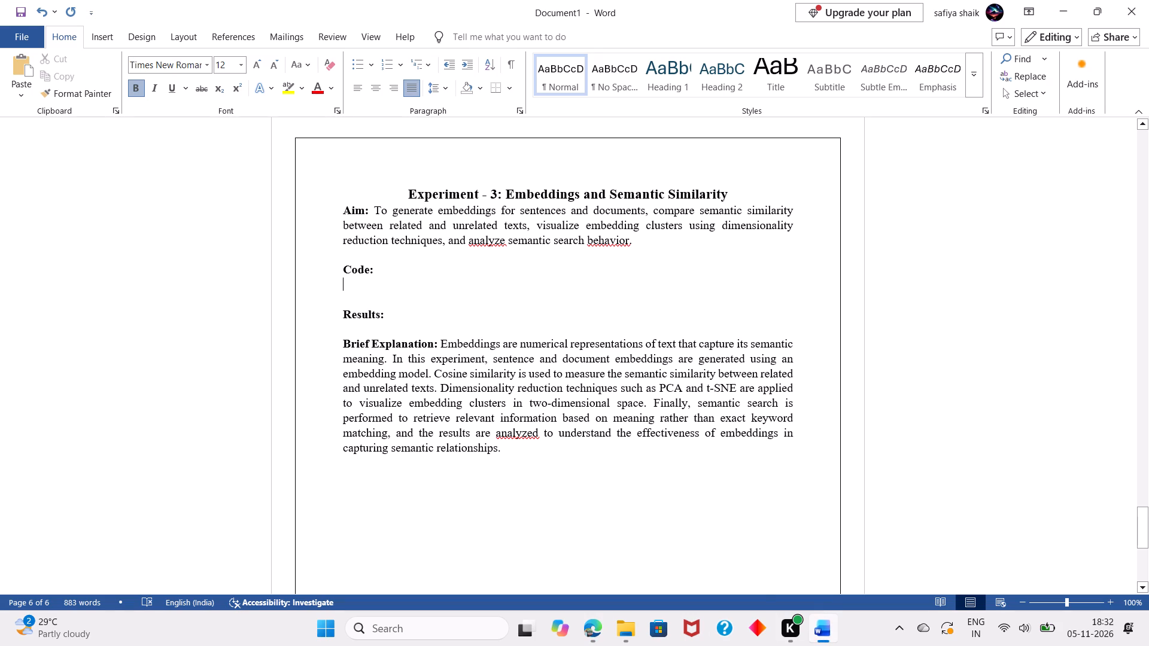
{"action": "key", "text": "ctrl+v"}
{"action": "scroll", "coordinate": [453, 330], "scroll_direction": "up", "scroll_amount": 5}
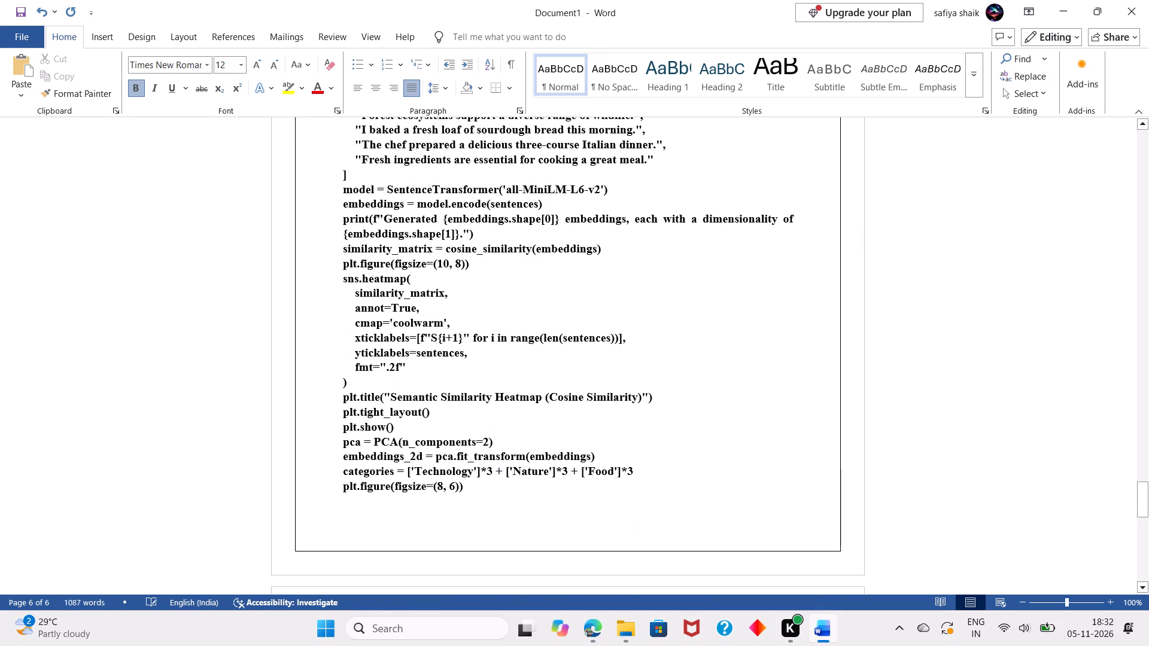
{"action": "scroll", "coordinate": [453, 330], "scroll_direction": "up", "scroll_amount": 2}
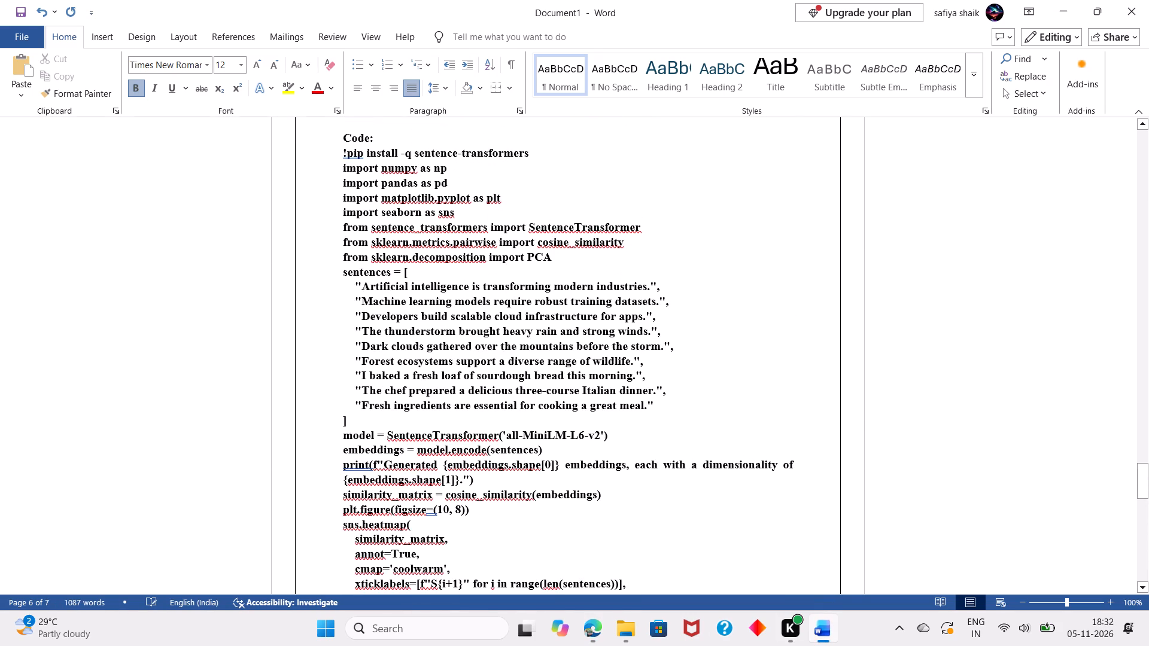
Set all of Experiment 3's pasted code, from the pip install line through plt.show(), to Courier New at size 11.
{"action": "left_click_drag", "start_coordinate": [341, 152], "coordinate": [507, 498]}
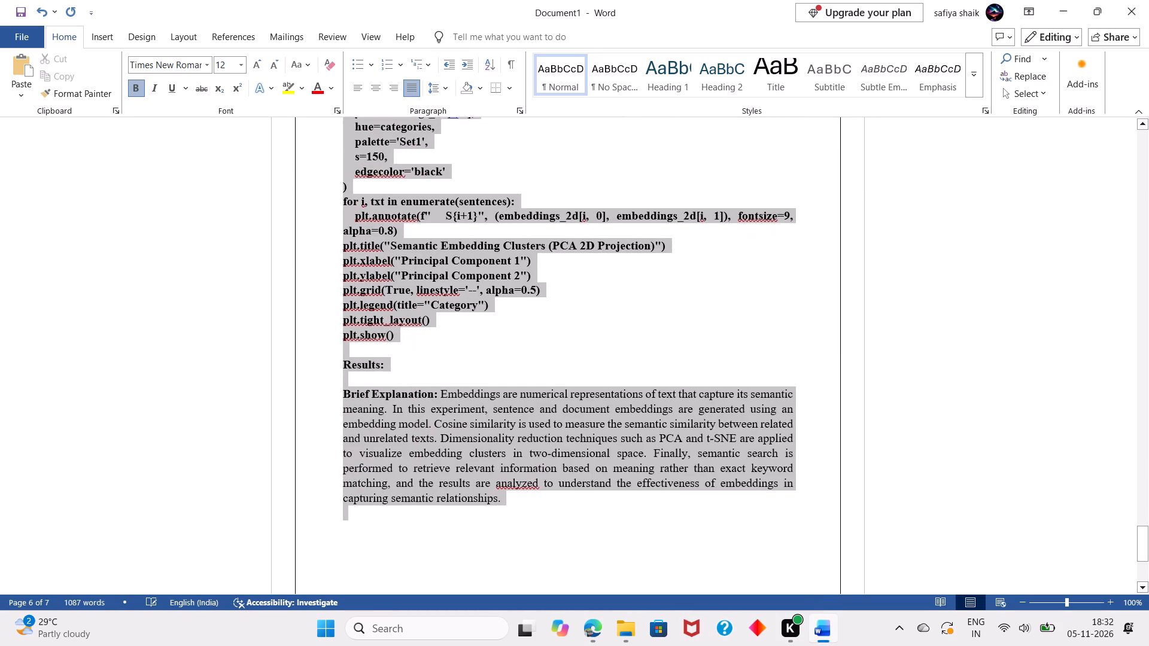
{"action": "left_click_drag", "start_coordinate": [507, 498], "coordinate": [398, 331]}
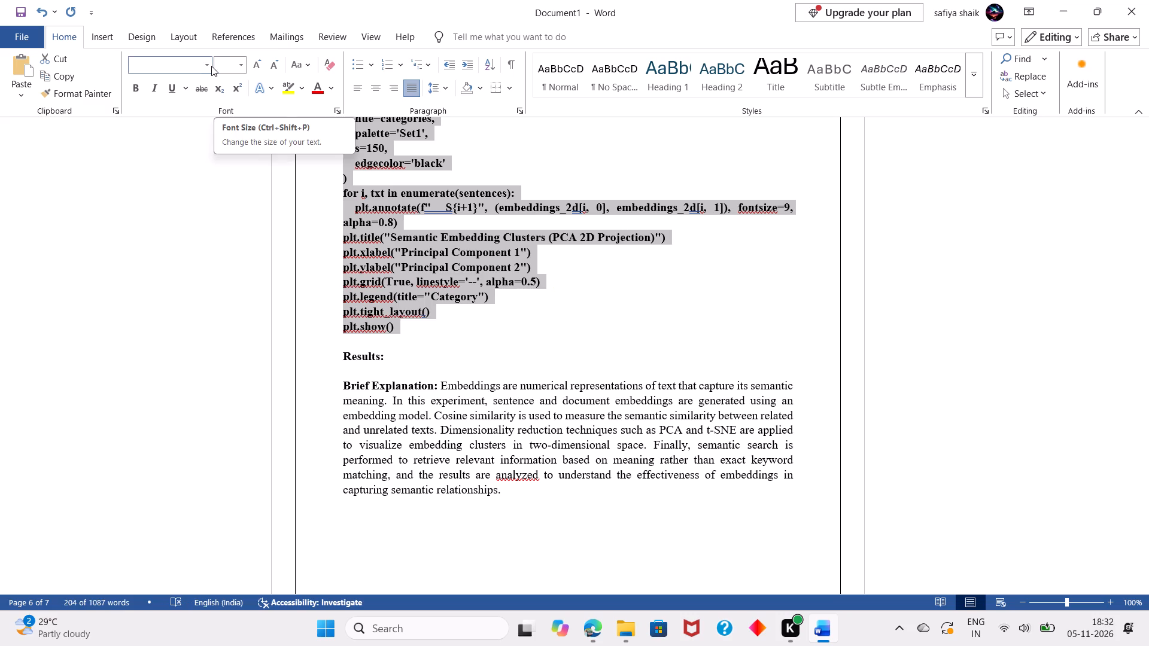
{"action": "left_click", "coordinate": [208, 66]}
{"action": "left_click", "coordinate": [165, 170]}
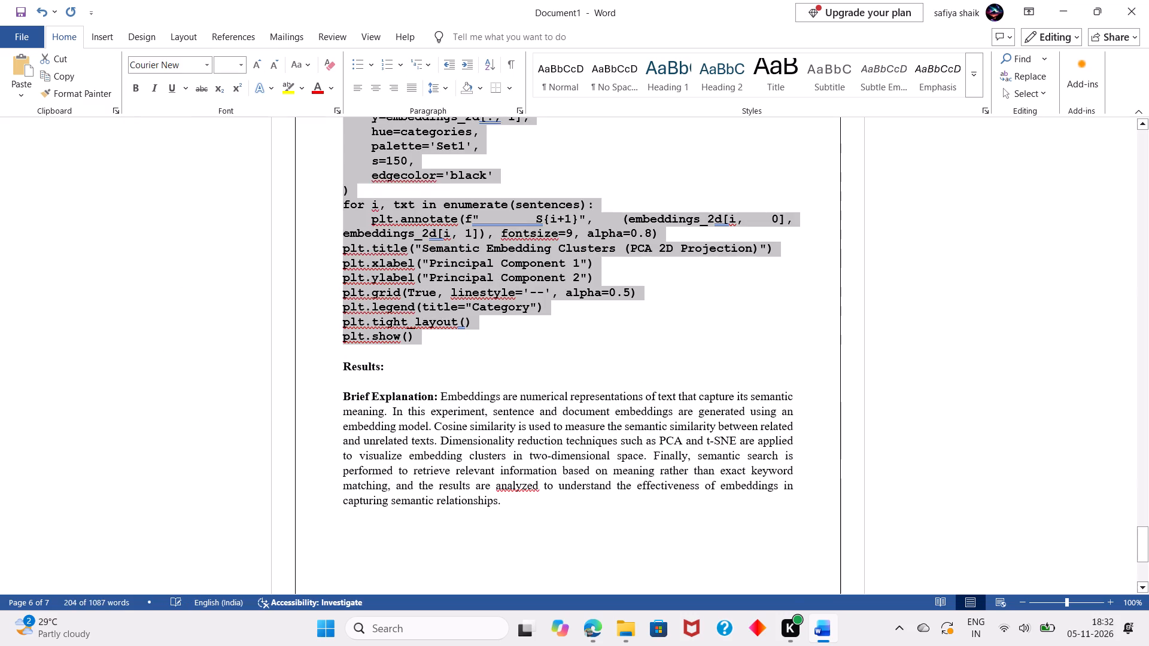
{"action": "left_click", "coordinate": [242, 63]}
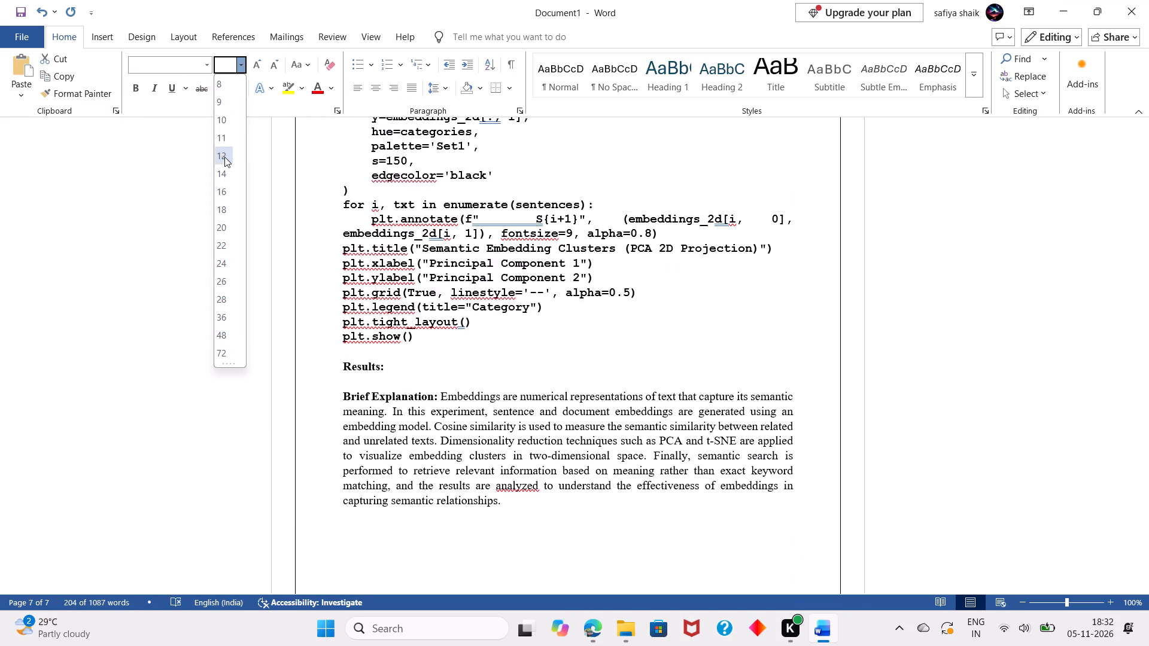
{"action": "left_click", "coordinate": [228, 136]}
{"action": "left_click", "coordinate": [438, 237]}
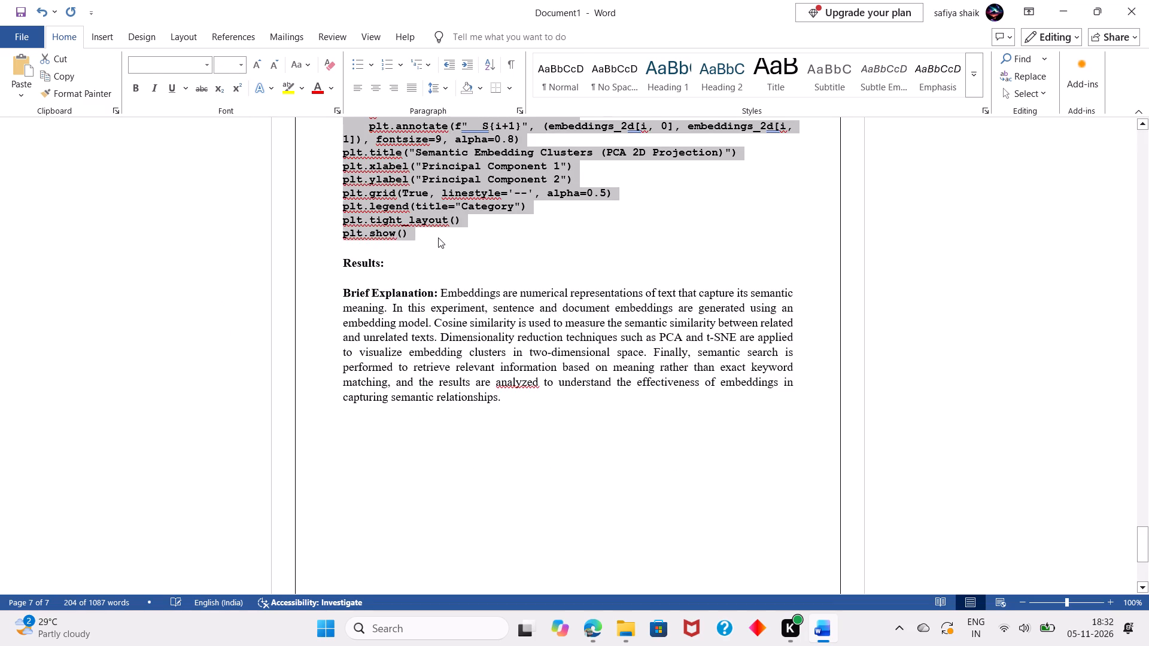
Remove the bold formatting from Experiment 3's entire code block, leaving the "Code:" heading bold.
{"action": "scroll", "coordinate": [438, 237], "scroll_direction": "up", "scroll_amount": 1}
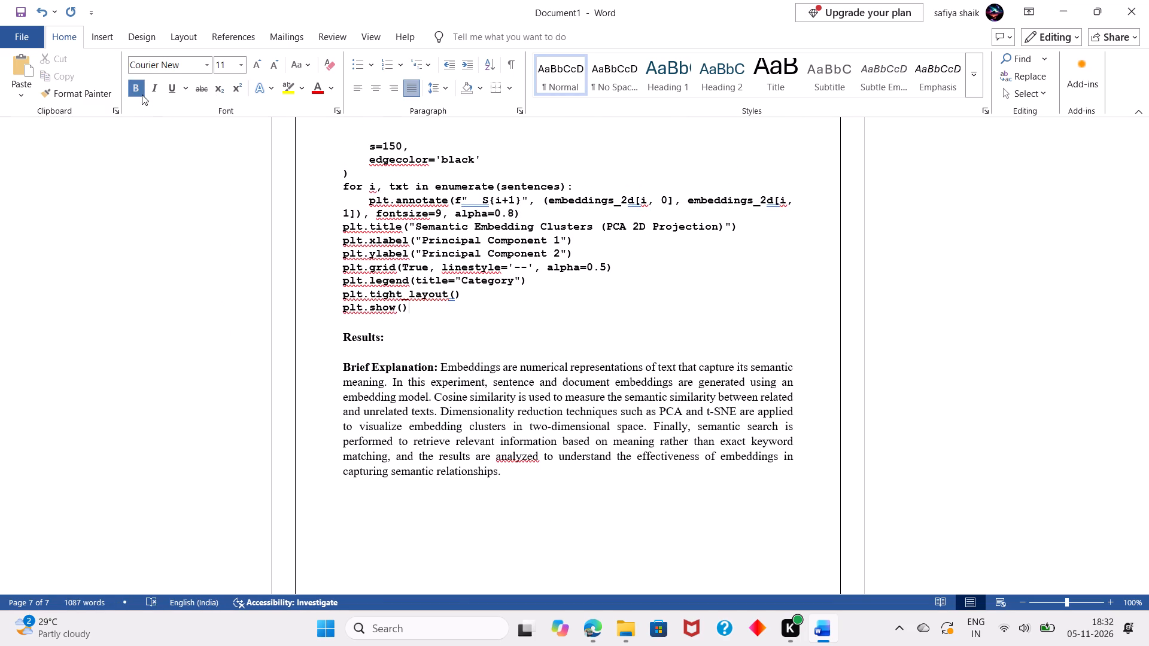
{"action": "scroll", "coordinate": [506, 346], "scroll_direction": "up", "scroll_amount": 5}
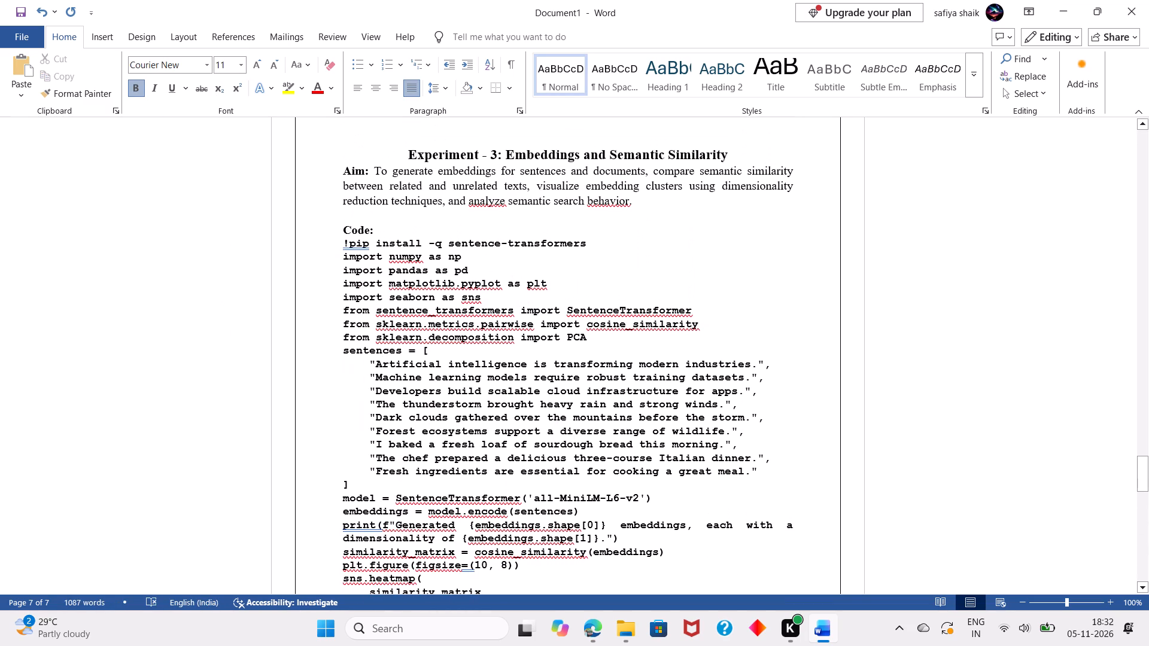
{"action": "left_click_drag", "start_coordinate": [344, 242], "coordinate": [491, 542]}
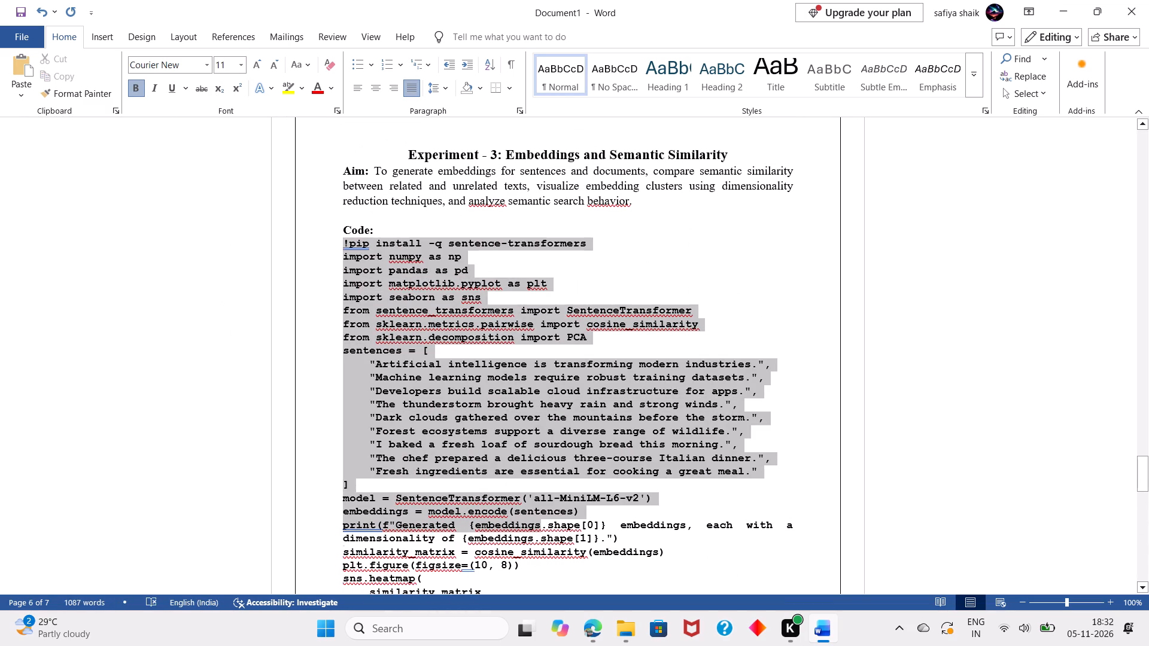
{"action": "left_click_drag", "start_coordinate": [491, 542], "coordinate": [496, 600]}
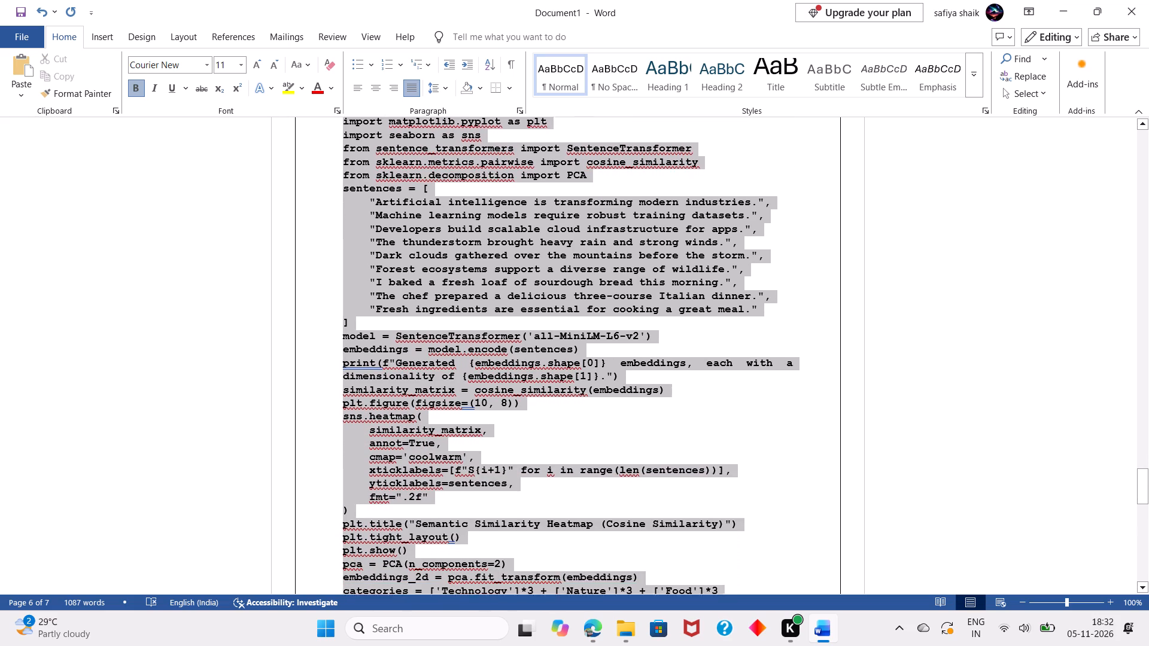
{"action": "left_click_drag", "start_coordinate": [496, 600], "coordinate": [496, 599]}
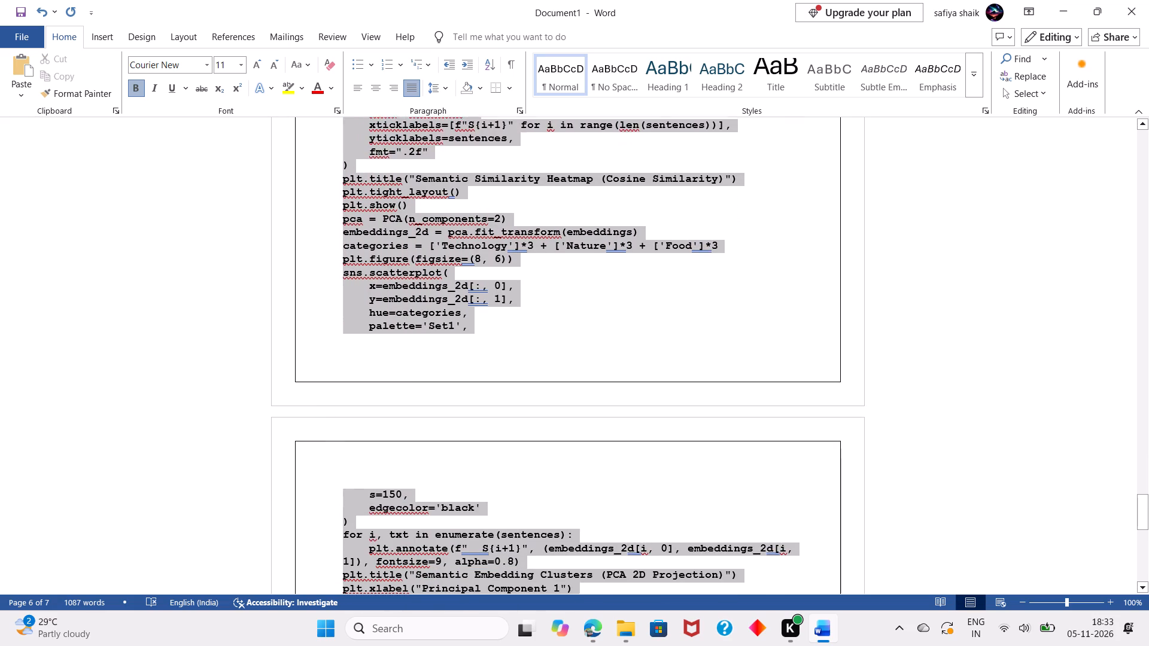
{"action": "left_click_drag", "start_coordinate": [496, 599], "coordinate": [446, 564]}
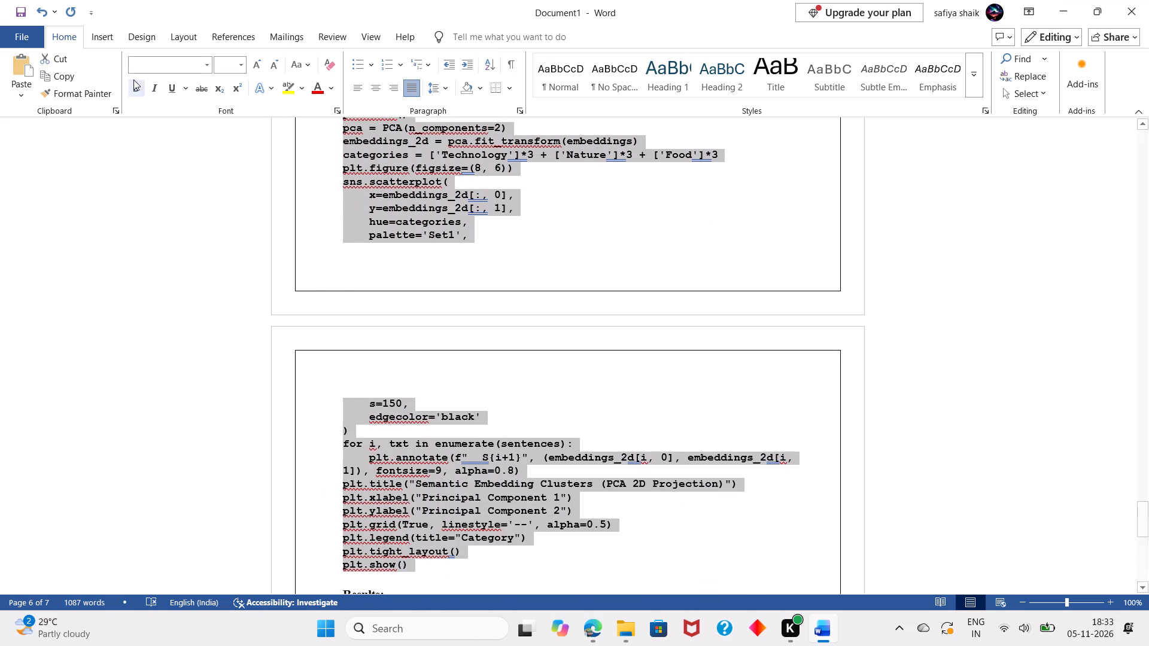
{"action": "left_click", "coordinate": [134, 88]}
{"action": "left_click", "coordinate": [421, 256]}
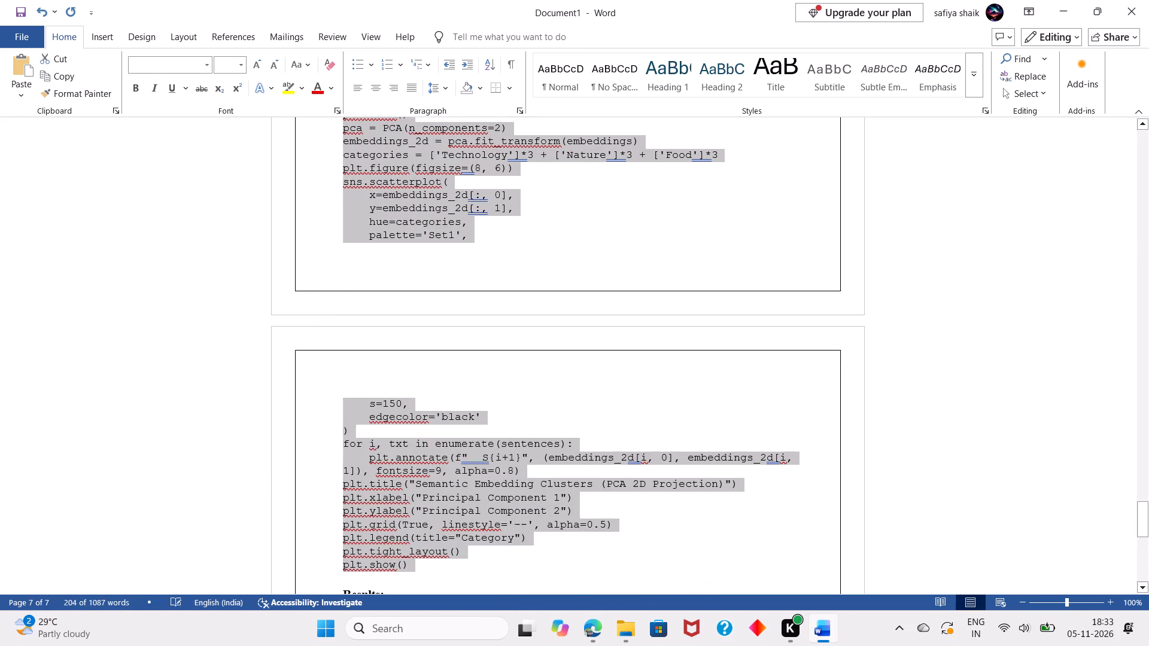
Compare the formatting of Experiment 3's code with the code in Experiment 2.
{"action": "scroll", "coordinate": [421, 256], "scroll_direction": "up", "scroll_amount": 3}
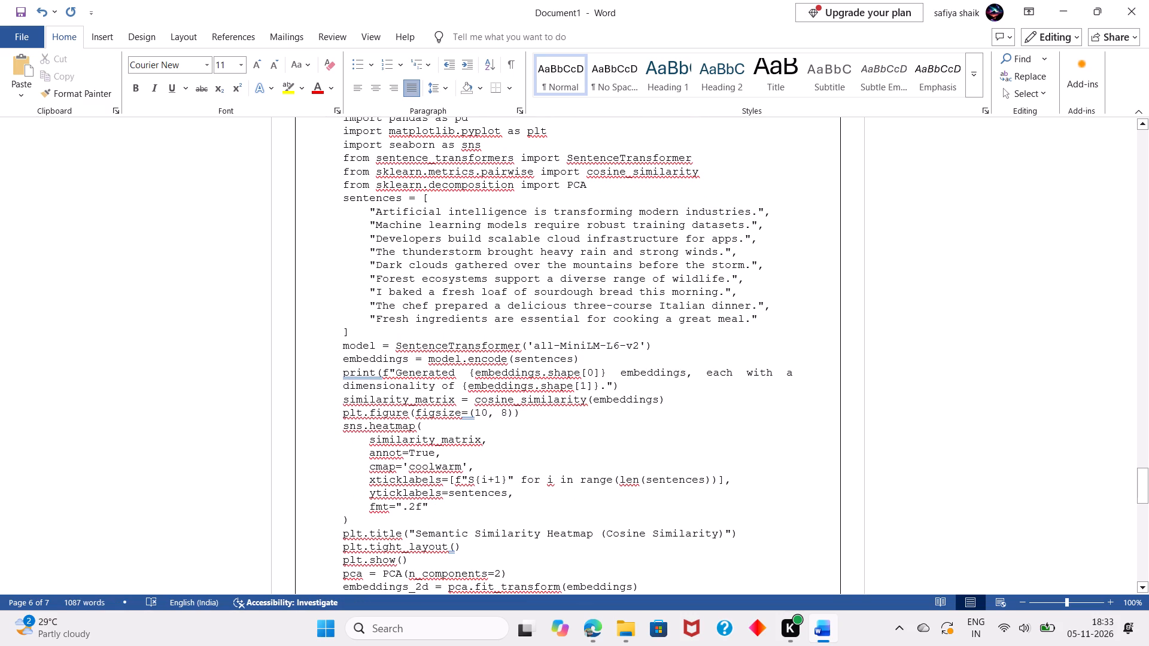
{"action": "double_click", "coordinate": [412, 346]}
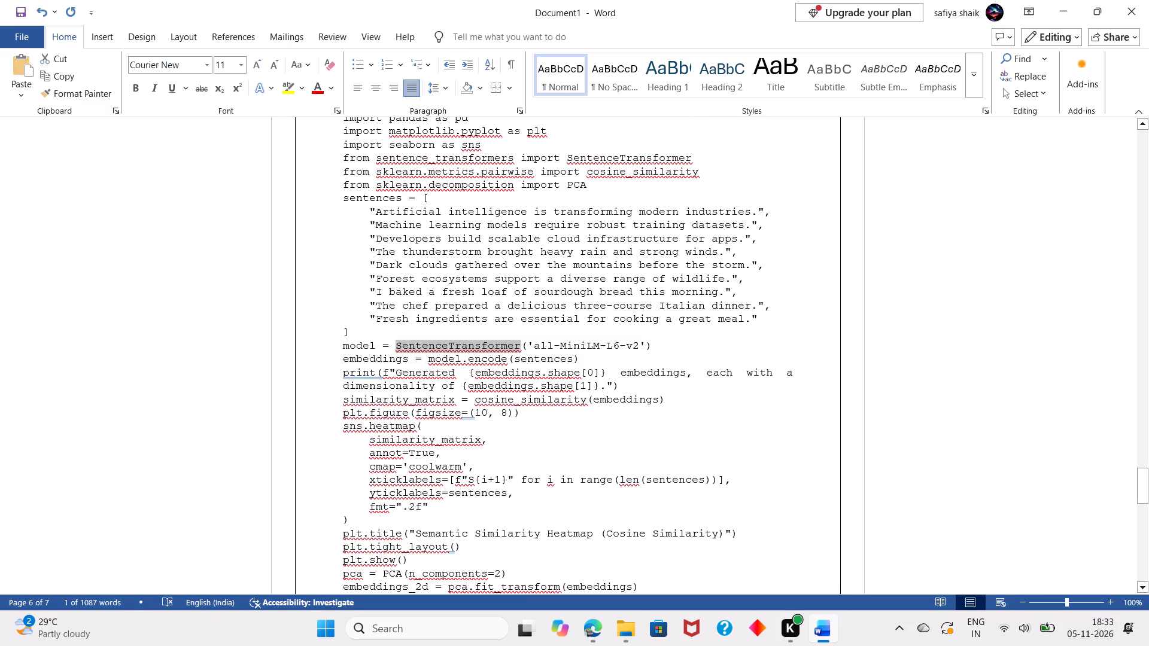
{"action": "left_click", "coordinate": [580, 471]}
{"action": "scroll", "coordinate": [580, 471], "scroll_direction": "up", "scroll_amount": 5}
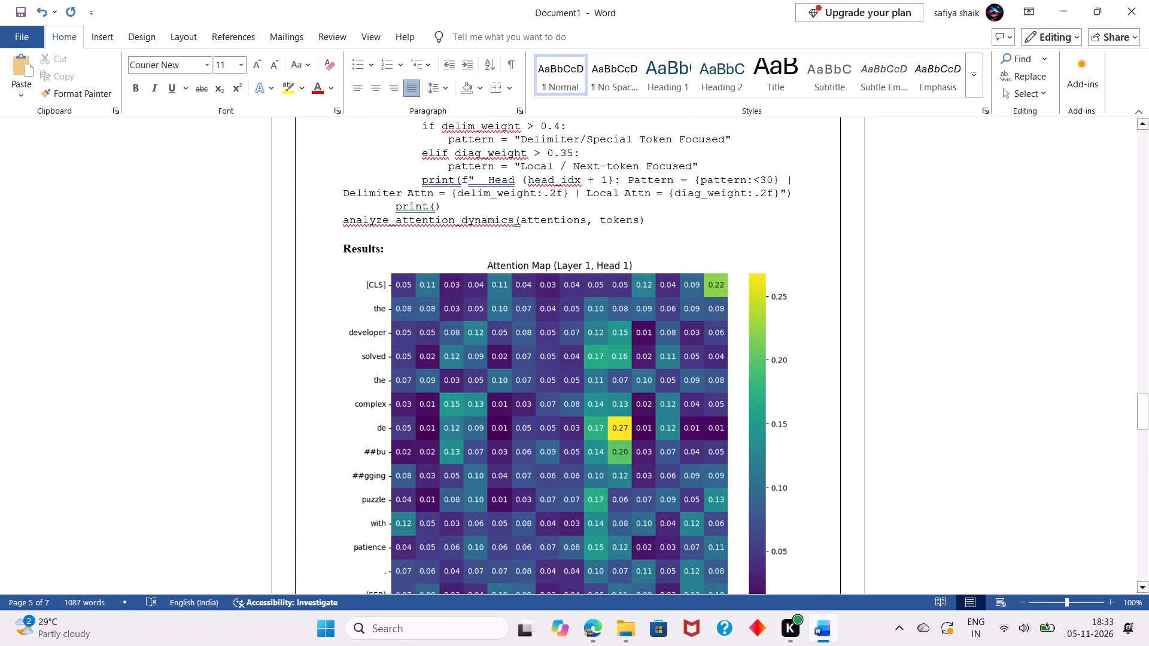
{"action": "double_click", "coordinate": [476, 220]}
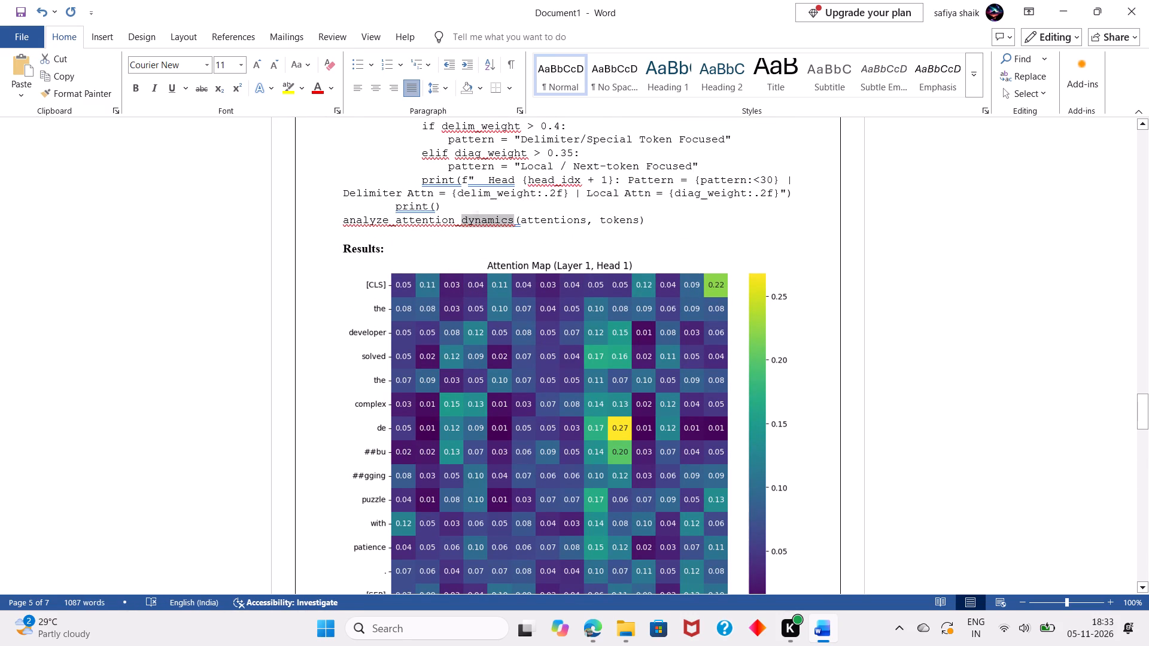
{"action": "left_click", "coordinate": [551, 240]}
{"action": "scroll", "coordinate": [551, 240], "scroll_direction": "down", "scroll_amount": 6}
{"action": "scroll", "coordinate": [551, 240], "scroll_direction": "up", "scroll_amount": 3}
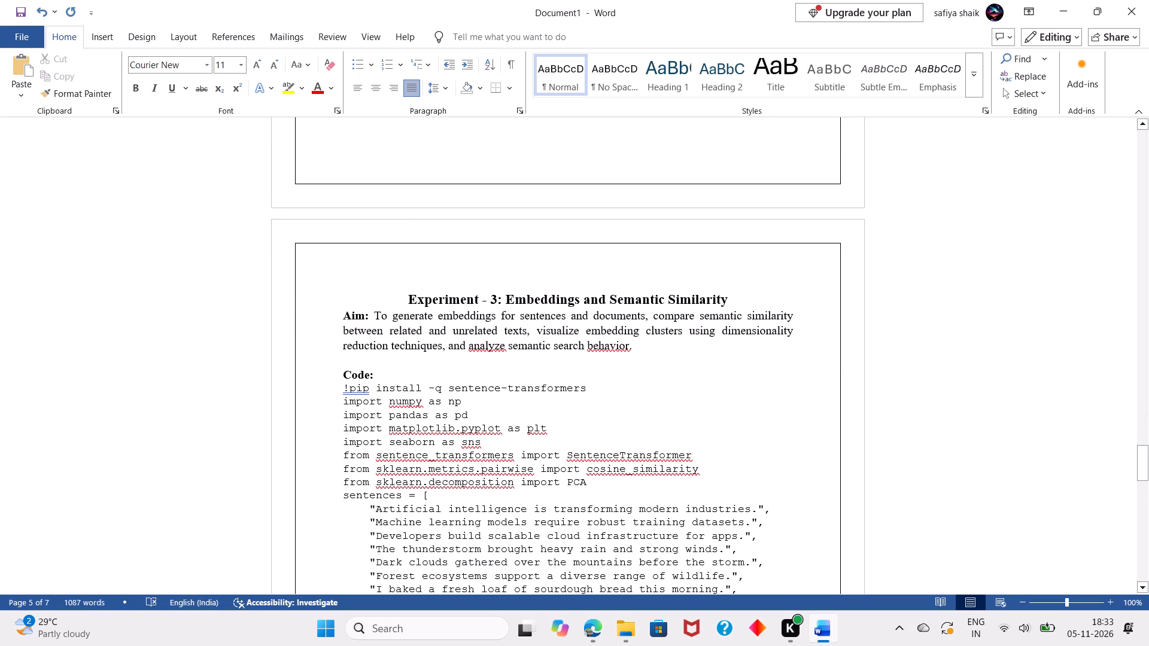
Insert a blank line between the "Experiment - 3: Embeddings and Semantic Similarity" heading and its aim.
{"action": "left_click", "coordinate": [732, 301]}
{"action": "key", "text": "Return"}
Review the layout and spacing of the earlier experiments against Experiment 3's section.
{"action": "scroll", "coordinate": [732, 301], "scroll_direction": "up", "scroll_amount": 8}
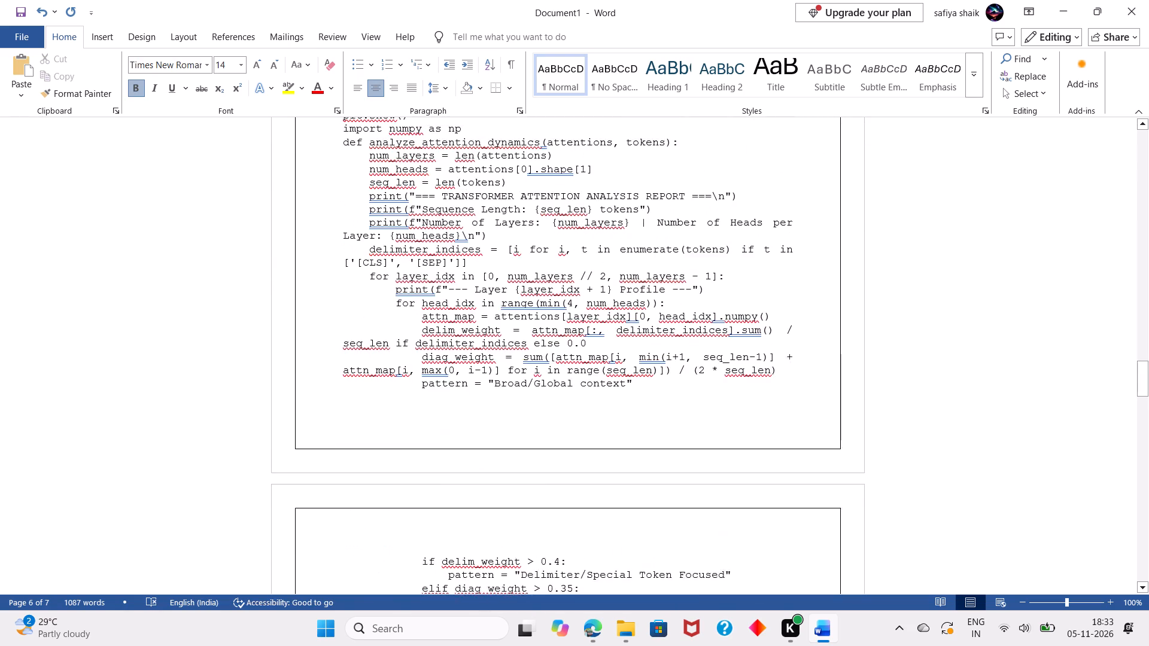
{"action": "scroll", "coordinate": [732, 301], "scroll_direction": "up", "scroll_amount": 7}
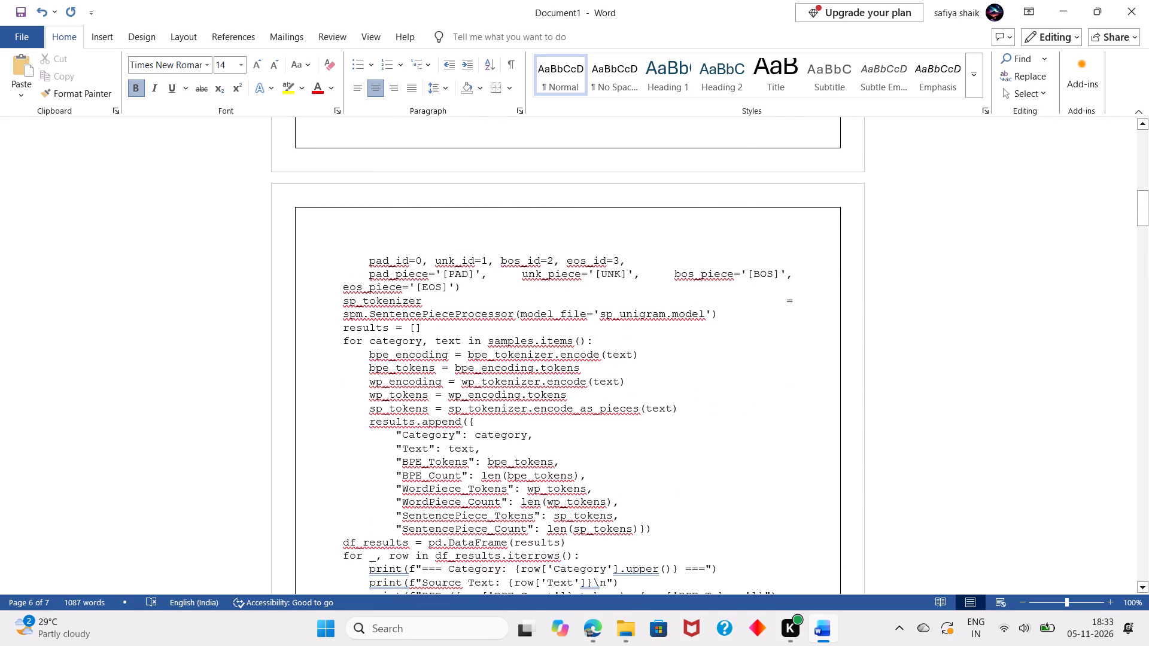
{"action": "scroll", "coordinate": [732, 301], "scroll_direction": "up", "scroll_amount": 1}
{"action": "scroll", "coordinate": [732, 301], "scroll_direction": "down", "scroll_amount": 14}
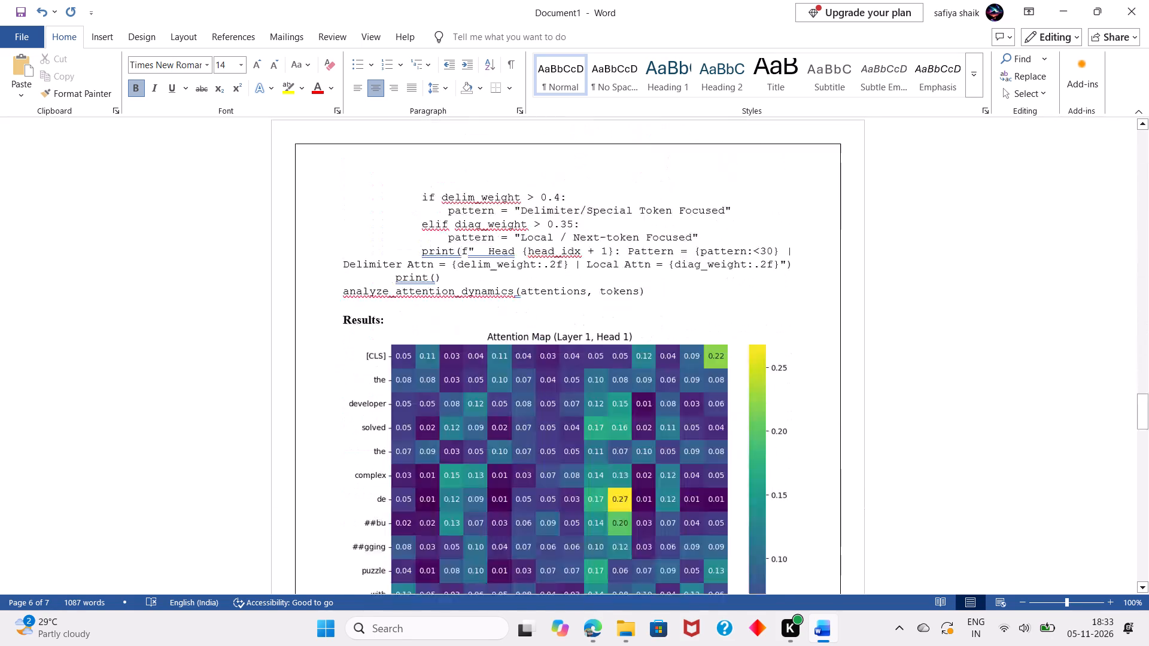
{"action": "scroll", "coordinate": [732, 301], "scroll_direction": "down", "scroll_amount": 3}
{"action": "scroll", "coordinate": [732, 301], "scroll_direction": "up", "scroll_amount": 1}
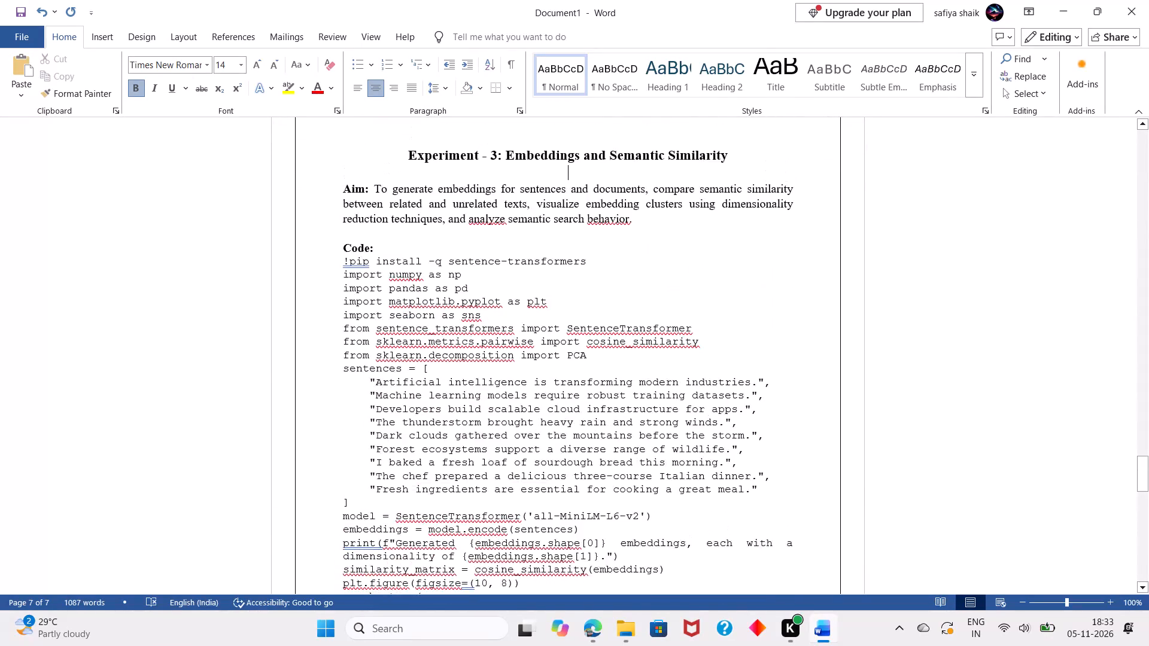
{"action": "scroll", "coordinate": [732, 301], "scroll_direction": "up", "scroll_amount": 1}
{"action": "scroll", "coordinate": [732, 301], "scroll_direction": "down", "scroll_amount": 4}
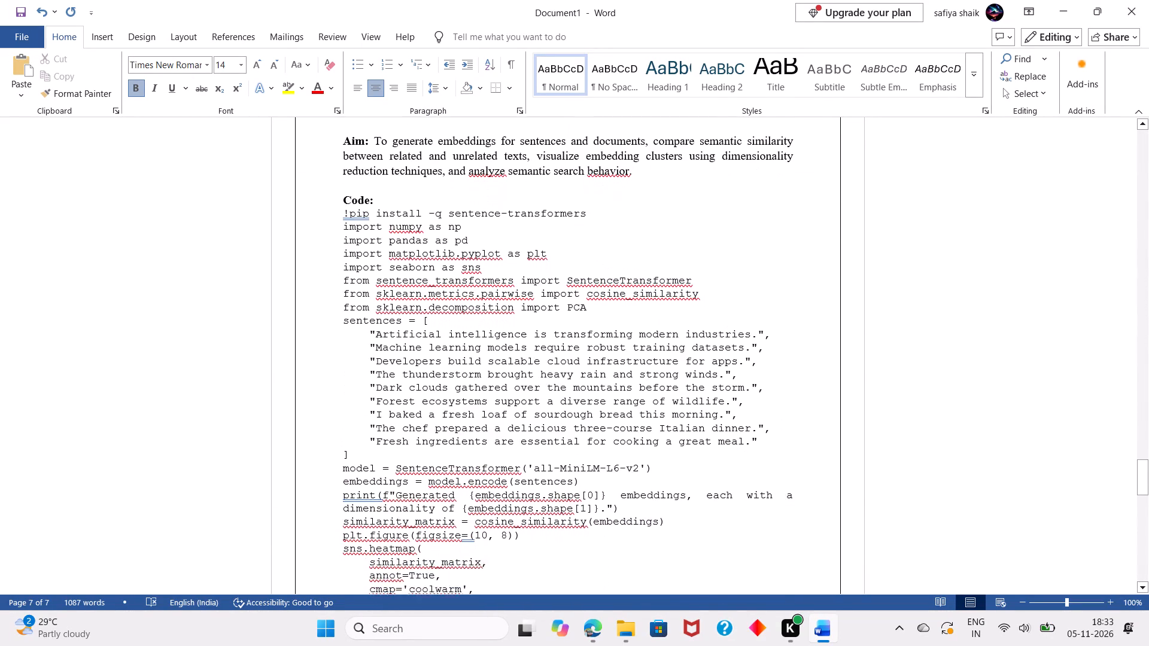
{"action": "scroll", "coordinate": [732, 301], "scroll_direction": "down", "scroll_amount": 3}
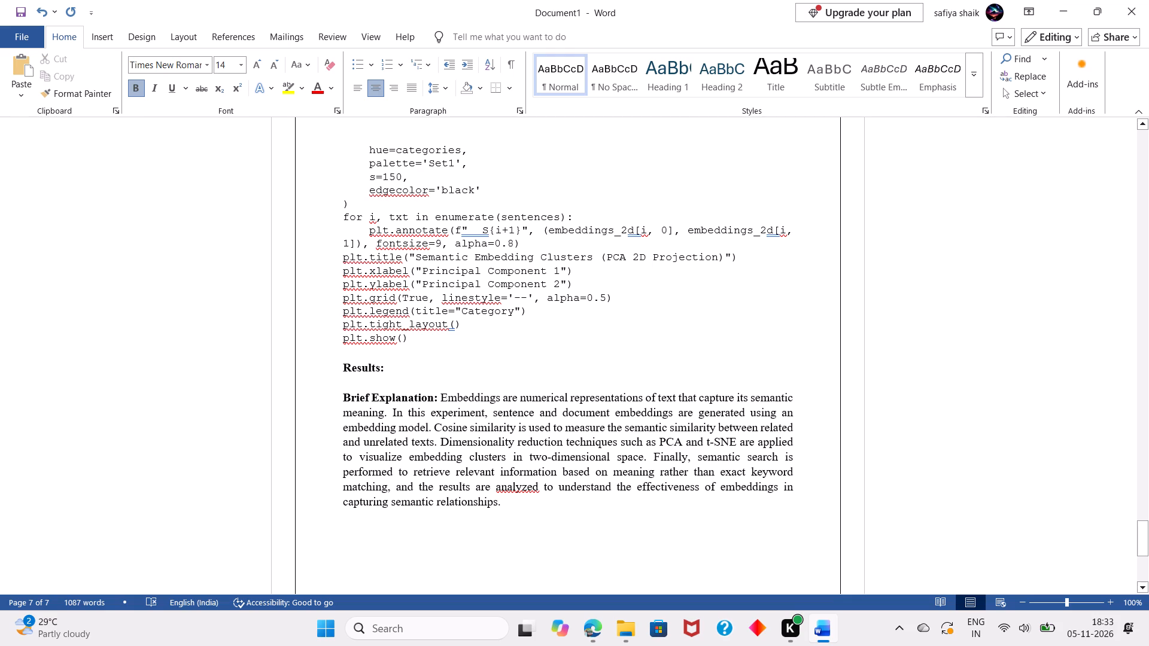
Add a blank line under Experiment 3's "Results:" heading and paste there the Semantic Similarity Heatmap image copied from the genai-3.ipynb Colab notebook.
{"action": "left_click", "coordinate": [415, 380]}
{"action": "key", "text": "Return"}
{"action": "key", "text": "alt+Tab"}
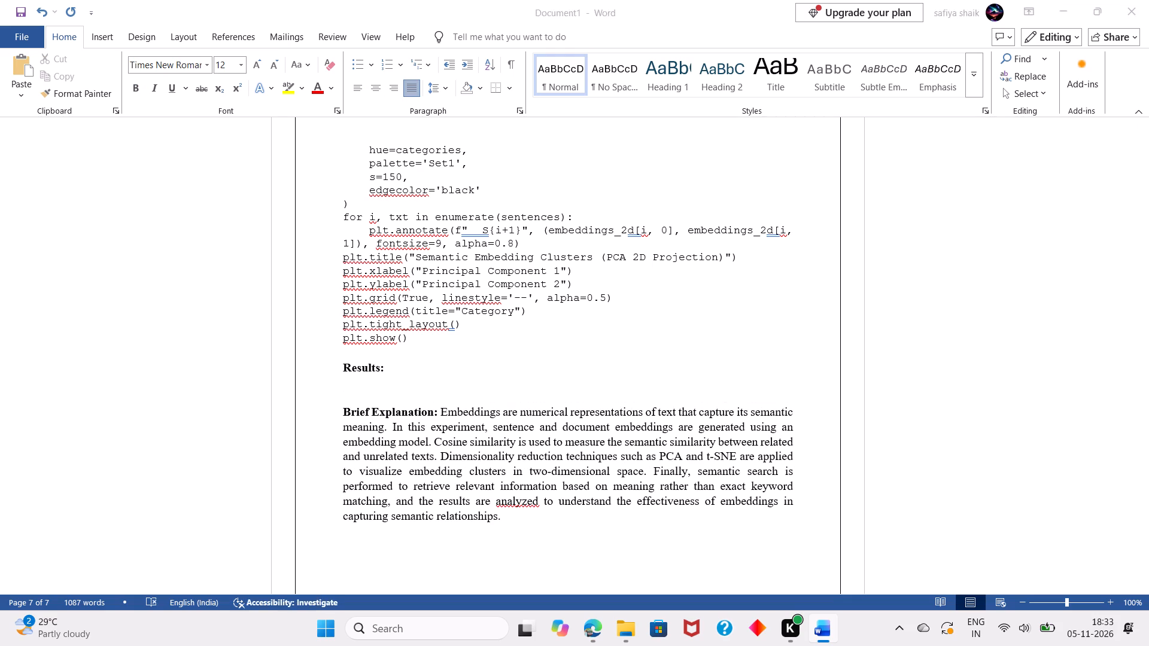
{"action": "left_click", "coordinate": [498, 2]}
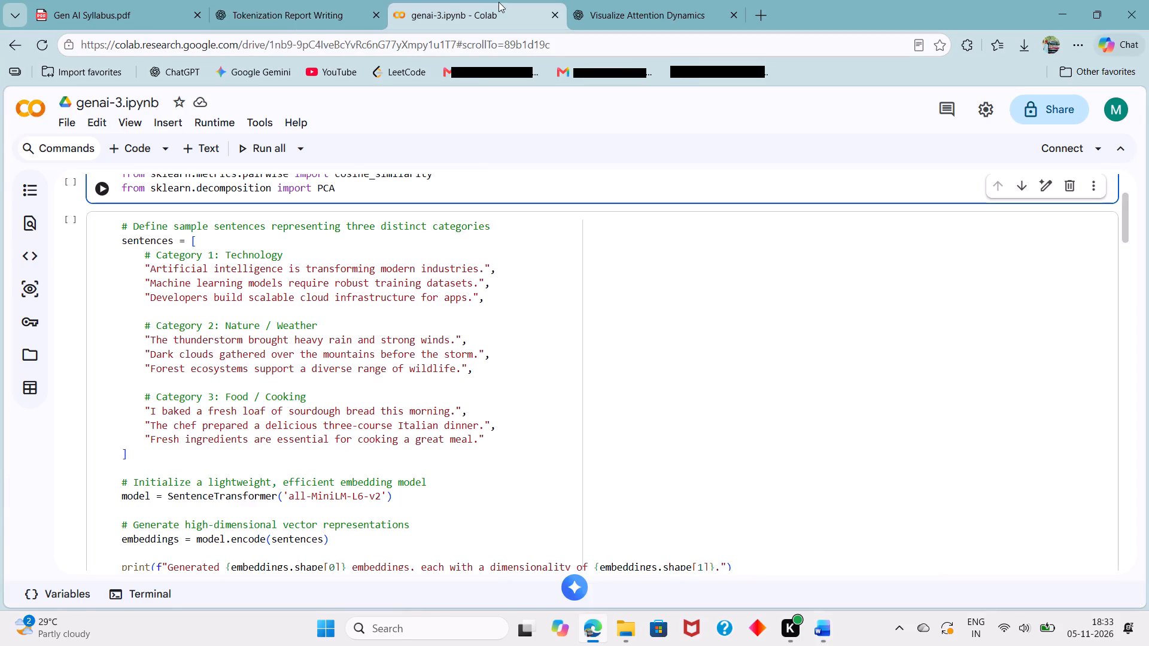
{"action": "scroll", "coordinate": [391, 404], "scroll_direction": "down", "scroll_amount": 8}
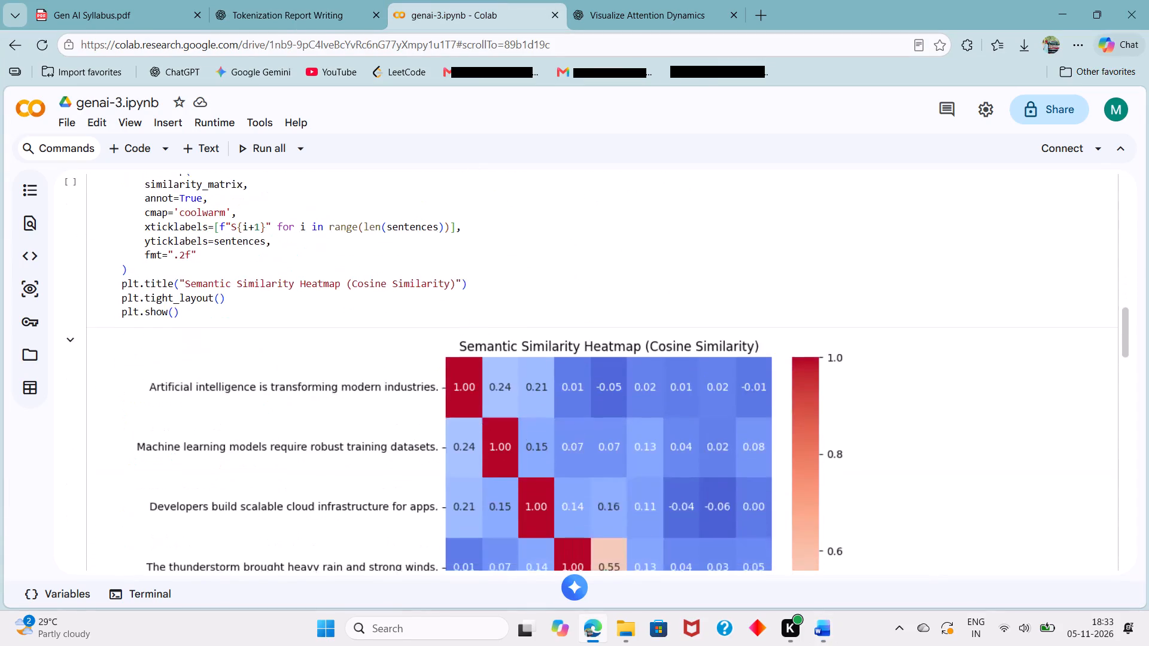
{"action": "scroll", "coordinate": [391, 404], "scroll_direction": "down", "scroll_amount": 1}
{"action": "right_click", "coordinate": [568, 354]}
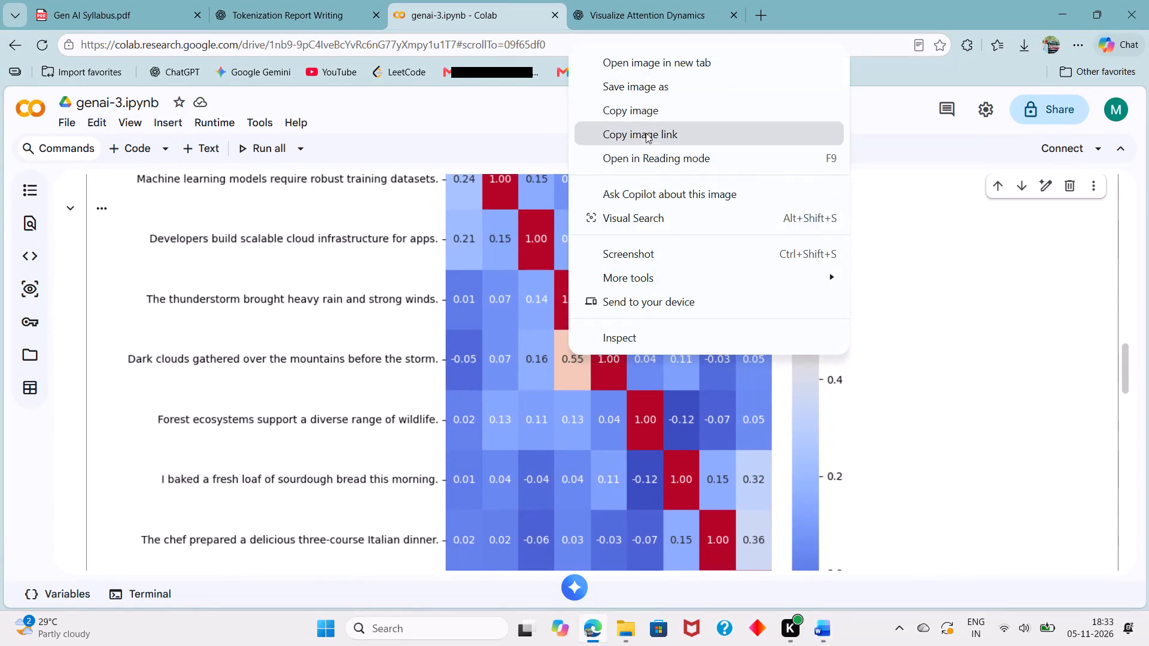
{"action": "left_click", "coordinate": [646, 110]}
{"action": "key", "text": "alt+Tab"}
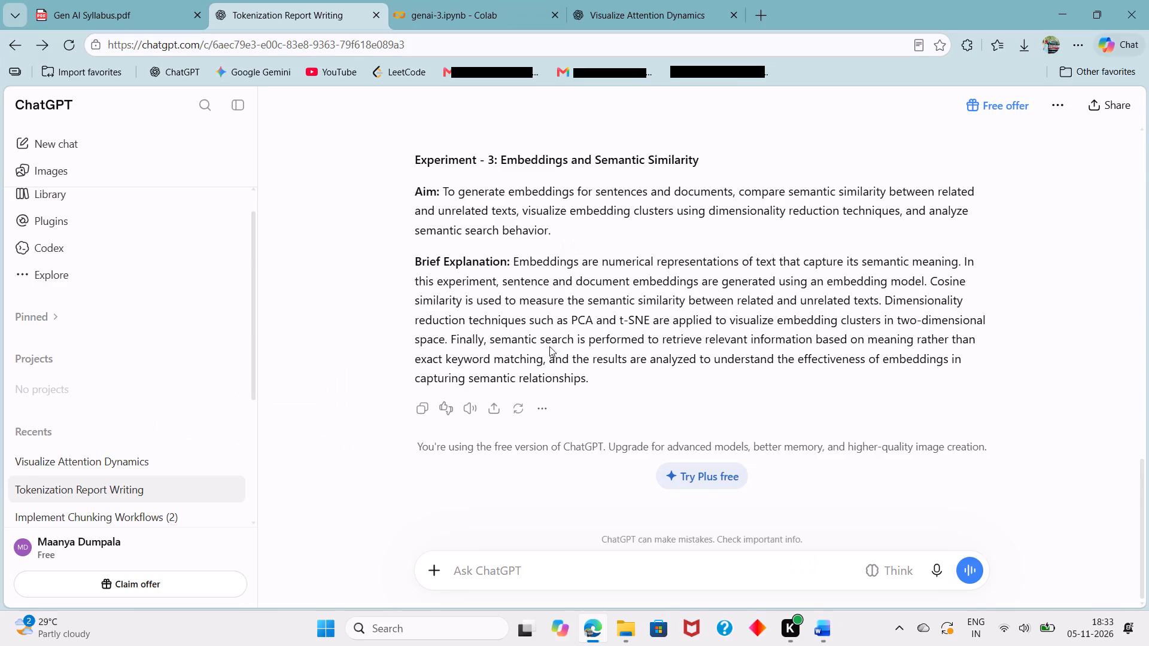
{"action": "left_click", "coordinate": [816, 629]}
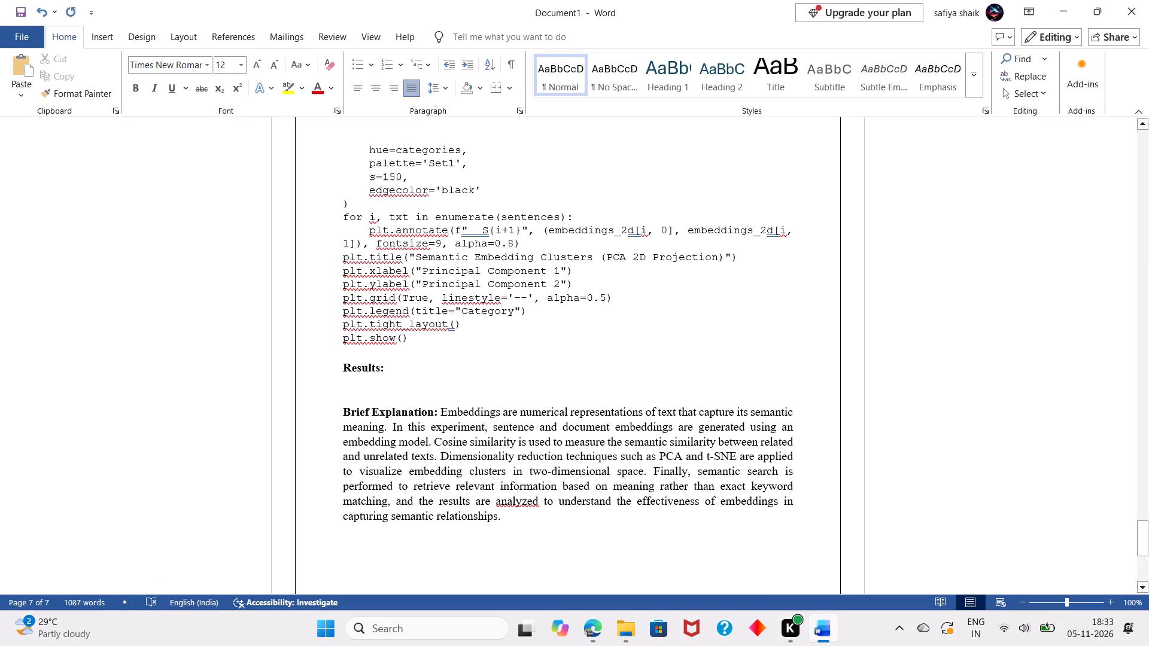
{"action": "key", "text": "ctrl+v"}
{"action": "scroll", "coordinate": [505, 389], "scroll_direction": "down", "scroll_amount": 2}
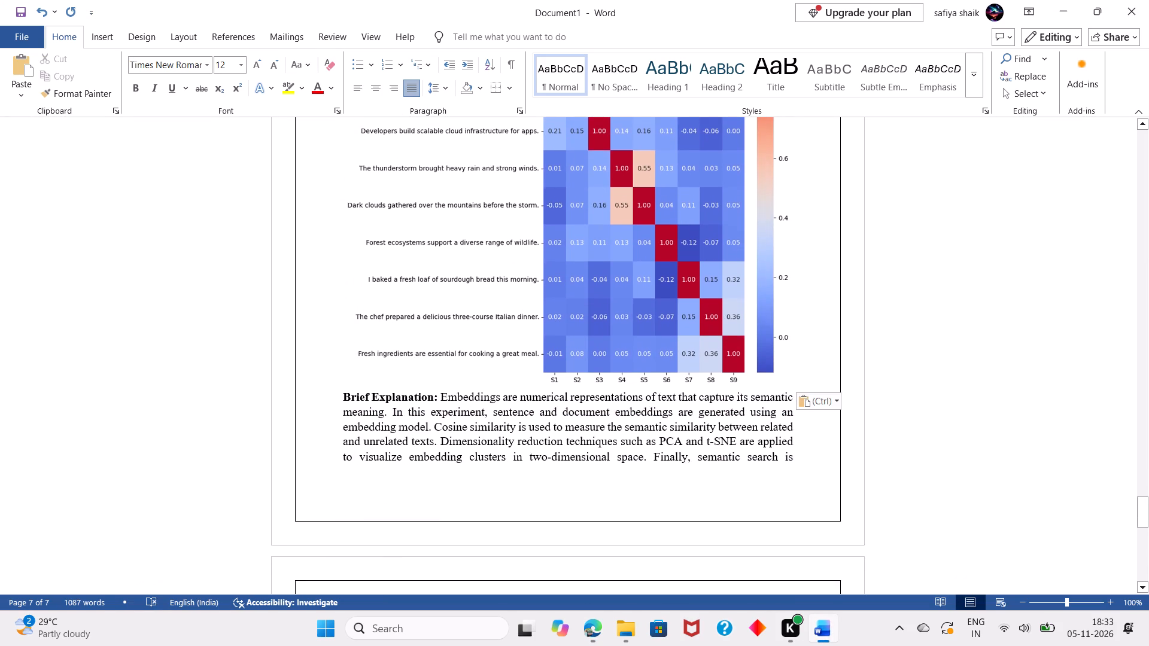
Shrink the pasted heatmap proportionally to about 60% of the text width.
{"action": "left_click", "coordinate": [637, 391]}
{"action": "scroll", "coordinate": [637, 391], "scroll_direction": "up", "scroll_amount": 1}
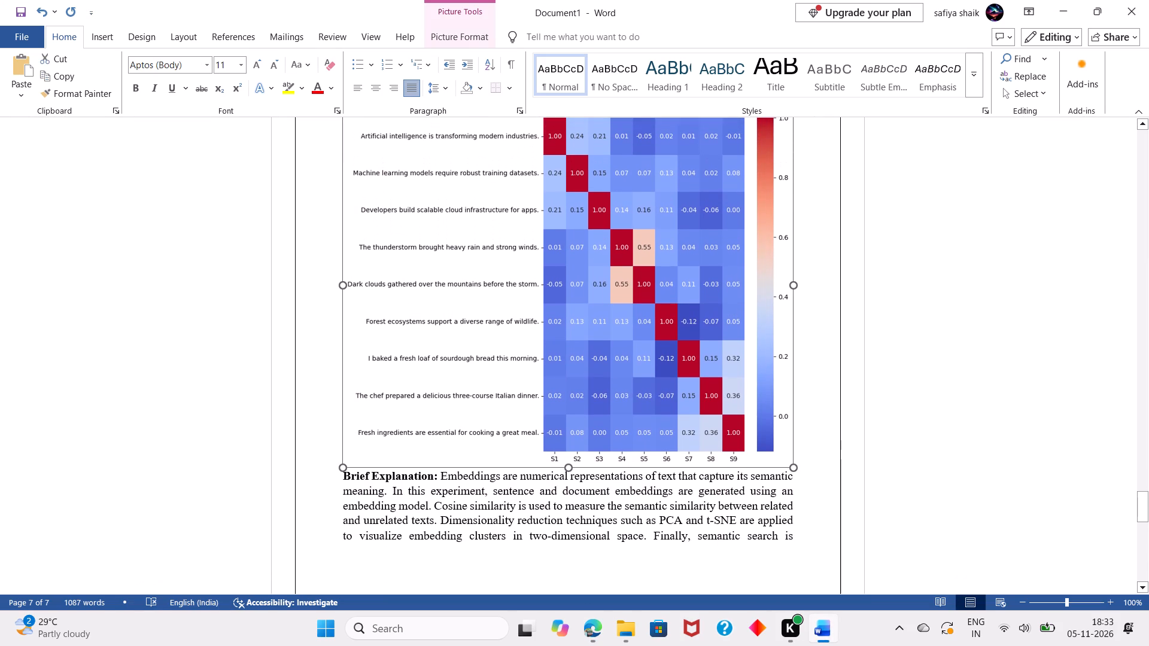
{"action": "left_click_drag", "start_coordinate": [796, 465], "coordinate": [583, 343]}
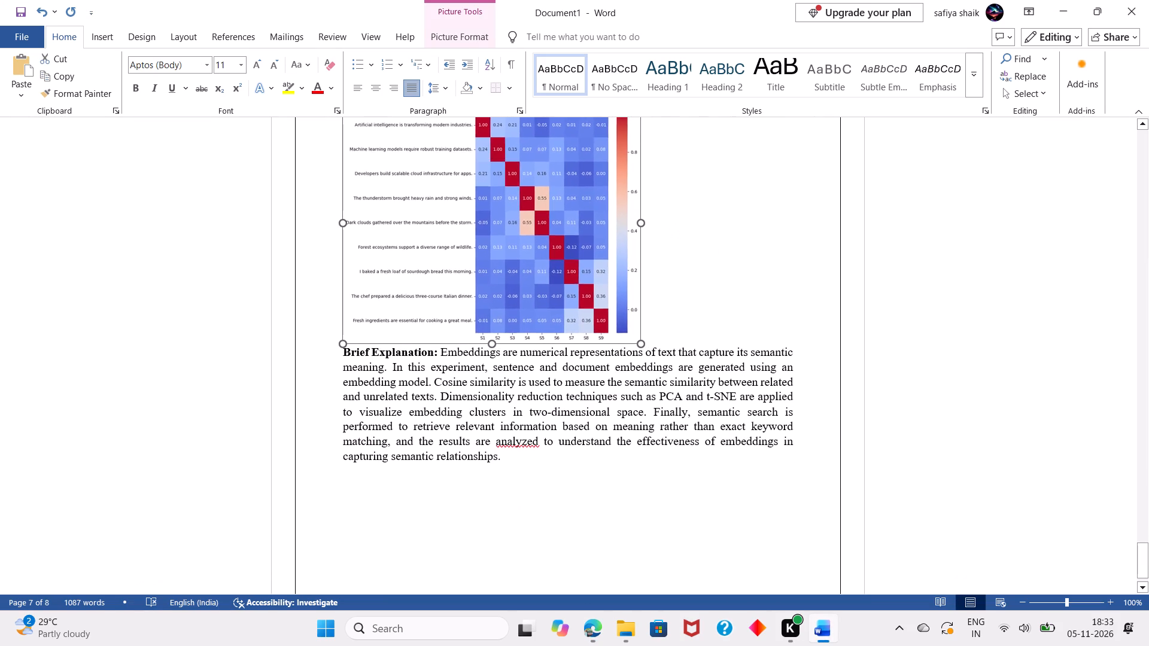
{"action": "left_click_drag", "start_coordinate": [583, 343], "coordinate": [565, 327]}
{"action": "scroll", "coordinate": [565, 327], "scroll_direction": "right", "scroll_amount": 1}
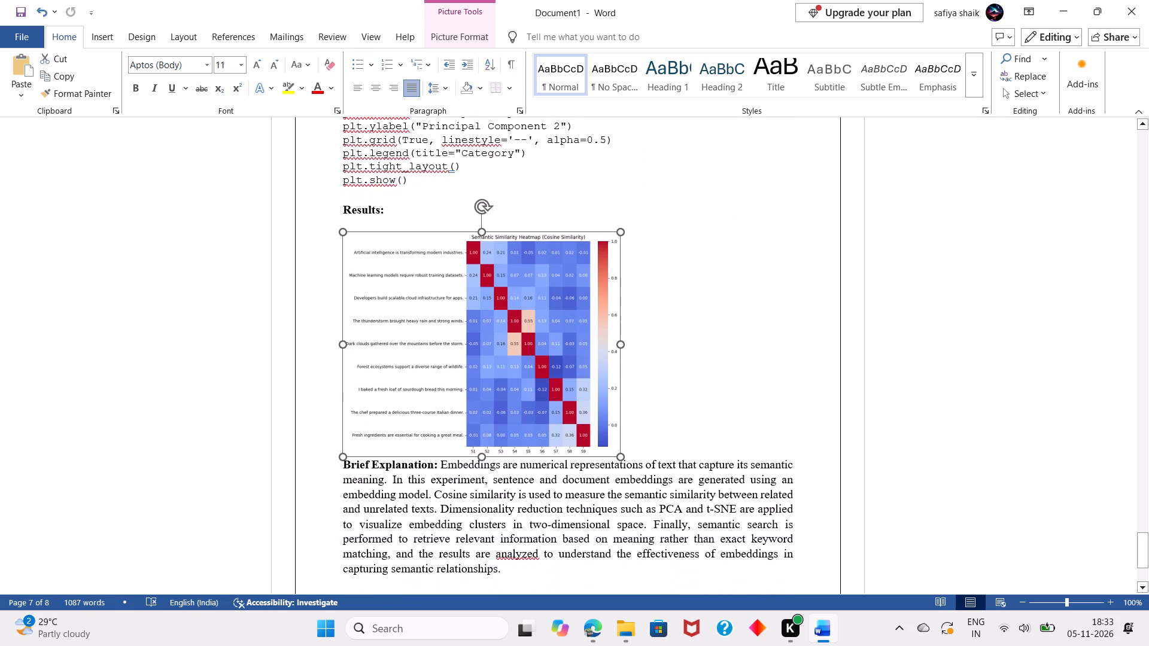
{"action": "scroll", "coordinate": [723, 325], "scroll_direction": "down", "scroll_amount": 2}
{"action": "scroll", "coordinate": [723, 325], "scroll_direction": "up", "scroll_amount": 1}
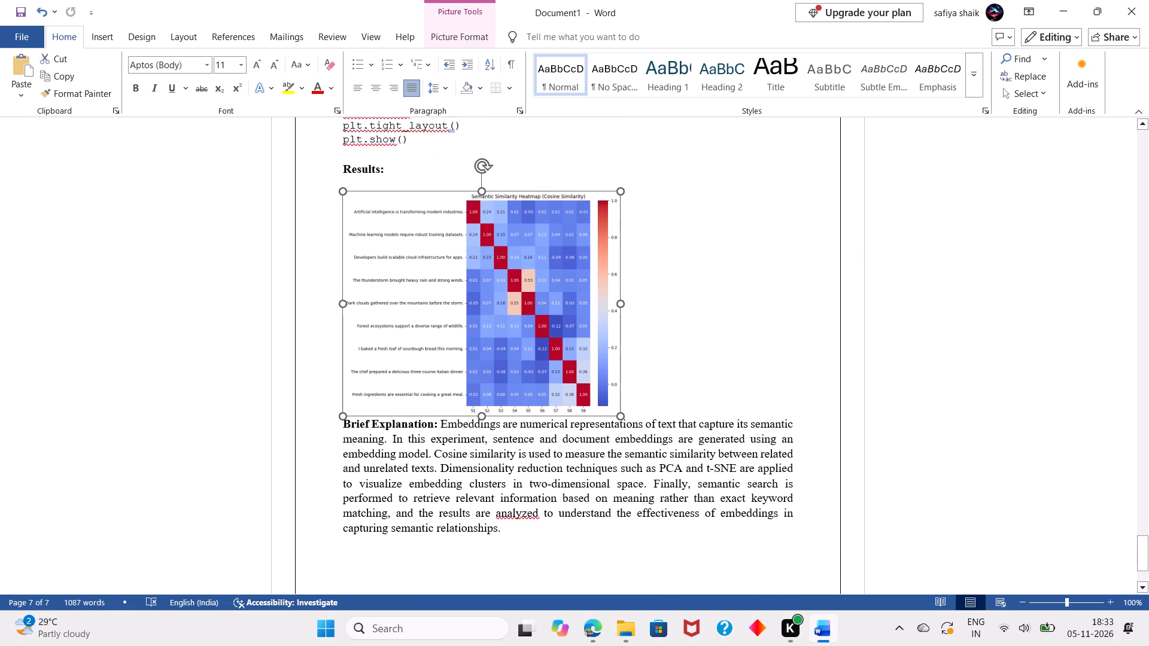
Copy the Semantic Embedding Clusters (PCA 2D Projection) plot from the genai-3.ipynb Colab notebook and paste it after the heatmap in the Word report.
{"action": "key", "text": "alt+Tab"}
{"action": "left_click", "coordinate": [510, 20]}
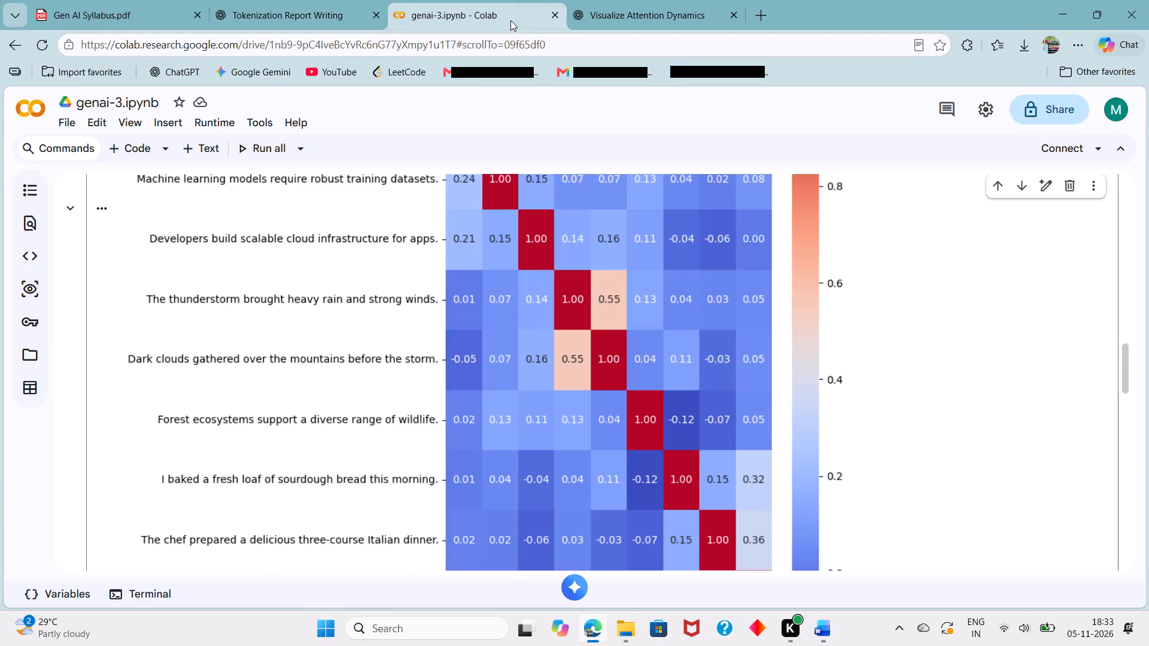
{"action": "scroll", "coordinate": [478, 414], "scroll_direction": "down", "scroll_amount": 8}
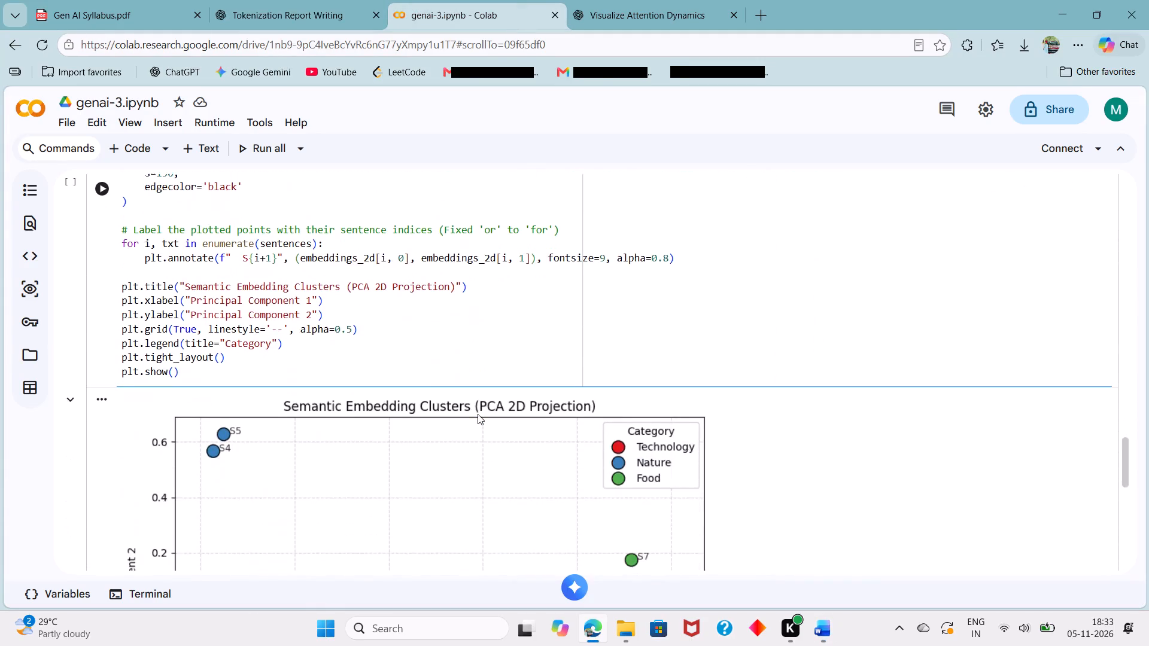
{"action": "scroll", "coordinate": [478, 414], "scroll_direction": "down", "scroll_amount": 3}
{"action": "right_click", "coordinate": [428, 327]}
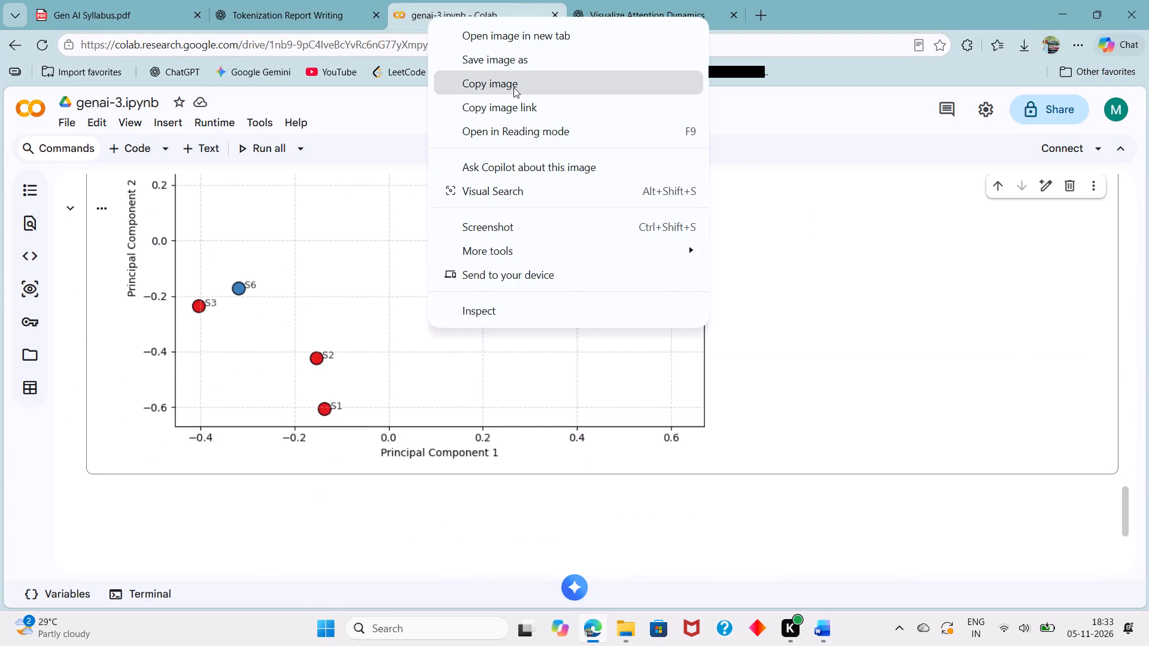
{"action": "left_click", "coordinate": [510, 72]}
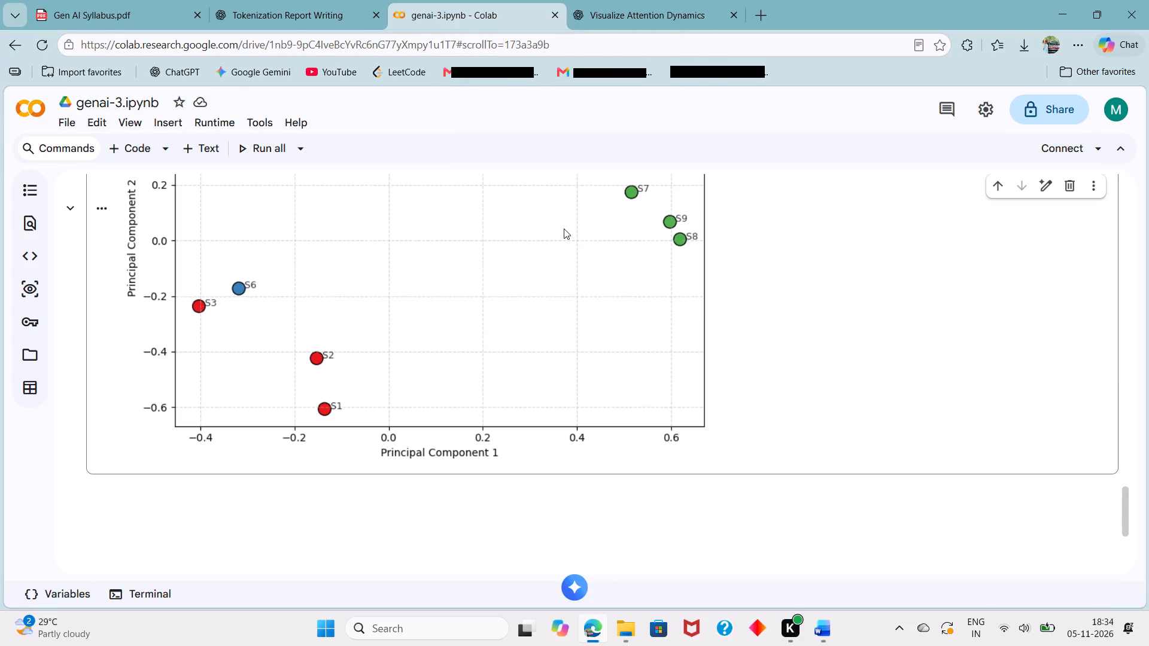
{"action": "key", "text": "alt+Tab"}
{"action": "left_click", "coordinate": [823, 642]}
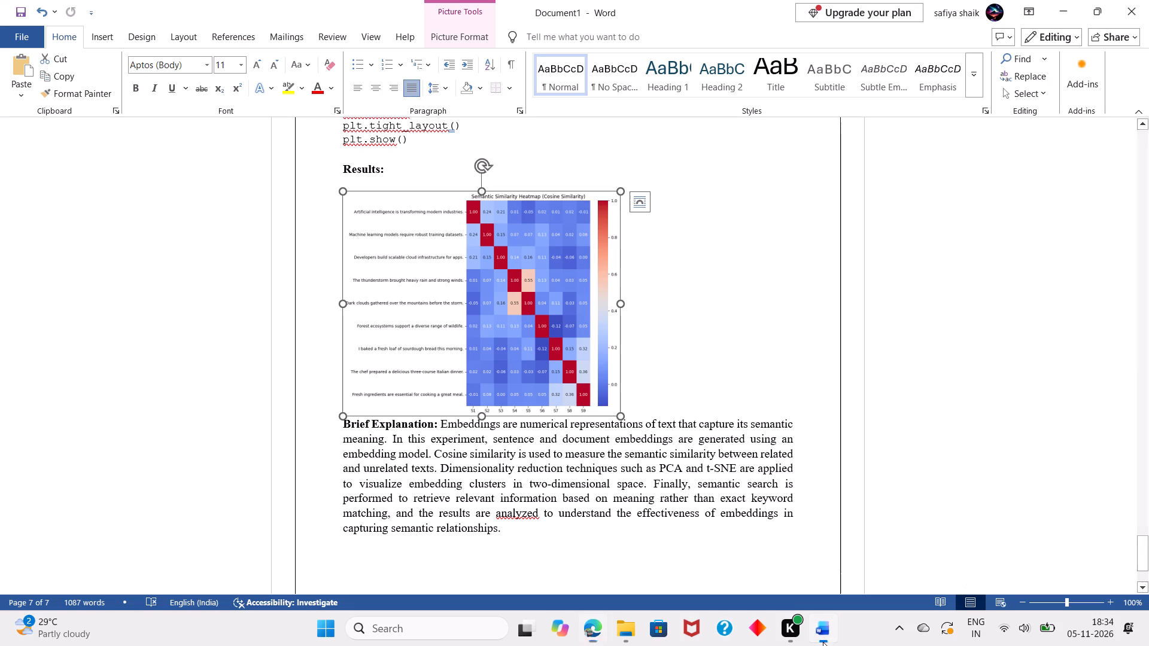
{"action": "left_click", "coordinate": [651, 458]}
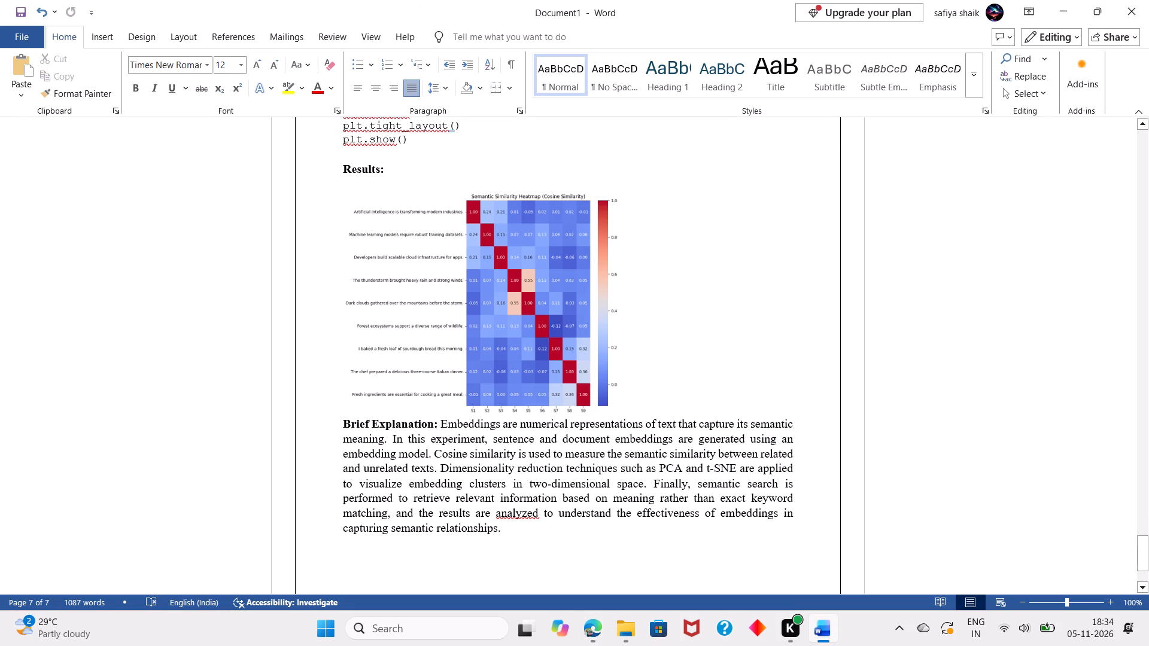
{"action": "left_click", "coordinate": [652, 386]}
{"action": "key", "text": "ctrl+v"}
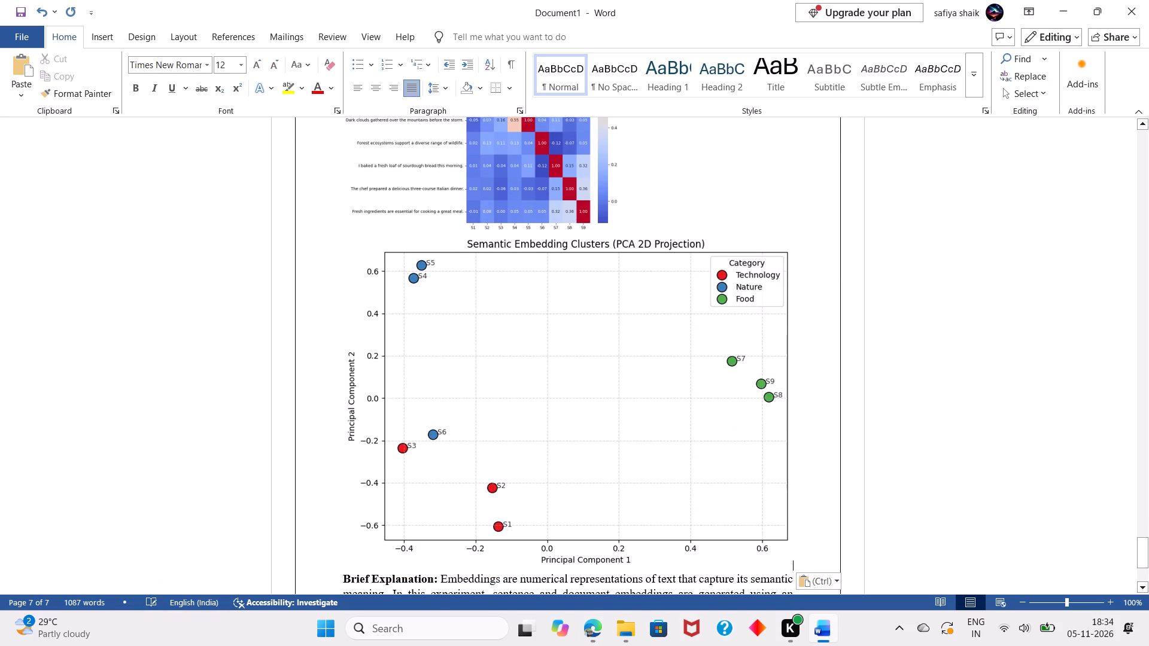
{"action": "scroll", "coordinate": [652, 386], "scroll_direction": "down", "scroll_amount": 1}
{"action": "scroll", "coordinate": [652, 386], "scroll_direction": "up", "scroll_amount": 4}
{"action": "scroll", "coordinate": [652, 386], "scroll_direction": "down", "scroll_amount": 5}
Set the heatmap image's text wrapping to In Front of Text.
{"action": "left_click", "coordinate": [552, 254]}
{"action": "scroll", "coordinate": [552, 254], "scroll_direction": "up", "scroll_amount": 1}
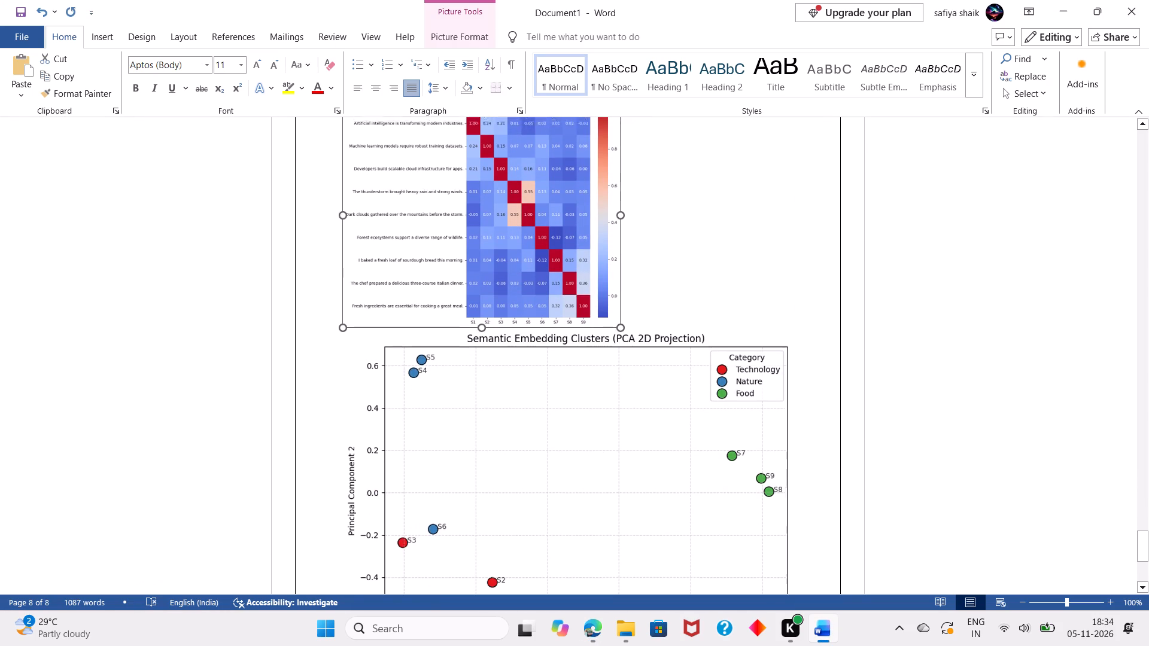
{"action": "scroll", "coordinate": [552, 254], "scroll_direction": "up", "scroll_amount": 1}
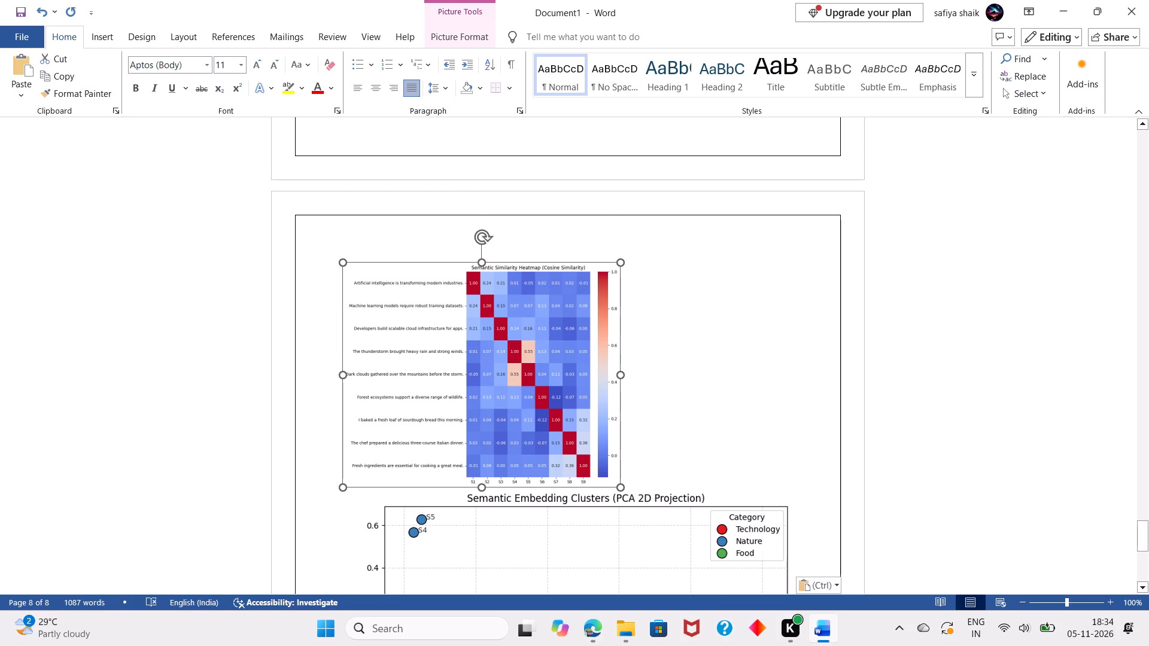
{"action": "left_click", "coordinate": [637, 274]}
{"action": "left_click", "coordinate": [759, 412]}
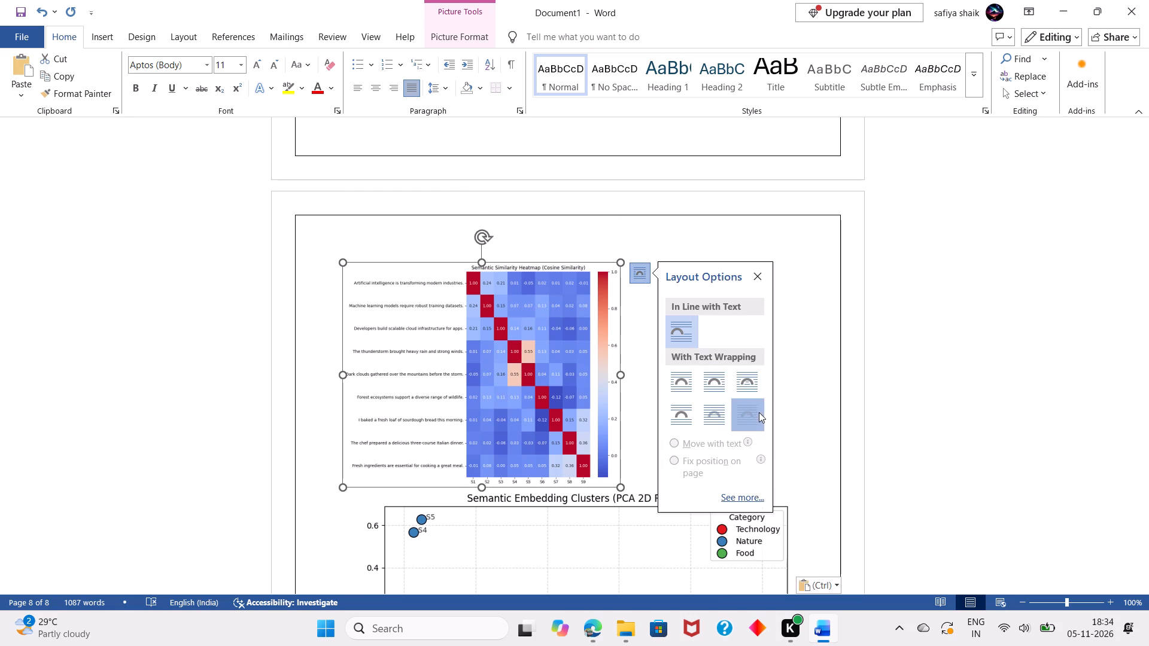
{"action": "scroll", "coordinate": [534, 328], "scroll_direction": "up", "scroll_amount": 5}
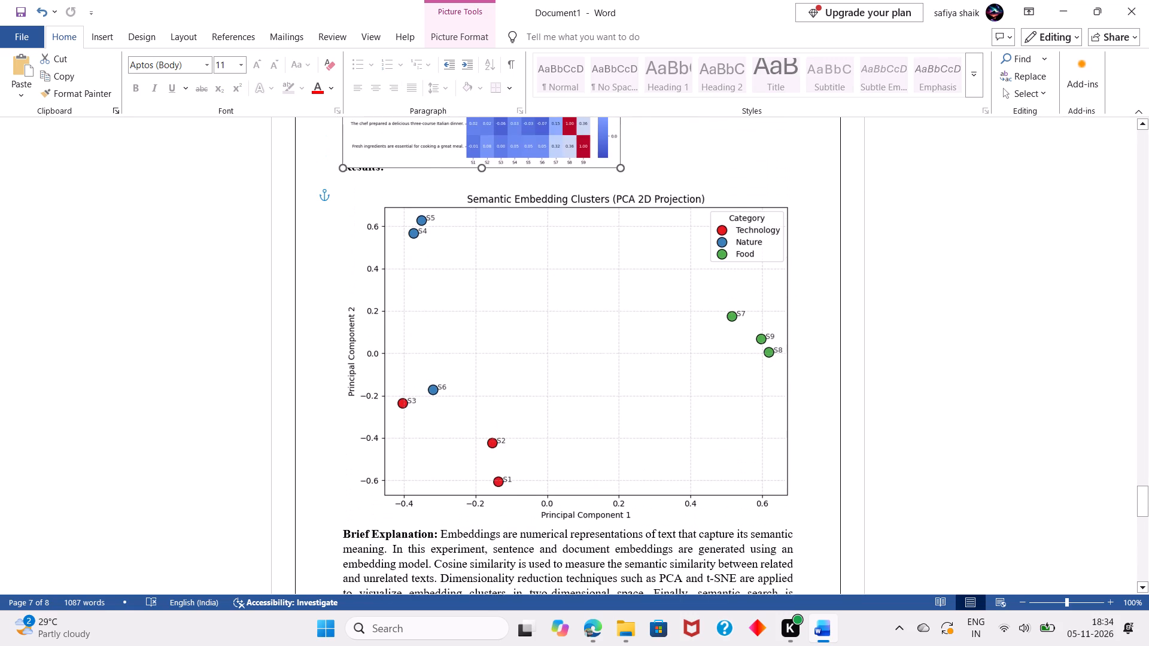
Shrink the PCA cluster plot proportionally to about half of the text width.
{"action": "left_click", "coordinate": [534, 328]}
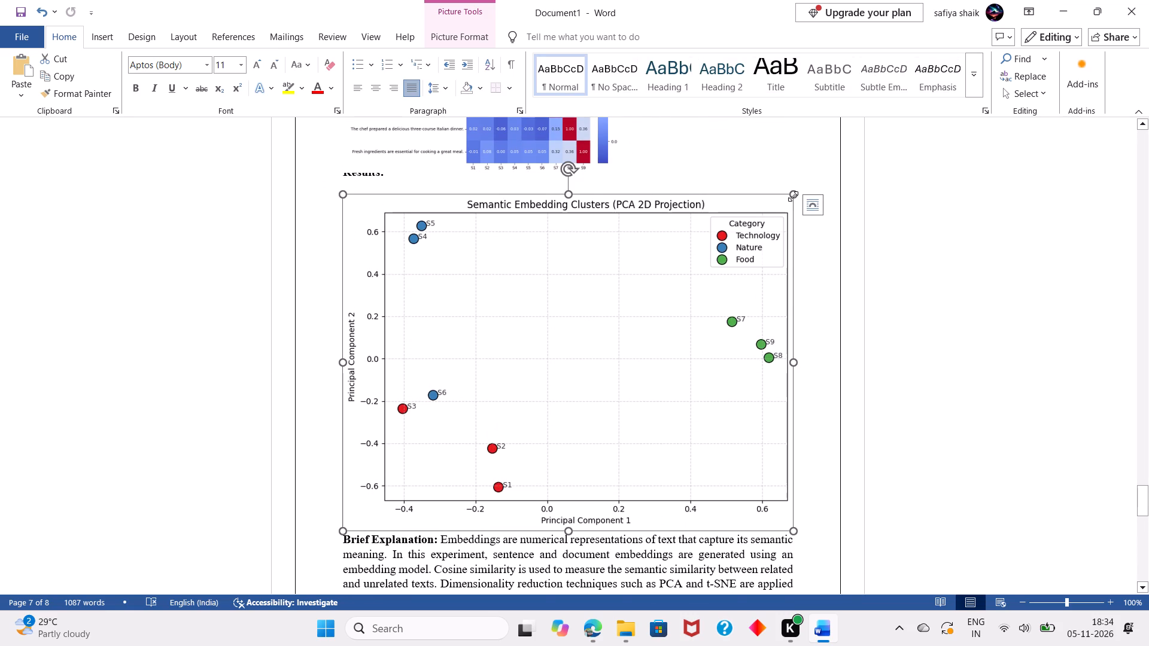
{"action": "left_click_drag", "start_coordinate": [793, 196], "coordinate": [563, 359]}
{"action": "scroll", "coordinate": [563, 359], "scroll_direction": "up", "scroll_amount": 2}
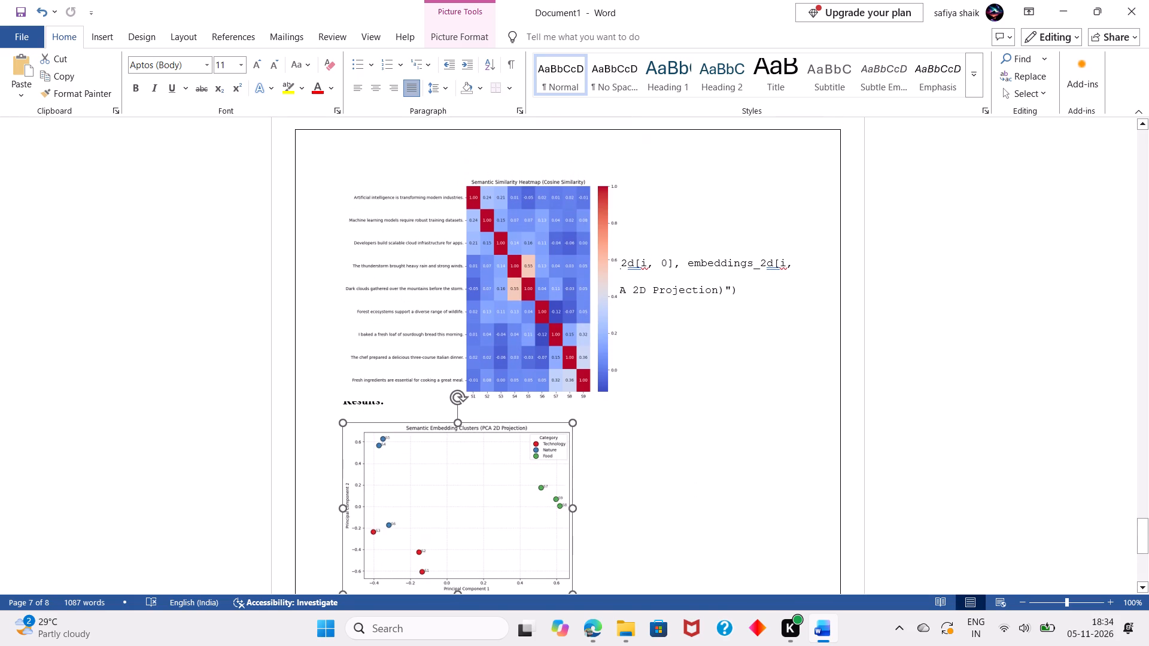
{"action": "left_click_drag", "start_coordinate": [497, 455], "coordinate": [532, 452]}
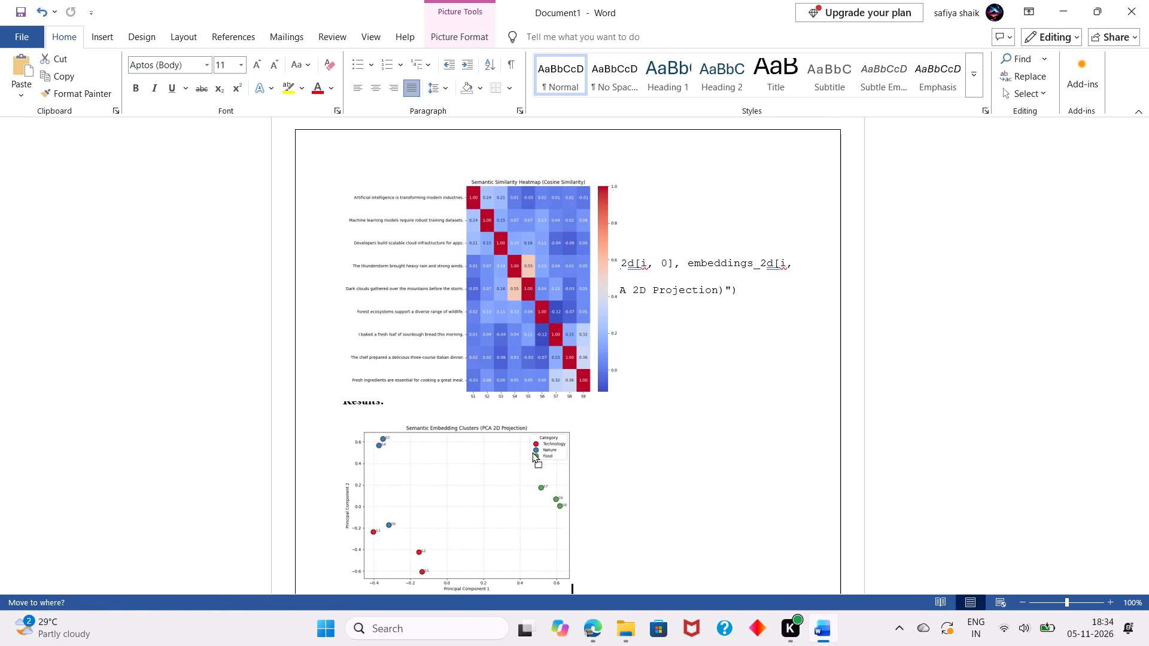
{"action": "left_click_drag", "start_coordinate": [532, 452], "coordinate": [525, 446]}
{"action": "left_click", "coordinate": [525, 446]}
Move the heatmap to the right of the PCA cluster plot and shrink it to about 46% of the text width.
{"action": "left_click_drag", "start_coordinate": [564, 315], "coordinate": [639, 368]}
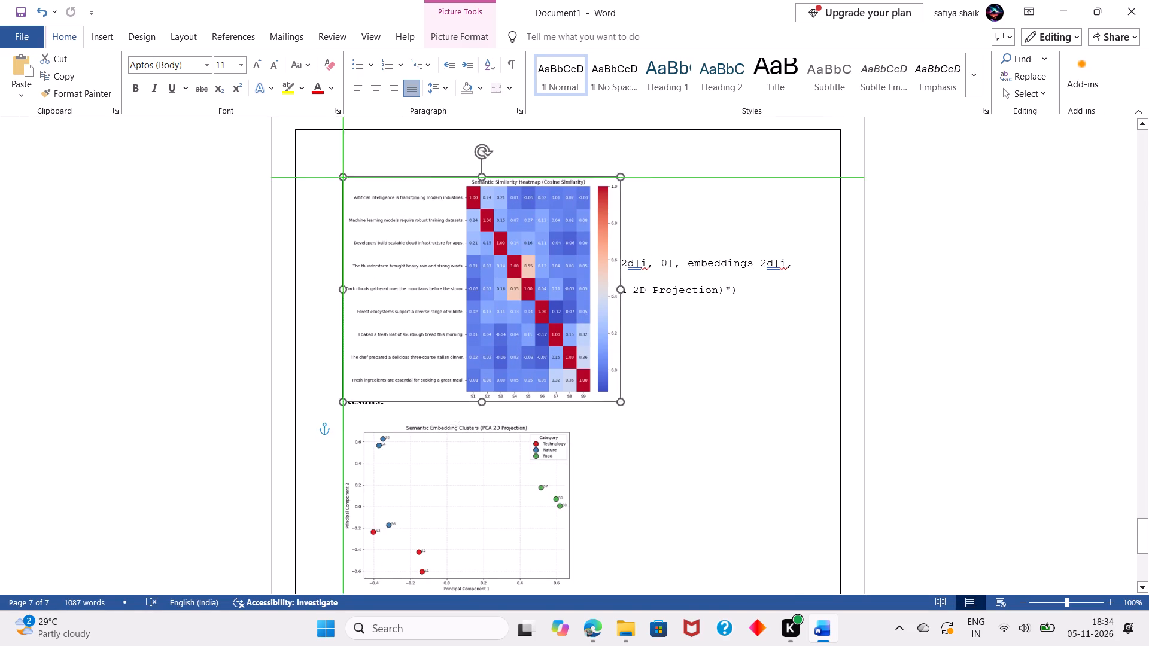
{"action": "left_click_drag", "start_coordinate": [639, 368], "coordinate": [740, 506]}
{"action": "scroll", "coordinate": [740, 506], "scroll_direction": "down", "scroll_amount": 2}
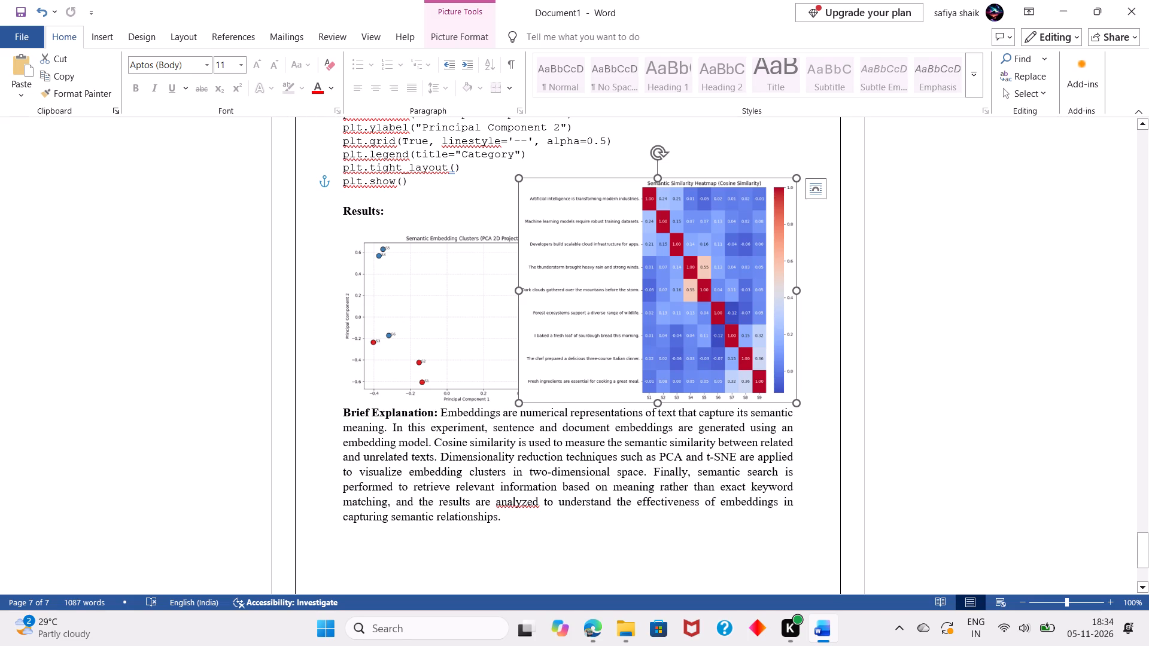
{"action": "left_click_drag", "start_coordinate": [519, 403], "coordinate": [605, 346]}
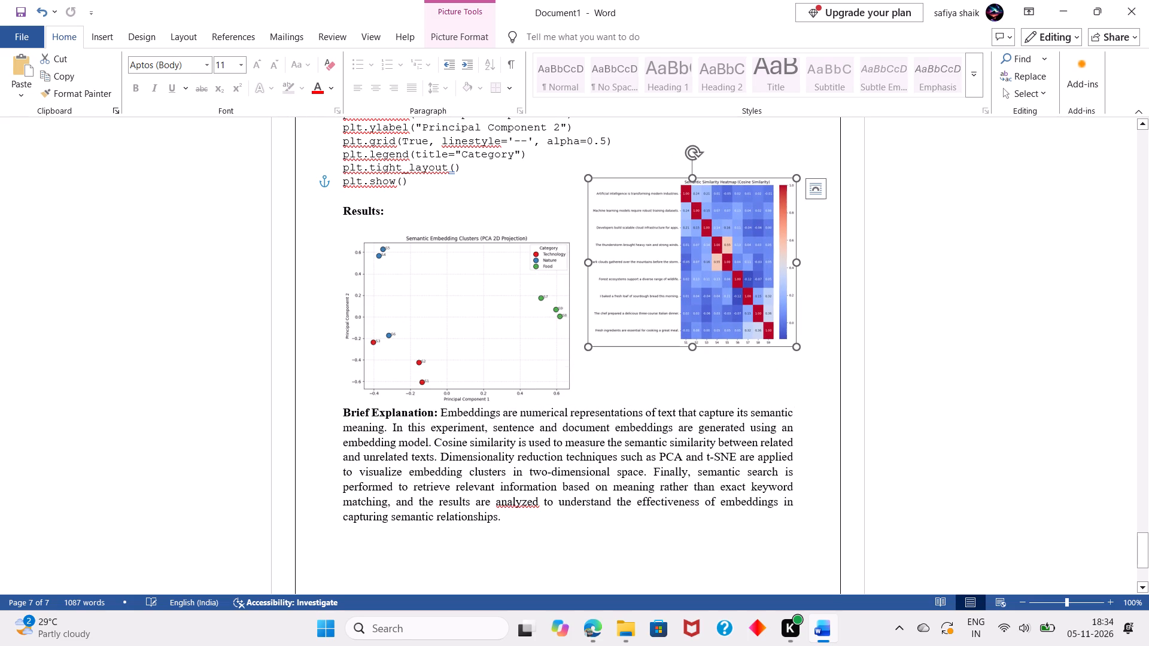
Set the PCA cluster plot's text wrapping to In Front of Text and move it below the Brief Explanation paragraph.
{"action": "left_click", "coordinate": [514, 327]}
{"action": "left_click", "coordinate": [595, 245]}
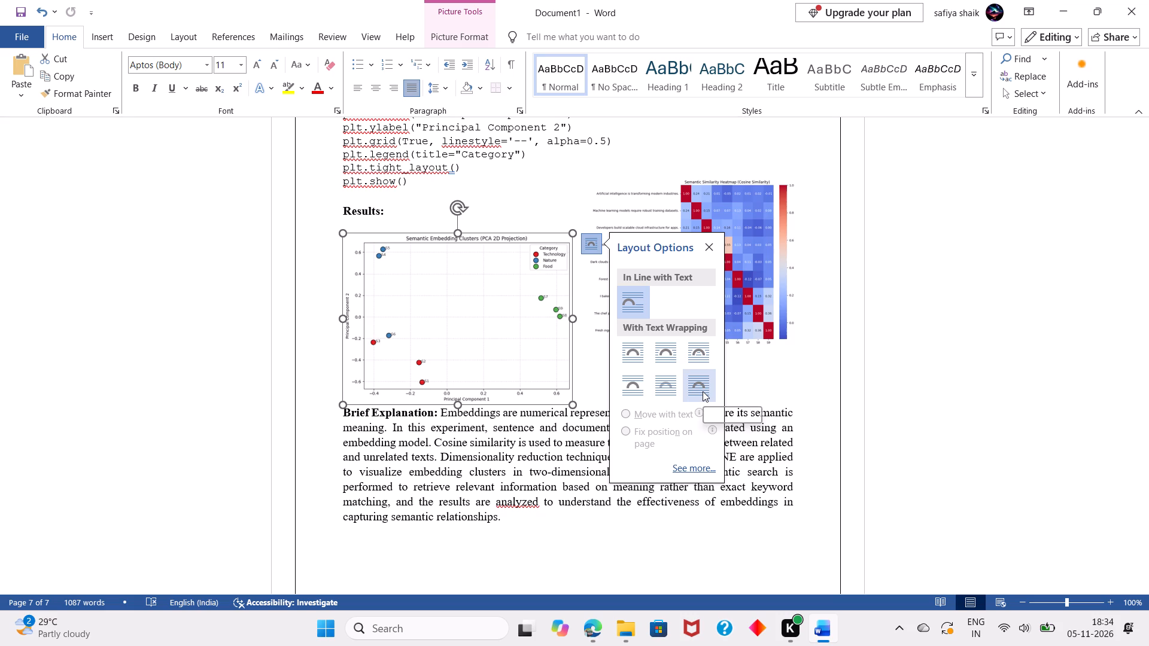
{"action": "left_click", "coordinate": [702, 391]}
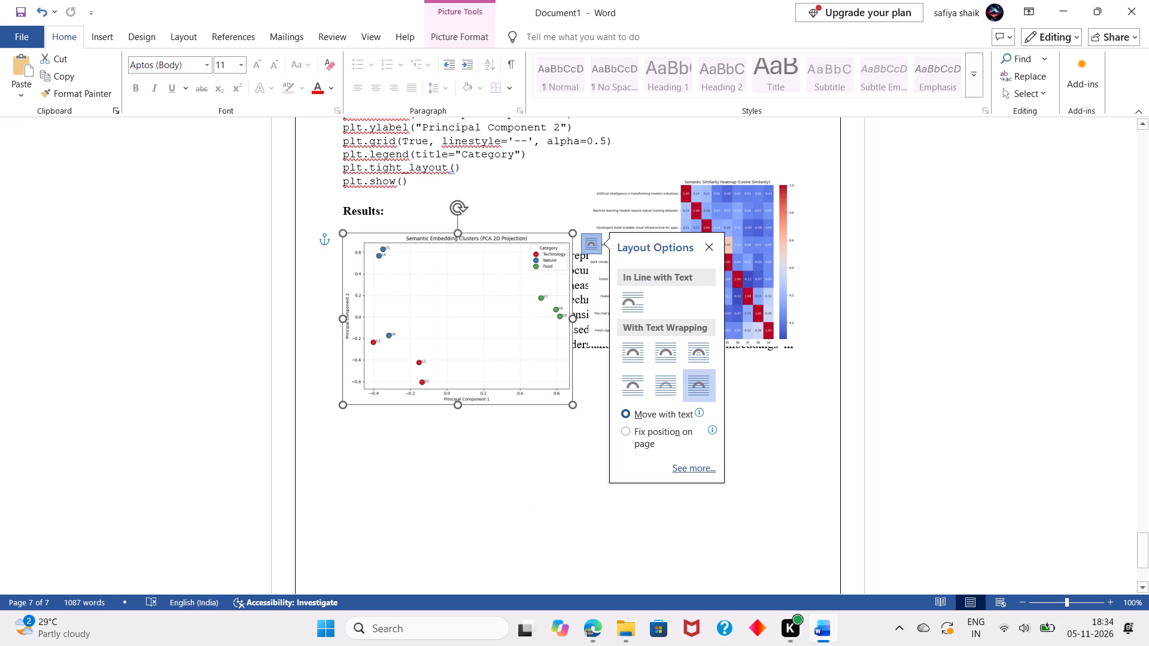
{"action": "left_click", "coordinate": [595, 467]}
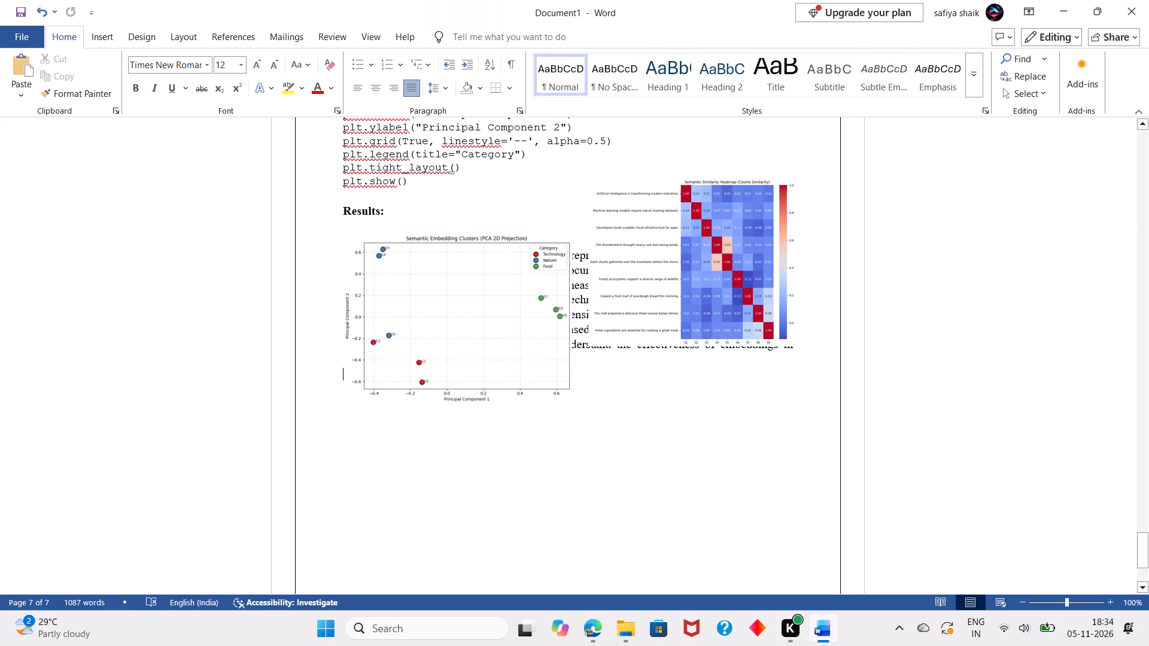
{"action": "left_click_drag", "start_coordinate": [407, 334], "coordinate": [390, 477]}
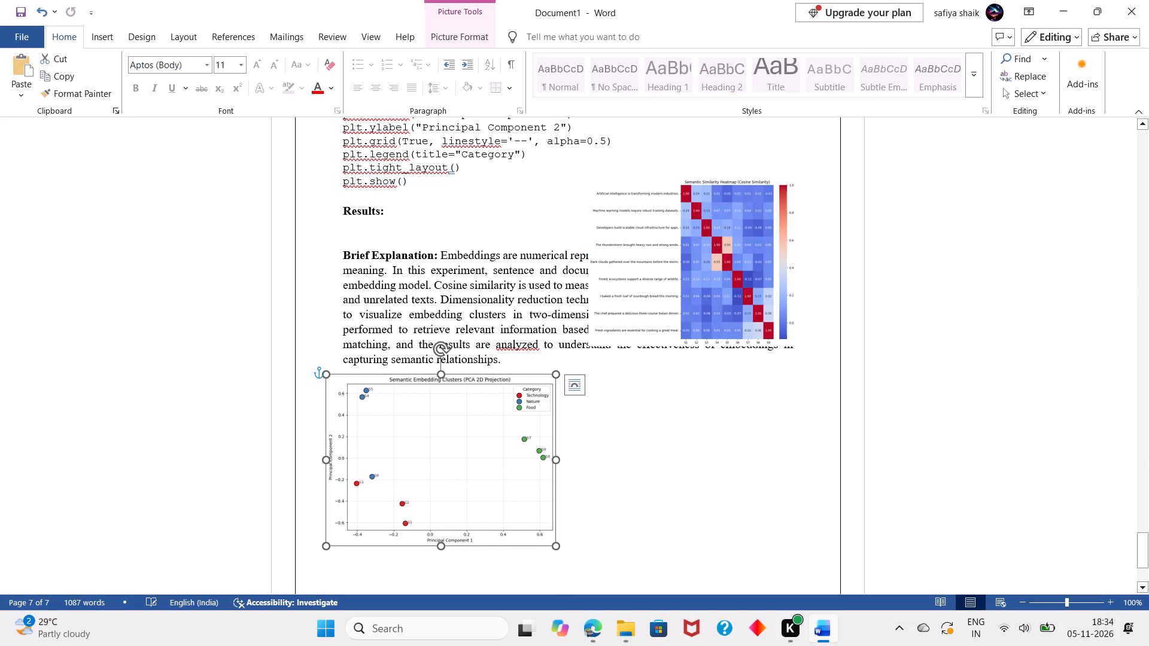
Insert 20 blank lines between Experiment 3's "Results:" heading and its Brief Explanation to make room for the plots.
{"action": "left_click", "coordinate": [355, 235]}
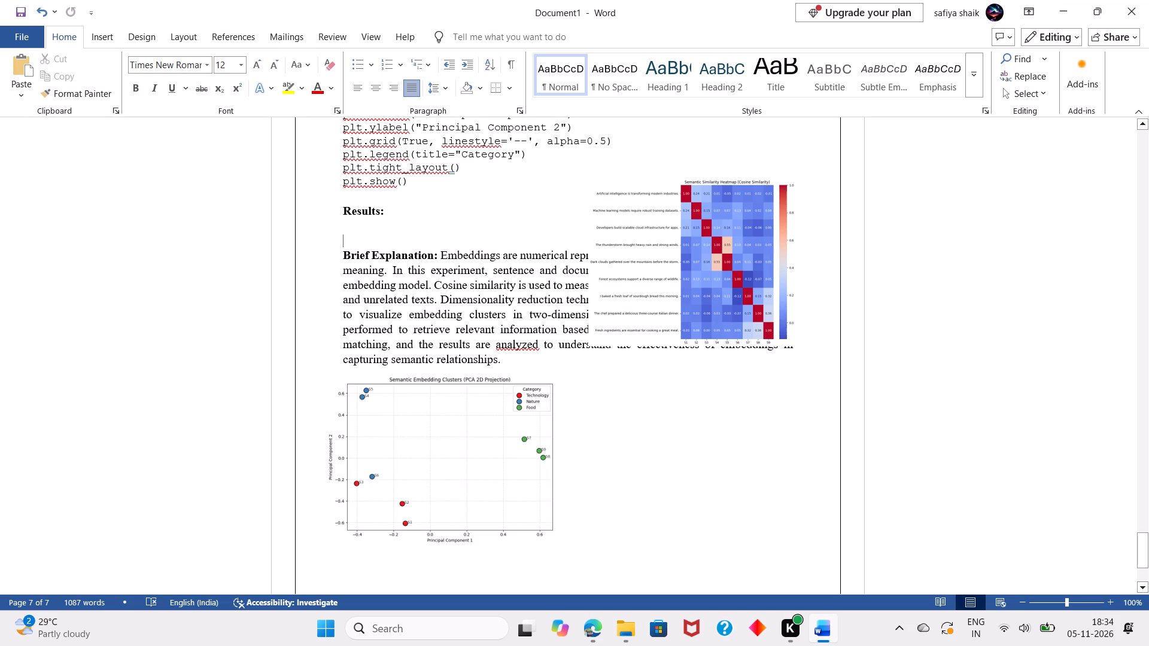
{"action": "key", "text": "Return"}
{"action": "key", "text": "Return"}
{"action": "key", "text": "Return"}
{"action": "key", "text": "Return"}
{"action": "key", "text": "Return"}
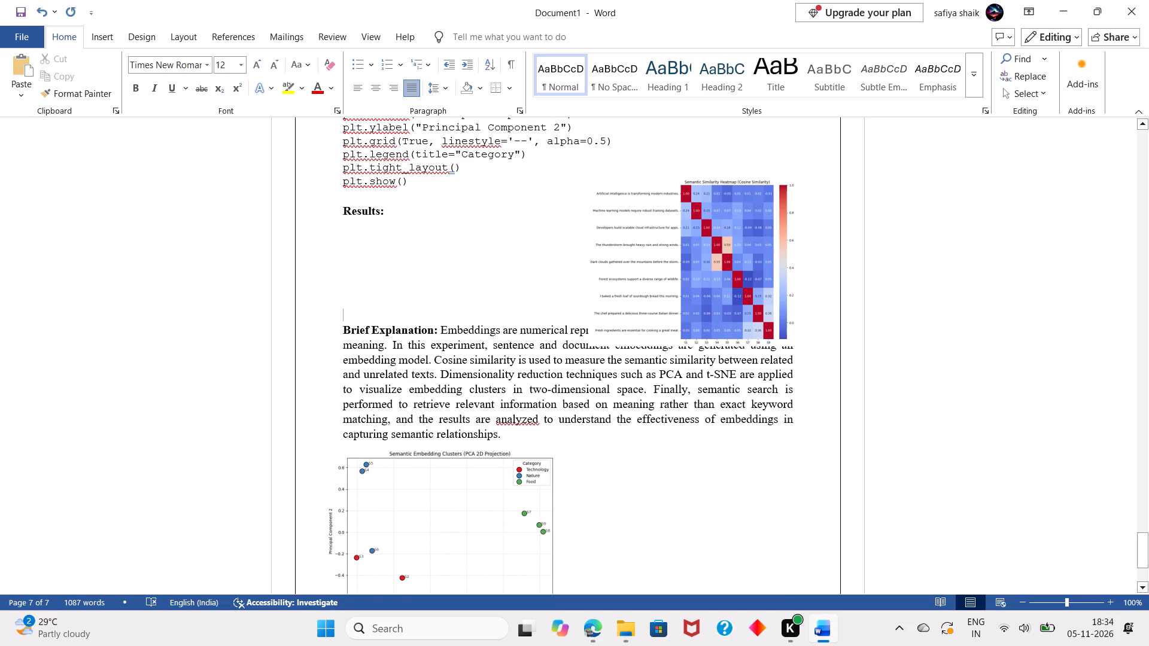
{"action": "key", "text": "Return"}
{"action": "key", "text": "Return"}
{"action": "key", "text": "Return"}
{"action": "key", "text": "Return"}
{"action": "key", "text": "Return"}
{"action": "key", "text": "Return"}
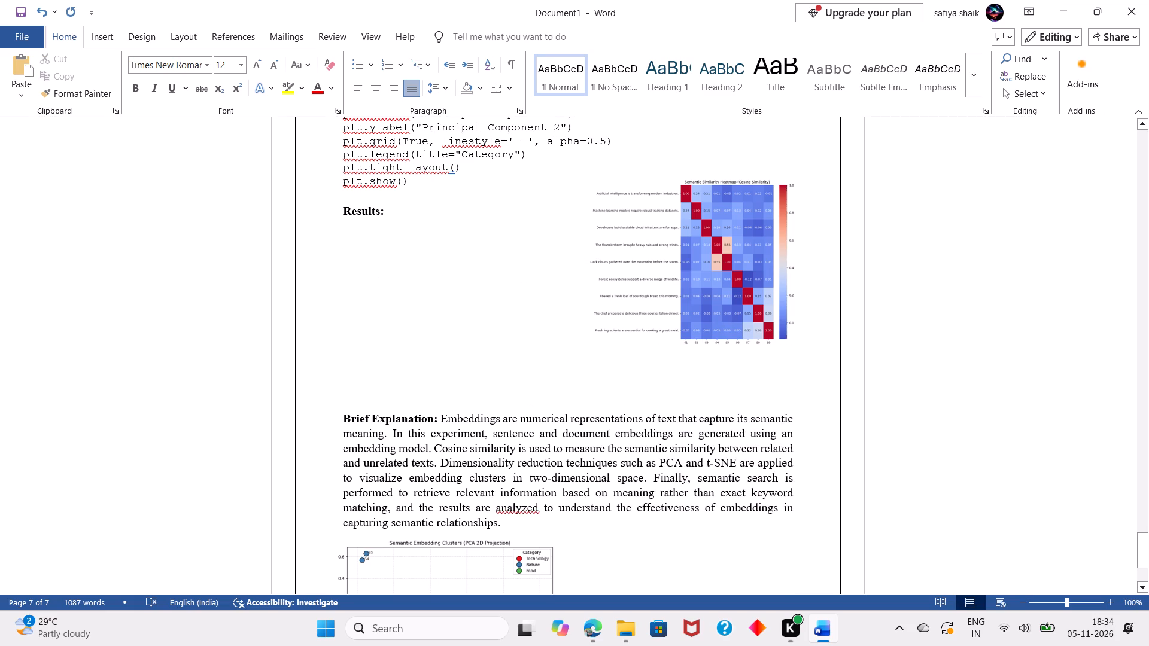
{"action": "scroll", "coordinate": [658, 291], "scroll_direction": "down", "scroll_amount": 2}
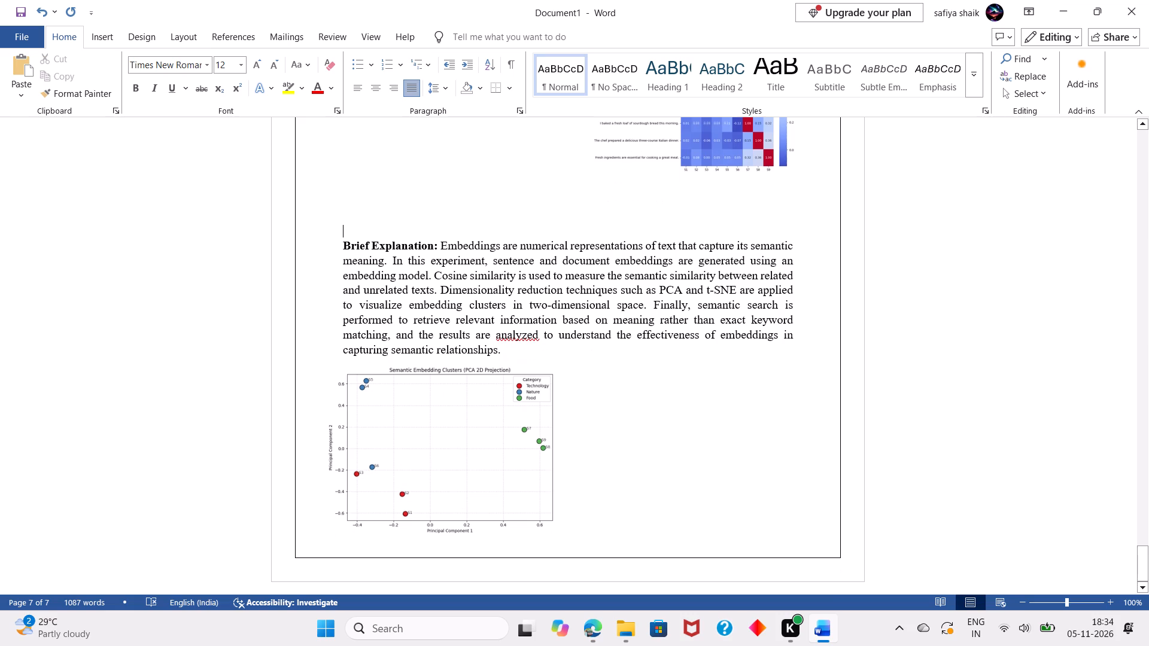
{"action": "scroll", "coordinate": [658, 291], "scroll_direction": "down", "scroll_amount": 1}
{"action": "key", "text": "Return"}
{"action": "key", "text": "Return"}
{"action": "key", "text": "Return"}
{"action": "key", "text": "Return"}
{"action": "key", "text": "Return"}
{"action": "key", "text": "Return"}
{"action": "key", "text": "Return"}
{"action": "key", "text": "Return"}
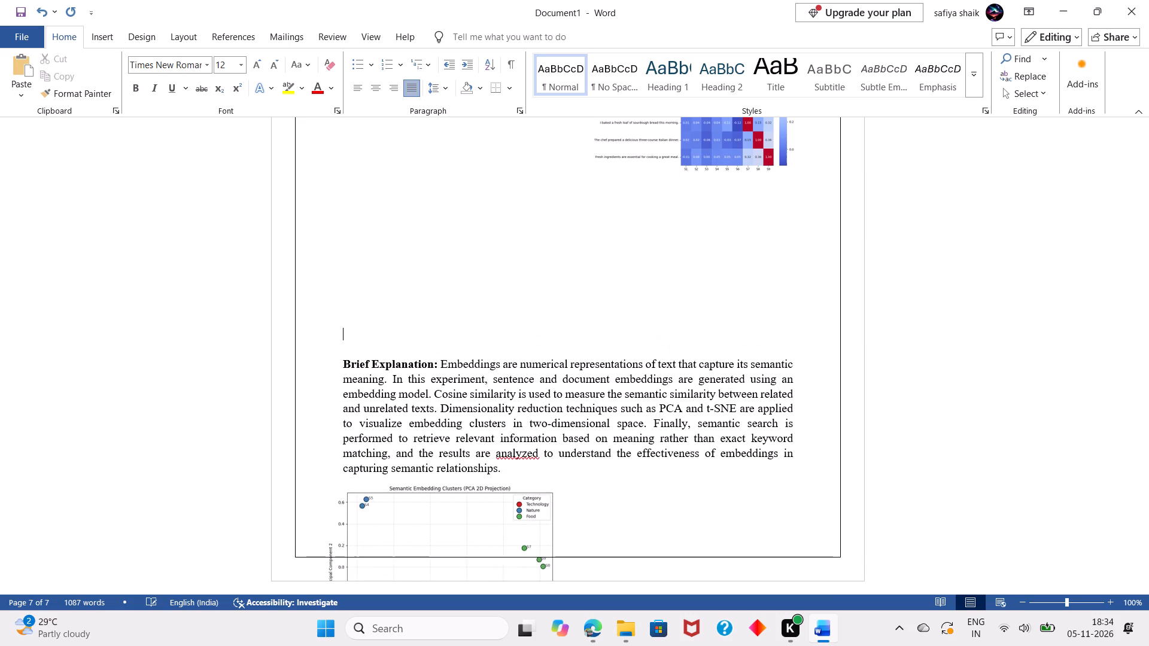
{"action": "key", "text": "Return"}
{"action": "key", "text": "Return"}
{"action": "key", "text": "Return"}
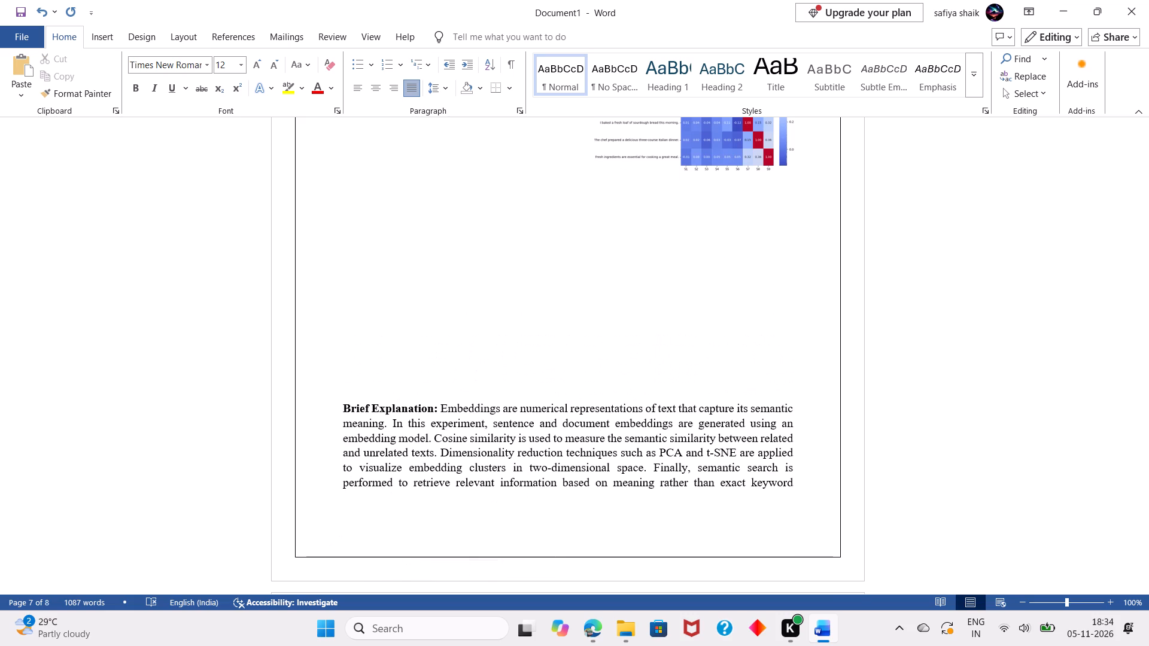
{"action": "key", "text": "BackSpace"}
{"action": "key", "text": "BackSpace"}
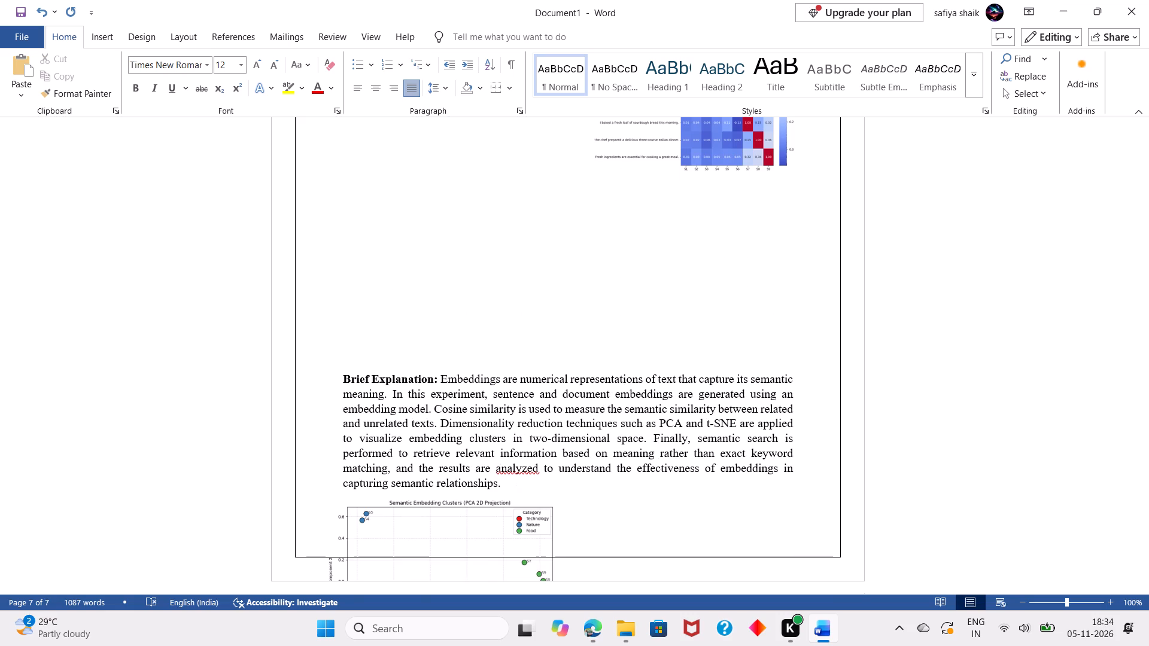
Place the heatmap under the "Results:" heading, slightly past the left text margin, and enlarge it to about 58% of the text width.
{"action": "scroll", "coordinate": [658, 291], "scroll_direction": "up", "scroll_amount": 2}
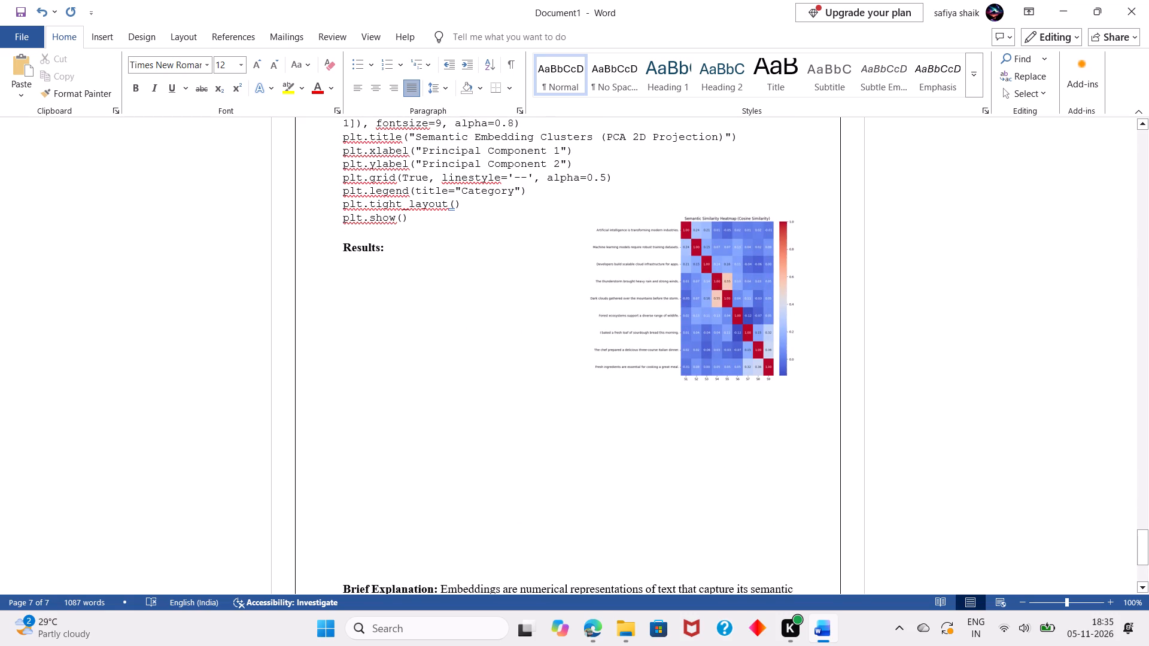
{"action": "left_click_drag", "start_coordinate": [713, 315], "coordinate": [452, 391]}
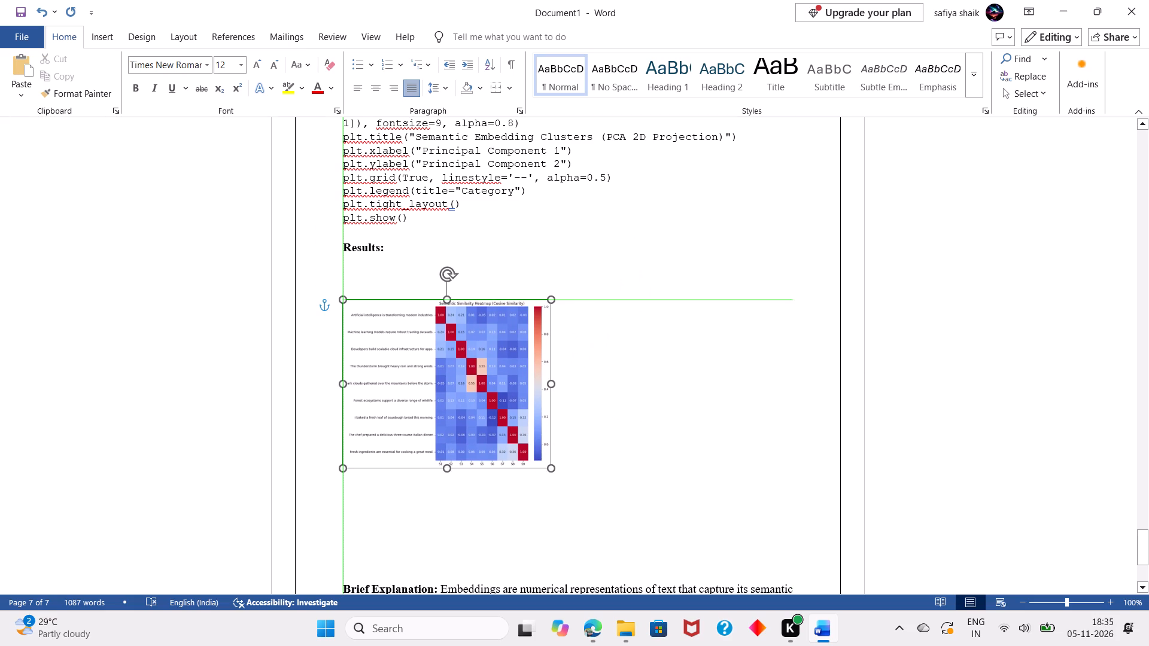
{"action": "left_click_drag", "start_coordinate": [452, 391], "coordinate": [451, 378]}
{"action": "left_click_drag", "start_coordinate": [479, 367], "coordinate": [510, 356]}
{"action": "left_click_drag", "start_coordinate": [567, 441], "coordinate": [579, 482]}
{"action": "left_click_drag", "start_coordinate": [522, 413], "coordinate": [488, 410]}
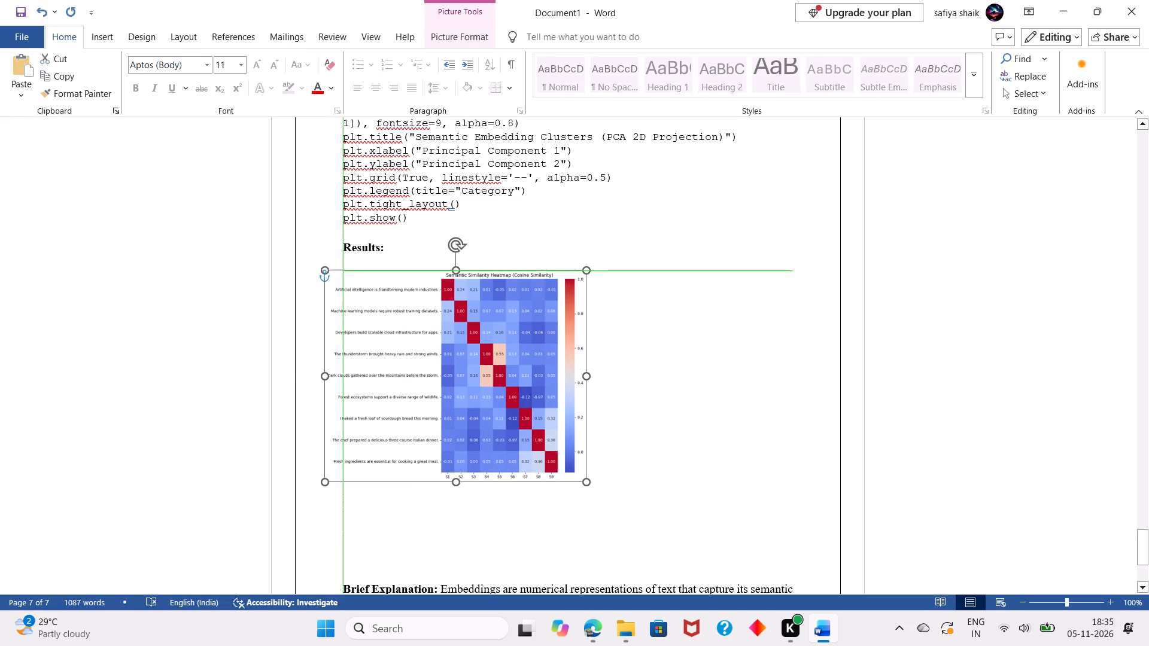
{"action": "left_click_drag", "start_coordinate": [488, 410], "coordinate": [475, 410]}
Move the PCA cluster plot up beside the heatmap, on its right, in the blank space under "Results:".
{"action": "scroll", "coordinate": [475, 410], "scroll_direction": "down", "scroll_amount": 1}
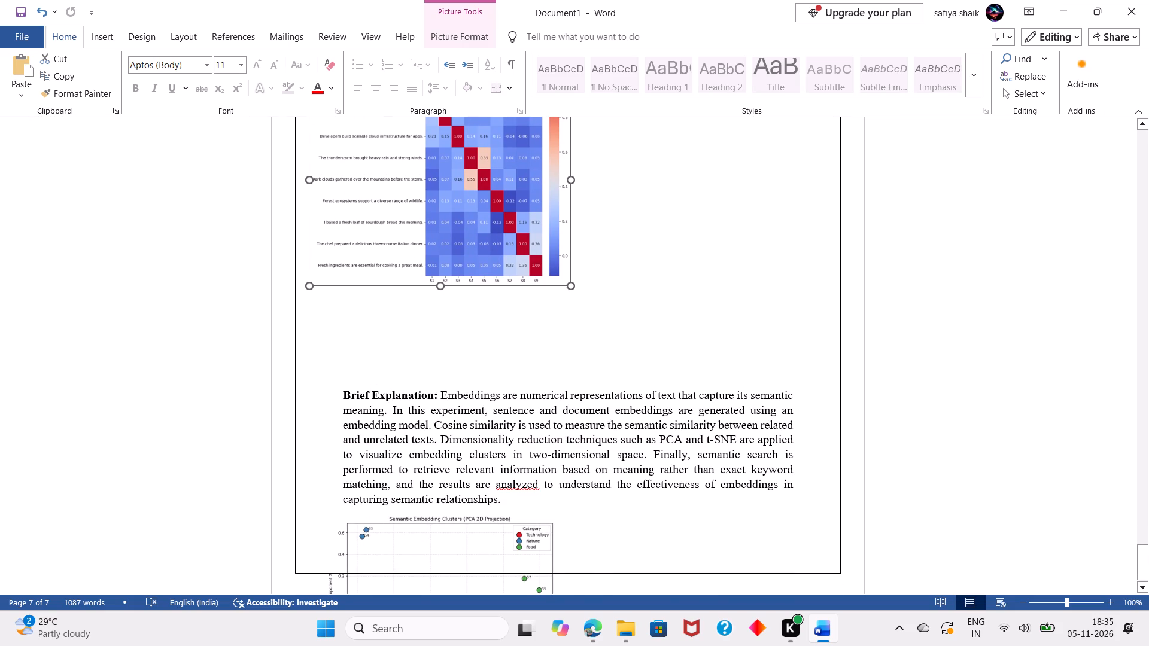
{"action": "left_click_drag", "start_coordinate": [449, 547], "coordinate": [645, 281]}
{"action": "scroll", "coordinate": [645, 281], "scroll_direction": "up", "scroll_amount": 2}
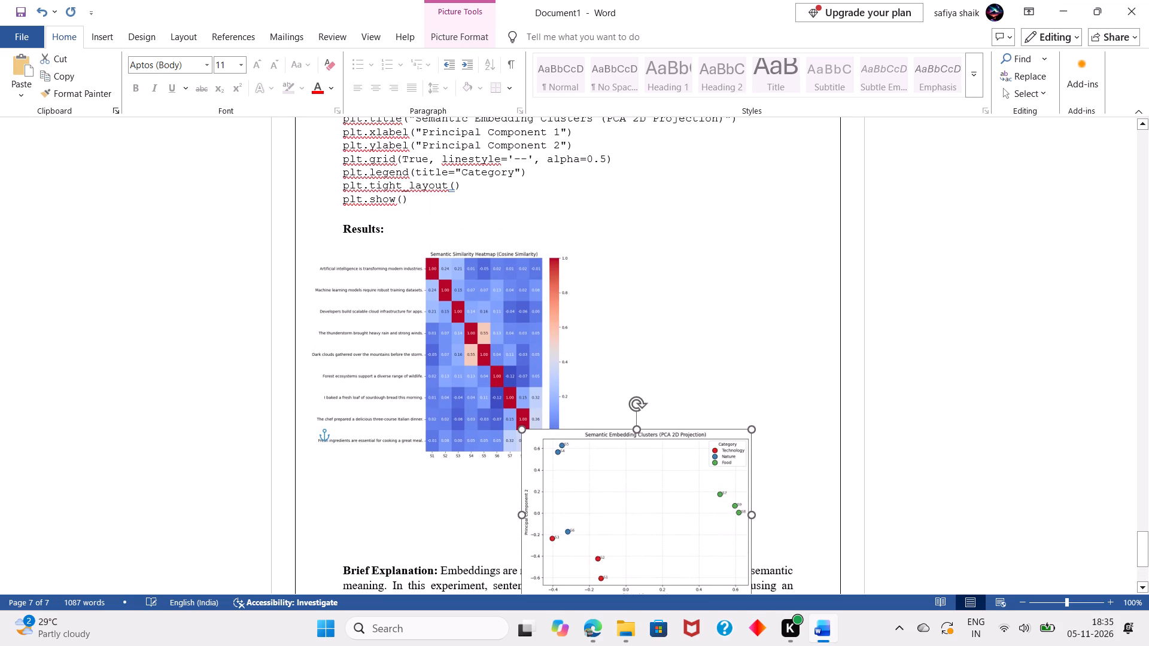
{"action": "left_click_drag", "start_coordinate": [625, 476], "coordinate": [692, 322]}
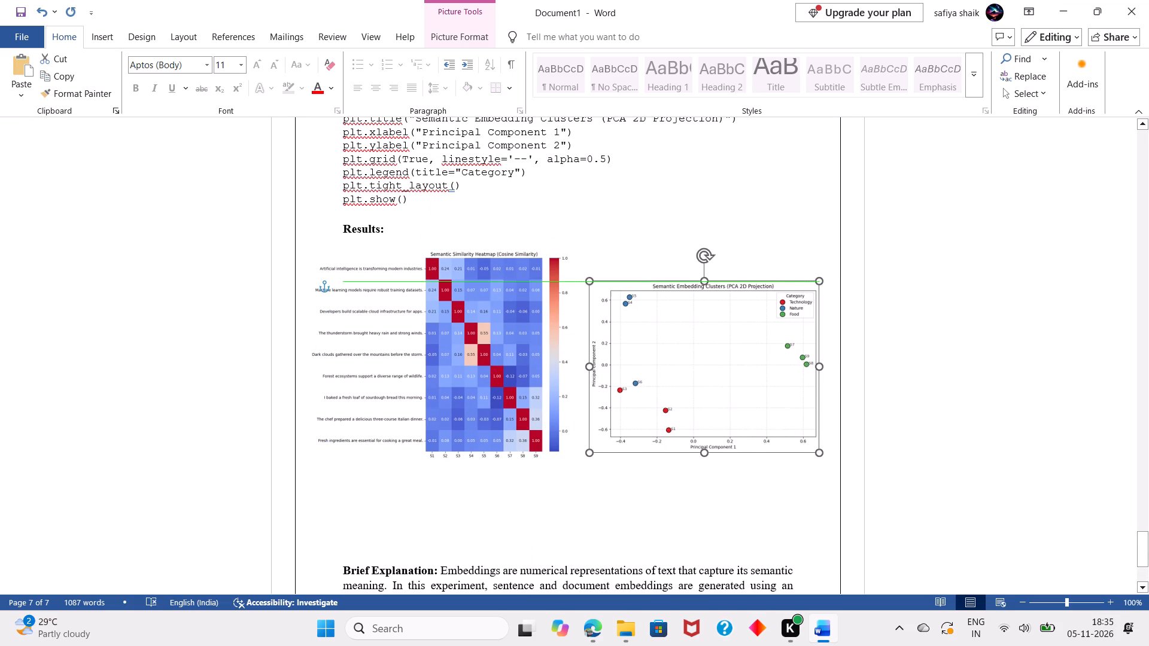
{"action": "left_click_drag", "start_coordinate": [692, 322], "coordinate": [684, 309]}
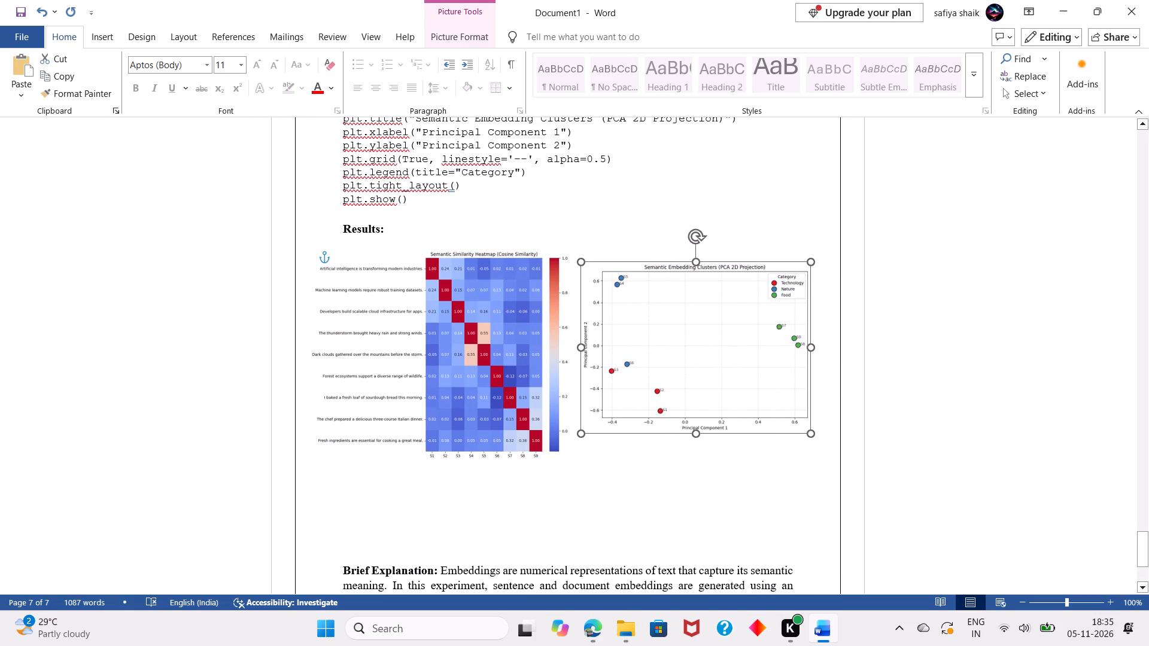
Nudge the PCA cluster plot up beside the heatmap and enlarge it to about 55% of the text width, just inside the page border.
{"action": "left_click_drag", "start_coordinate": [684, 309], "coordinate": [688, 305]}
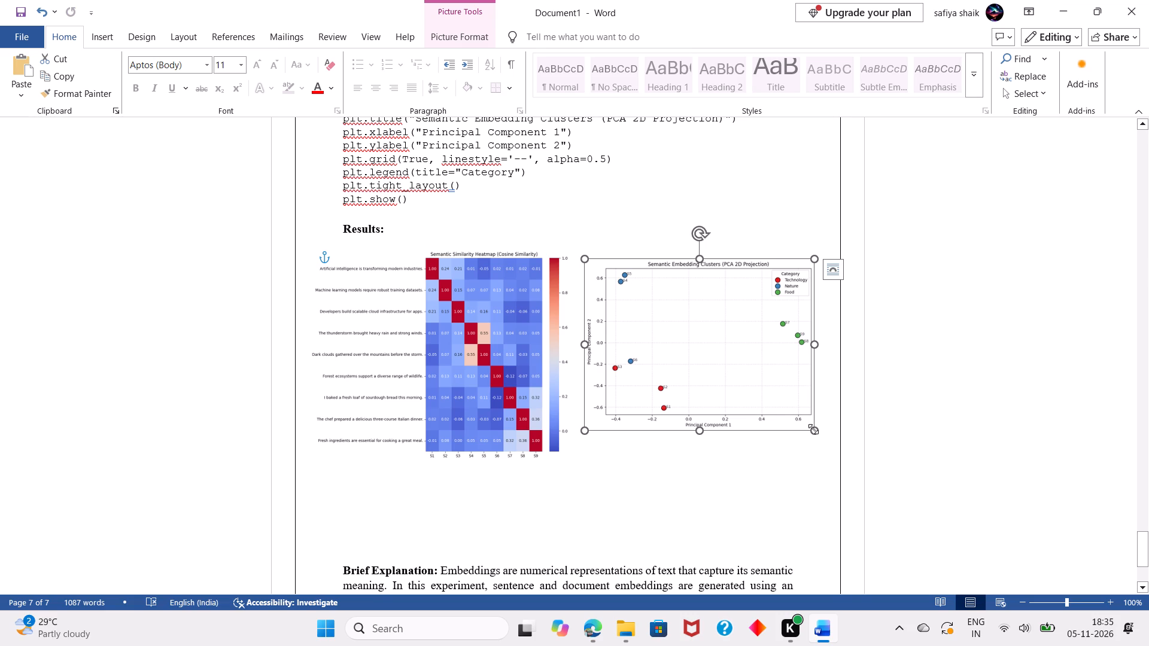
{"action": "left_click_drag", "start_coordinate": [813, 429], "coordinate": [818, 455]}
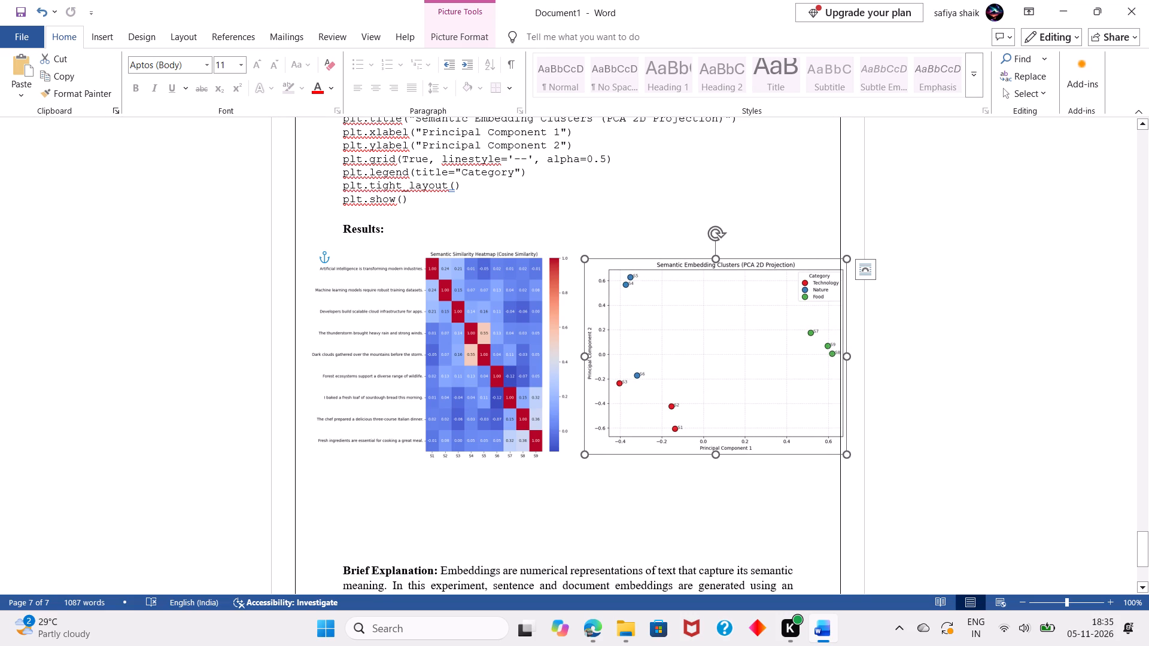
{"action": "left_click", "coordinate": [822, 443]}
{"action": "left_click", "coordinate": [787, 502]}
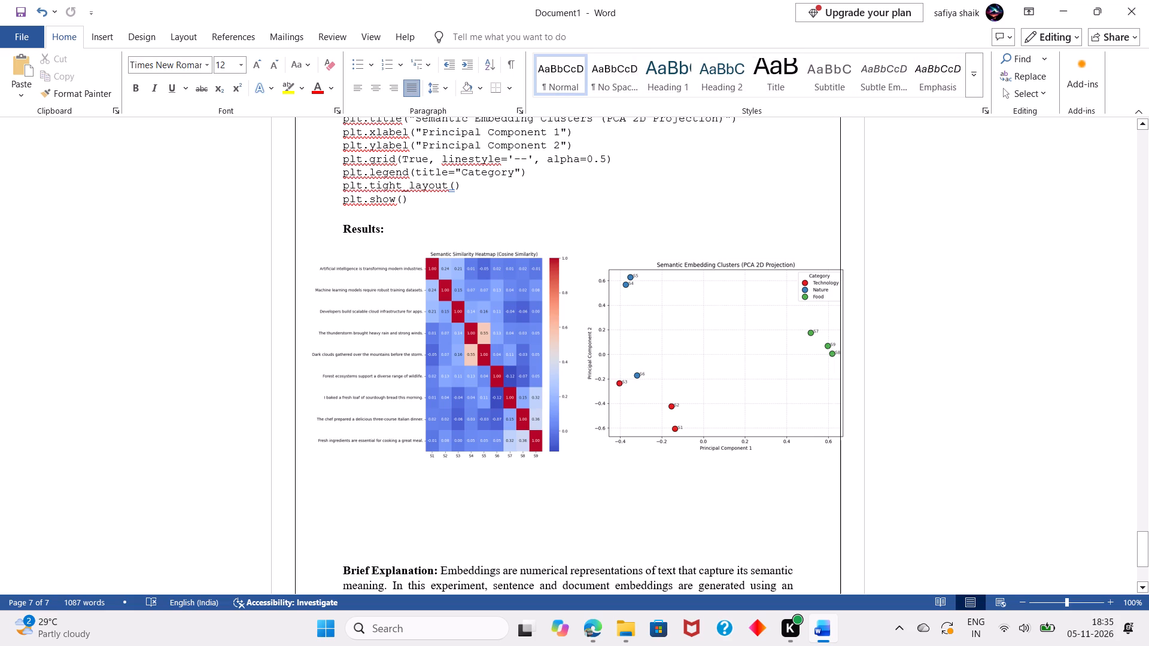
{"action": "left_click", "coordinate": [761, 409]}
{"action": "left_click_drag", "start_coordinate": [850, 458], "coordinate": [826, 450]}
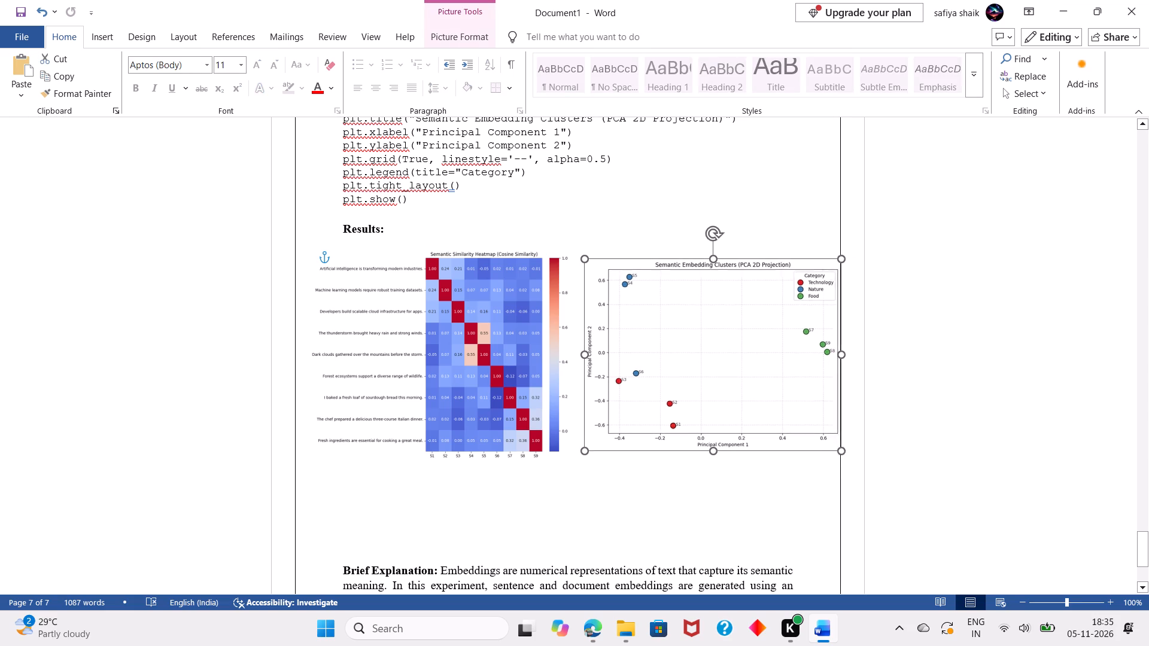
{"action": "left_click_drag", "start_coordinate": [826, 450], "coordinate": [816, 444]}
Delete six surplus blank lines between Experiment 3's plots and its Brief Explanation paragraph.
{"action": "left_click", "coordinate": [676, 484]}
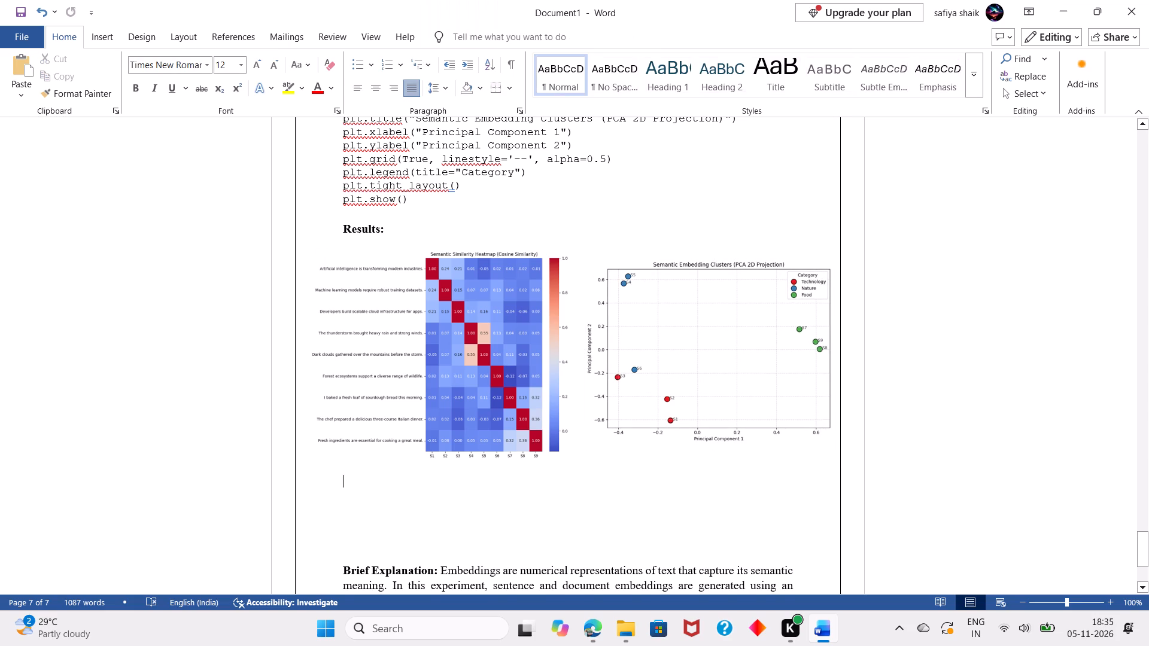
{"action": "scroll", "coordinate": [676, 484], "scroll_direction": "down", "scroll_amount": 1}
{"action": "key", "text": "Down"}
{"action": "key", "text": "Down"}
{"action": "key", "text": "Down"}
{"action": "key", "text": "Down"}
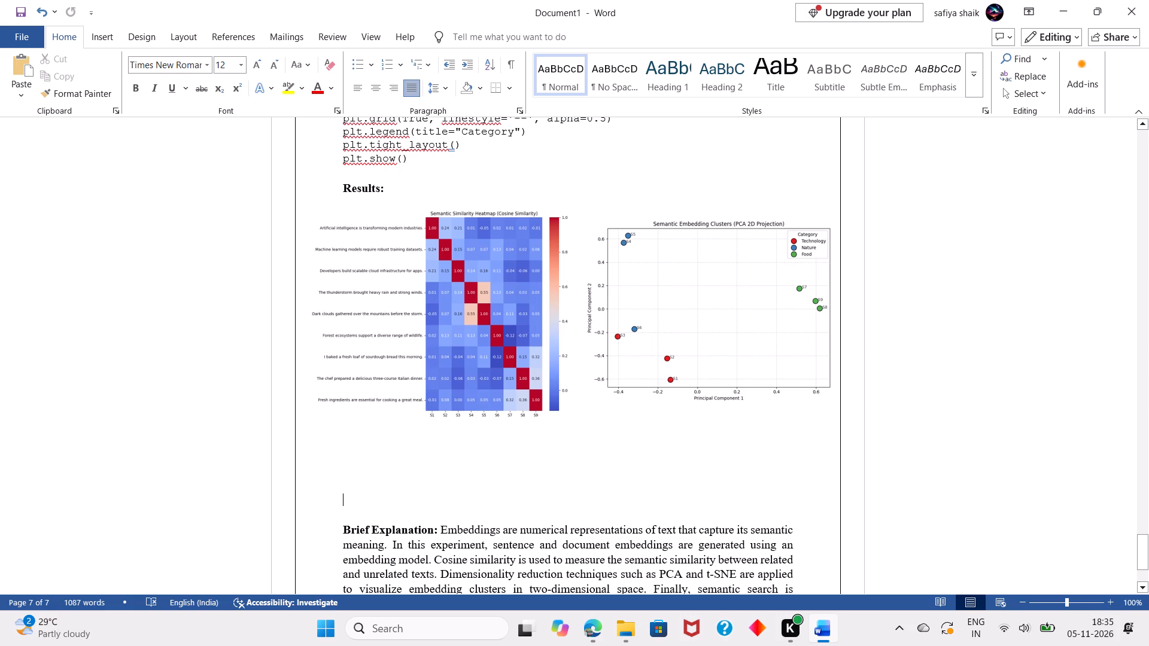
{"action": "key", "text": "Down"}
{"action": "key", "text": "BackSpace"}
{"action": "key", "text": "BackSpace"}
{"action": "key", "text": "BackSpace"}
{"action": "key", "text": "BackSpace"}
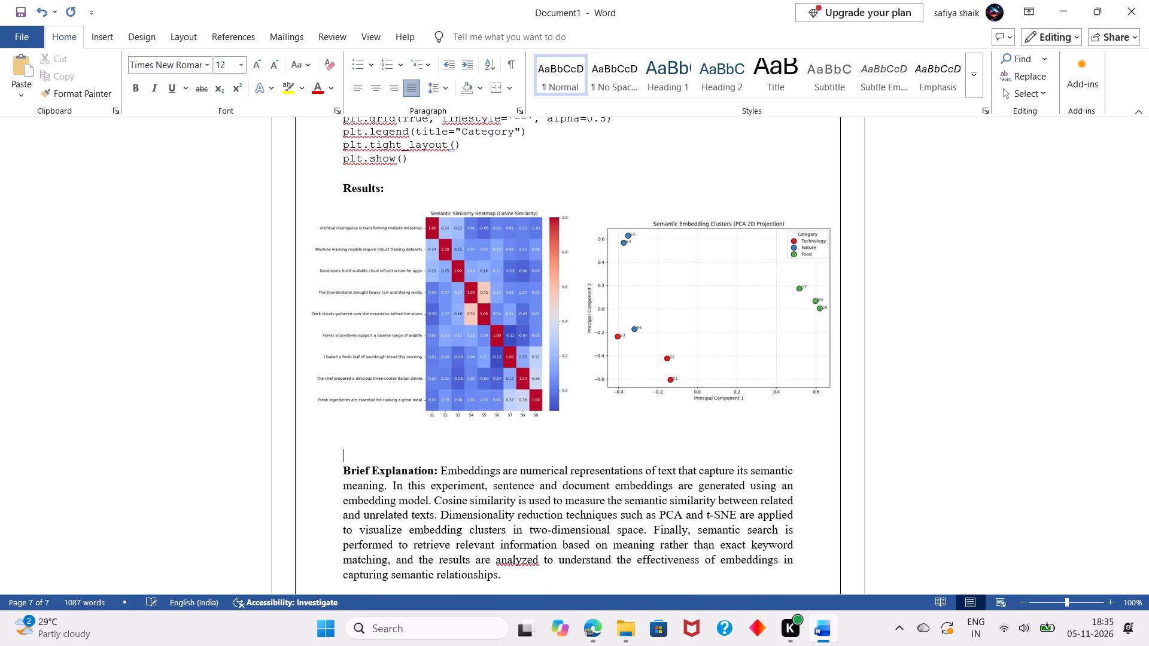
{"action": "key", "text": "BackSpace"}
{"action": "key", "text": "BackSpace"}
Review the report's layout from the end of Experiment 2 through Experiment 3's code, plots and explanation.
{"action": "scroll", "coordinate": [536, 501], "scroll_direction": "down", "scroll_amount": 2}
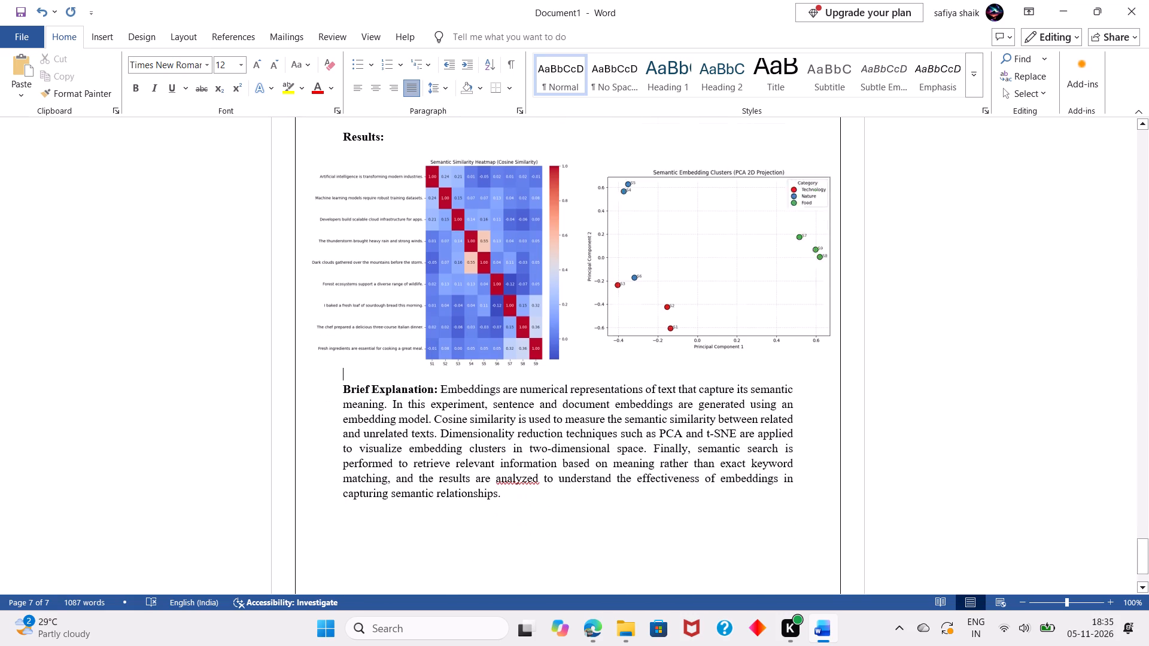
{"action": "scroll", "coordinate": [536, 501], "scroll_direction": "down", "scroll_amount": 3}
{"action": "scroll", "coordinate": [536, 501], "scroll_direction": "up", "scroll_amount": 7}
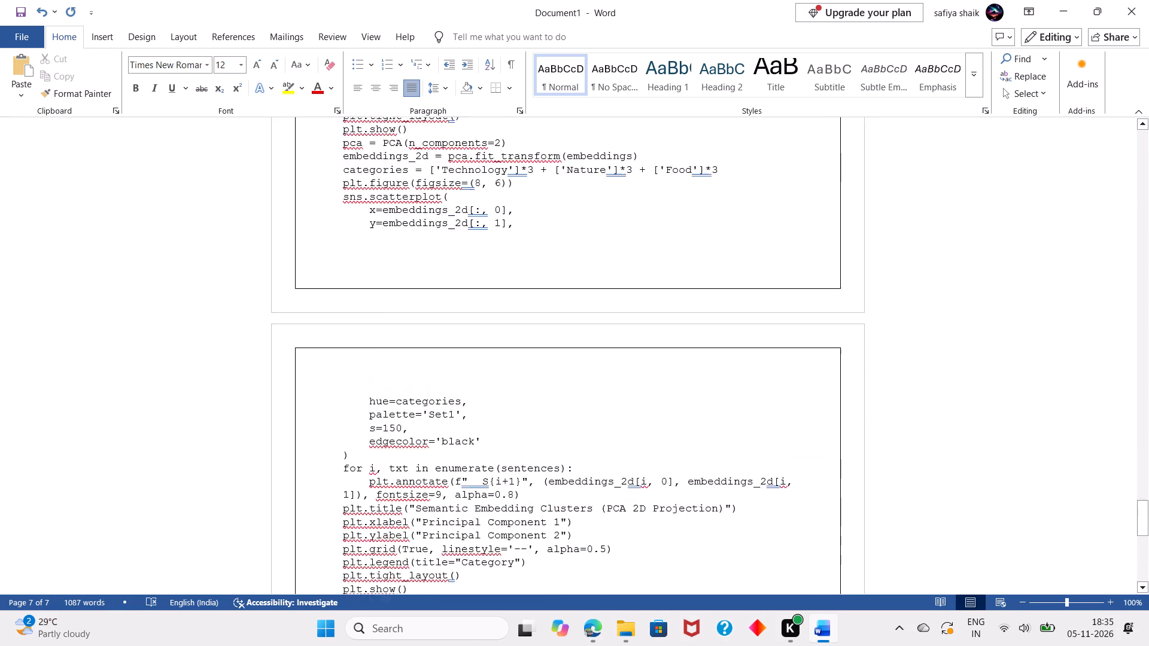
{"action": "scroll", "coordinate": [536, 501], "scroll_direction": "up", "scroll_amount": 4}
{"action": "scroll", "coordinate": [536, 501], "scroll_direction": "down", "scroll_amount": 3}
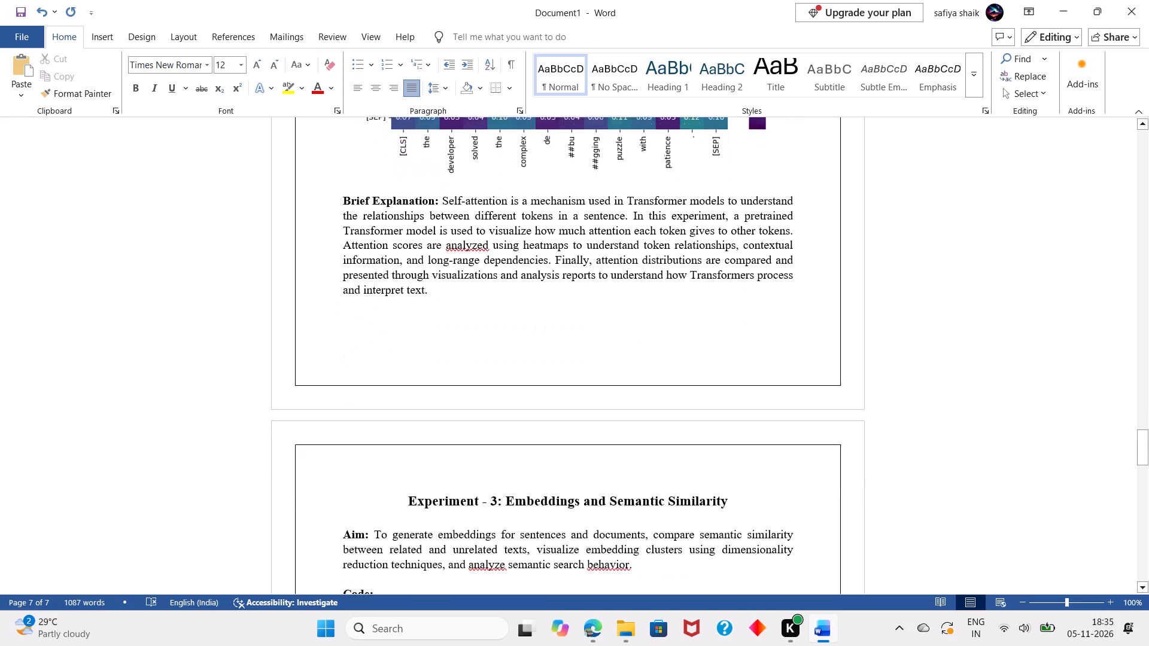
{"action": "scroll", "coordinate": [536, 501], "scroll_direction": "down", "scroll_amount": 3}
{"action": "scroll", "coordinate": [536, 501], "scroll_direction": "up", "scroll_amount": 1}
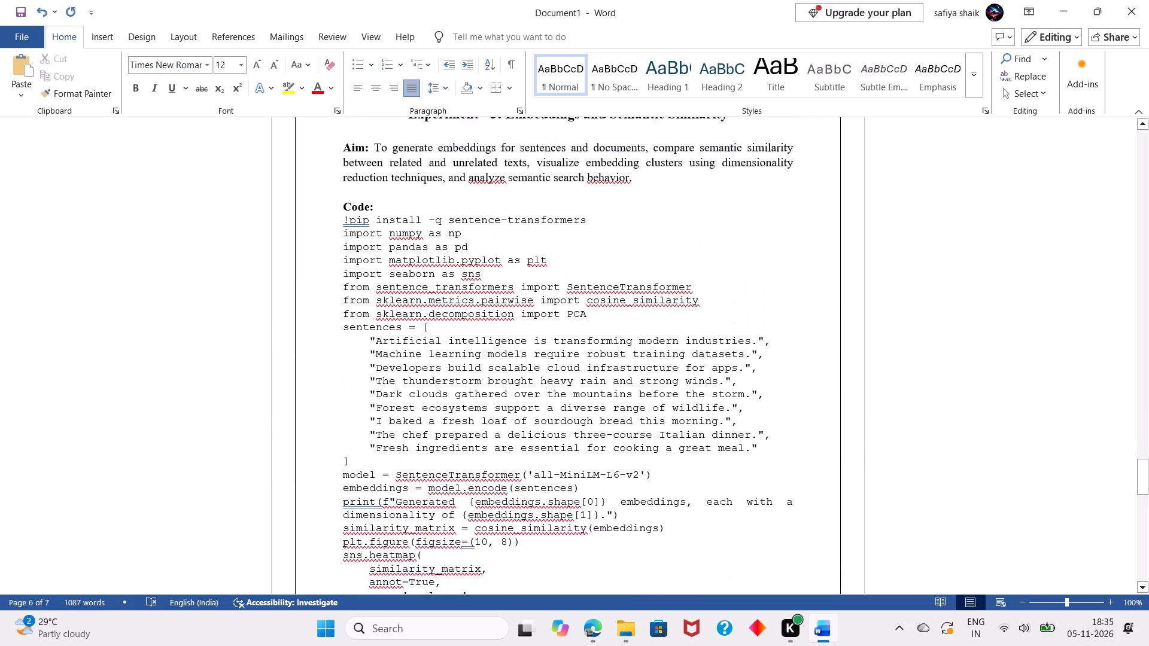
{"action": "scroll", "coordinate": [536, 501], "scroll_direction": "up", "scroll_amount": 1}
{"action": "scroll", "coordinate": [536, 501], "scroll_direction": "down", "scroll_amount": 2}
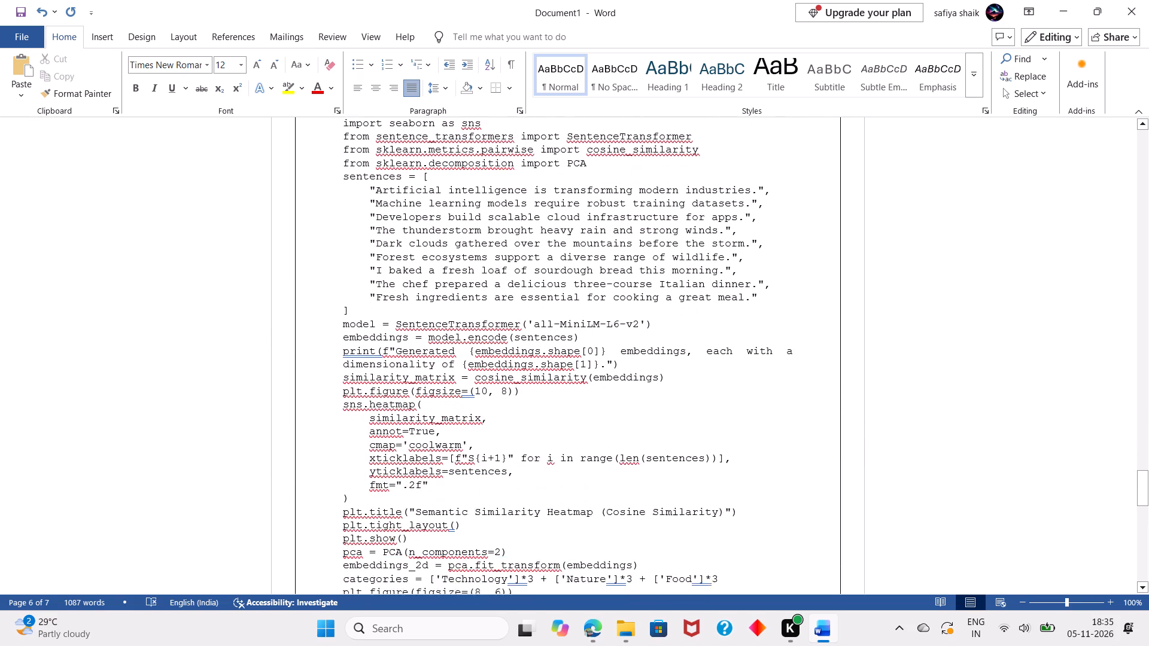
{"action": "scroll", "coordinate": [536, 501], "scroll_direction": "down", "scroll_amount": 3}
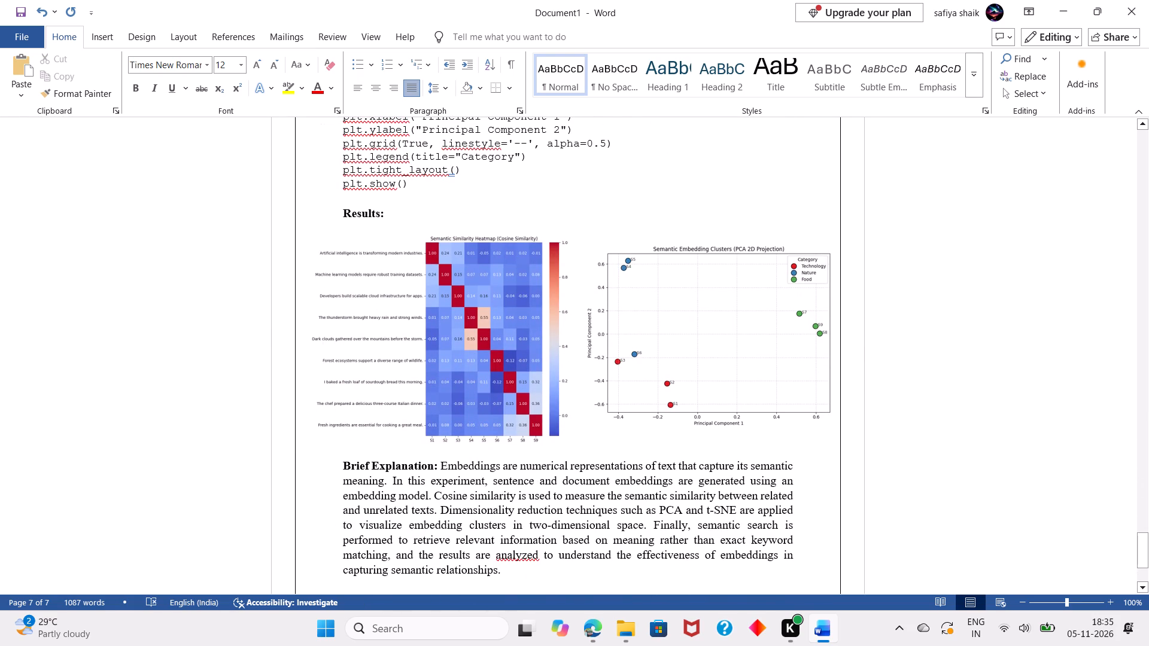
Add eight blank lines after Experiment 3's Brief Explanation to start a fresh page for the next experiment.
{"action": "scroll", "coordinate": [536, 501], "scroll_direction": "down", "scroll_amount": 1}
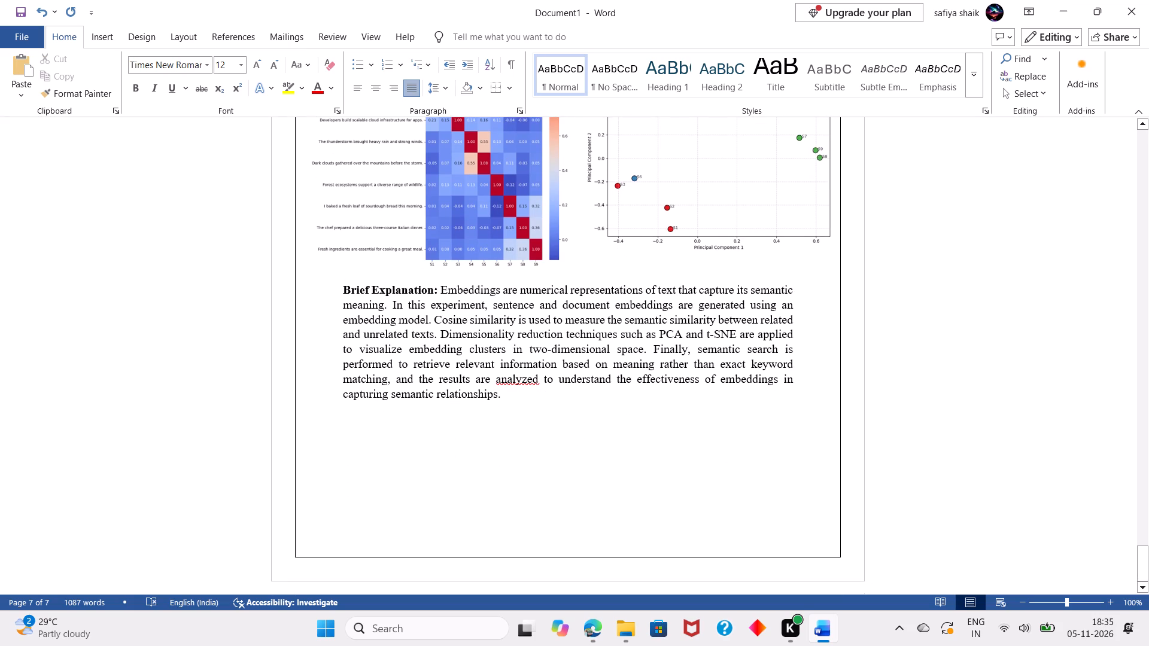
{"action": "left_click", "coordinate": [487, 507]}
{"action": "key", "text": "Down"}
{"action": "key", "text": "Down"}
{"action": "key", "text": "Down"}
{"action": "key", "text": "Return"}
{"action": "key", "text": "Return"}
{"action": "key", "text": "Return"}
{"action": "key", "text": "Return"}
{"action": "key", "text": "Return"}
{"action": "key", "text": "Return"}
{"action": "key", "text": "Return"}
{"action": "key", "text": "Return"}
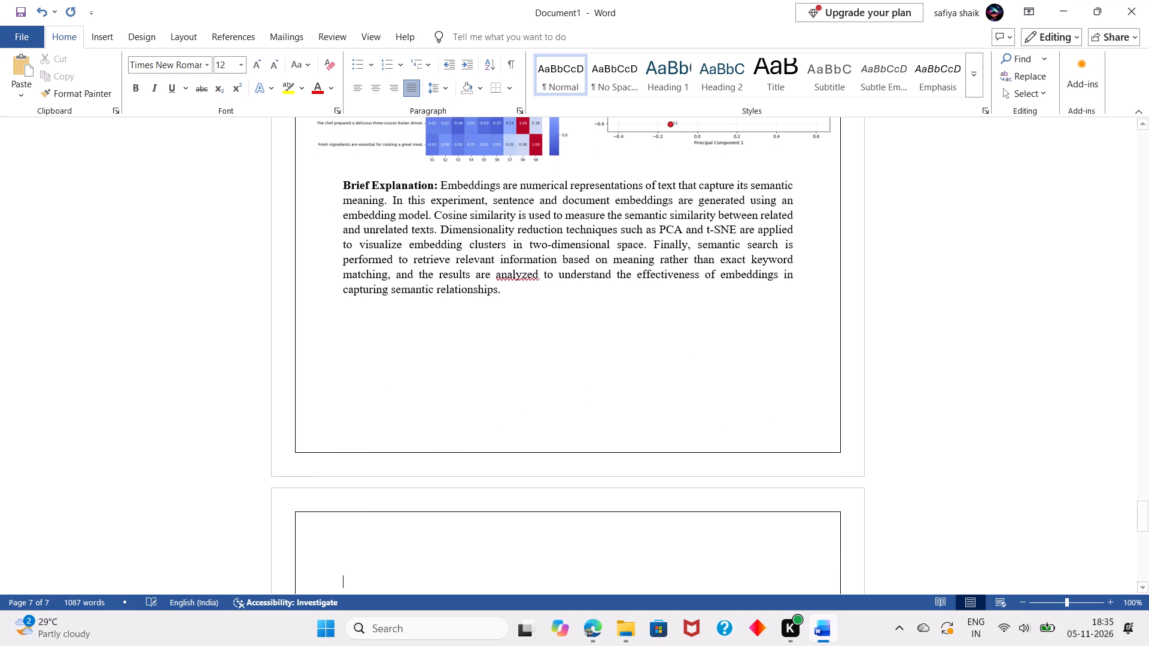